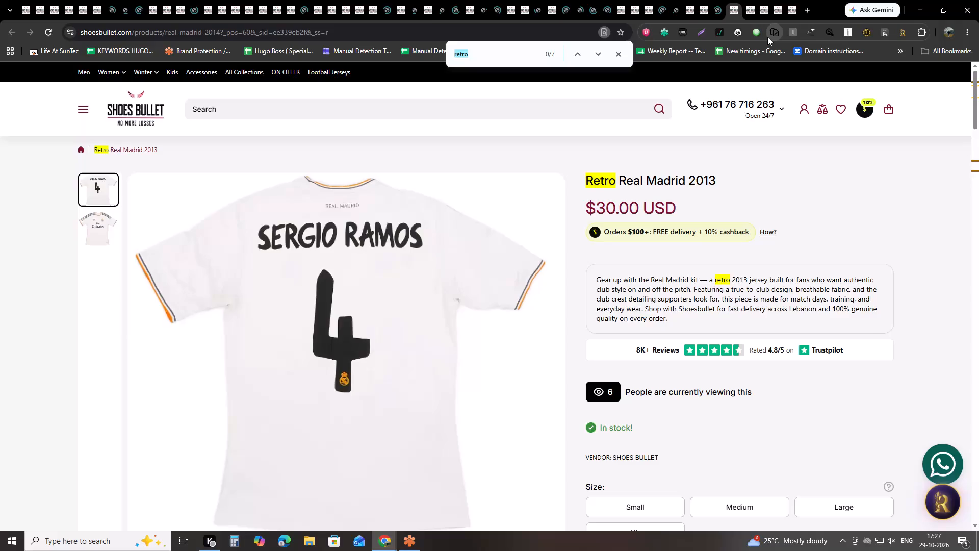
In the Manual Detection Records sheet, select the Quality IDs from the first Kangol LLC row through the last Real Madrid row to count them.
{"action": "key", "text": "alt+Tab"}
{"action": "key", "text": "alt+Tab"}
{"action": "scroll", "coordinate": [784, 315], "scroll_direction": "up", "scroll_amount": 3}
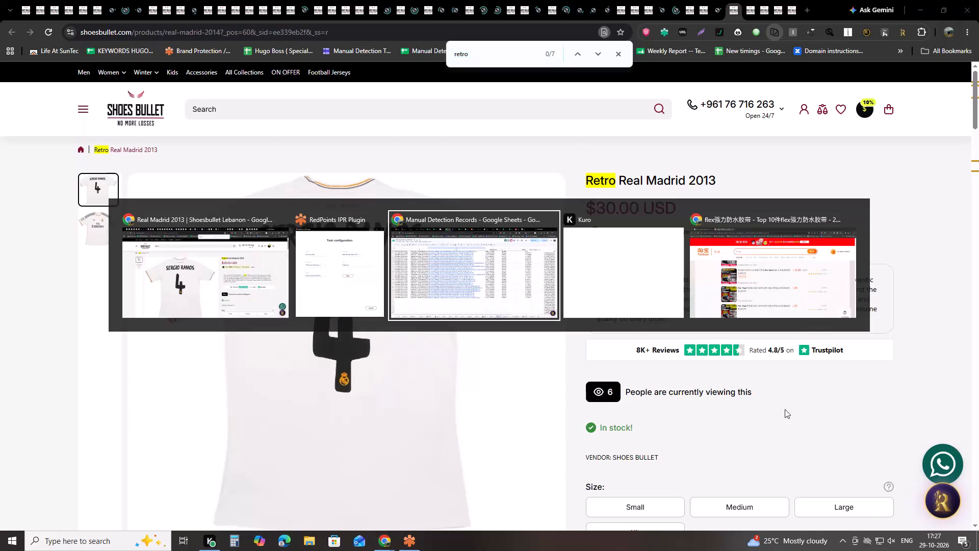
{"action": "scroll", "coordinate": [785, 409], "scroll_direction": "up", "scroll_amount": 16}
{"action": "scroll", "coordinate": [656, 358], "scroll_direction": "up", "scroll_amount": 12}
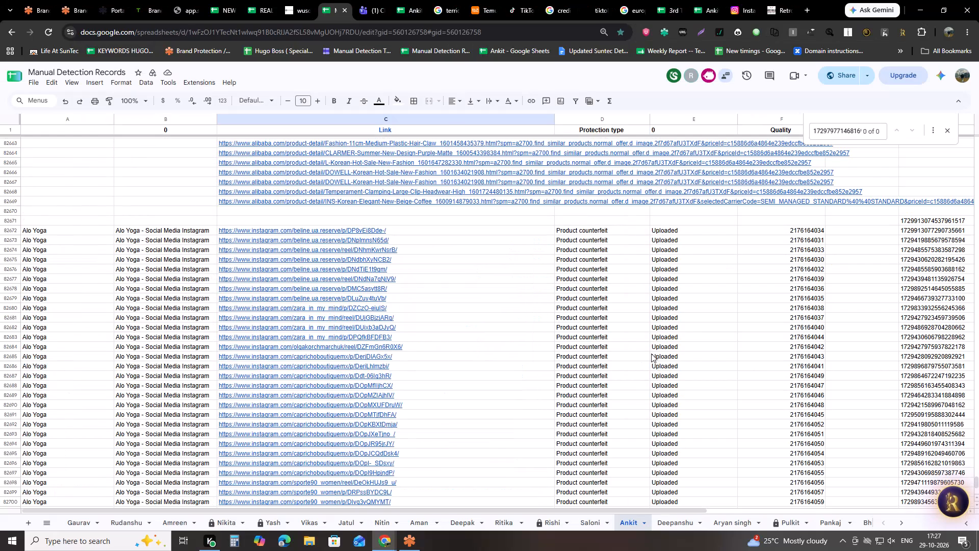
{"action": "scroll", "coordinate": [645, 306], "scroll_direction": "up", "scroll_amount": 11}
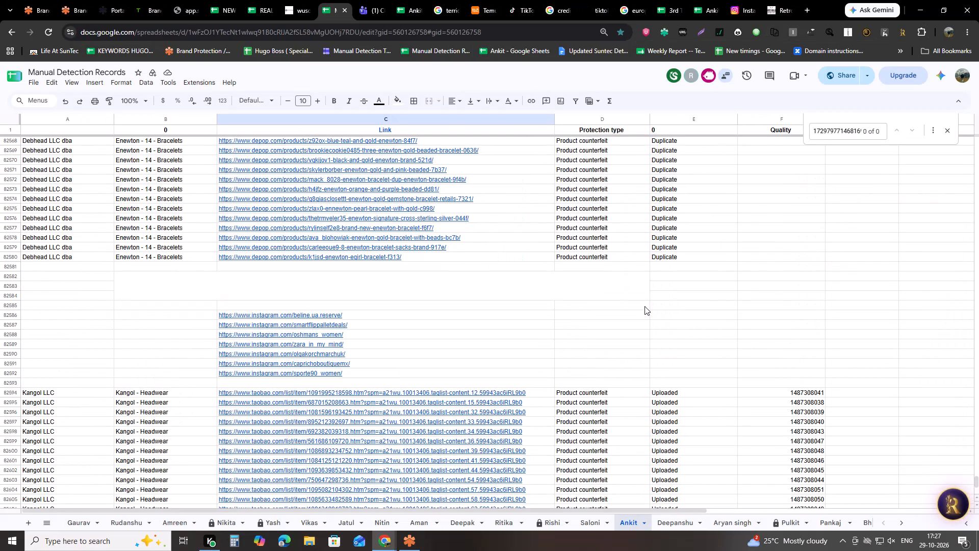
{"action": "left_click_drag", "start_coordinate": [772, 380], "coordinate": [783, 409]}
{"action": "scroll", "coordinate": [783, 409], "scroll_direction": "down", "scroll_amount": 4}
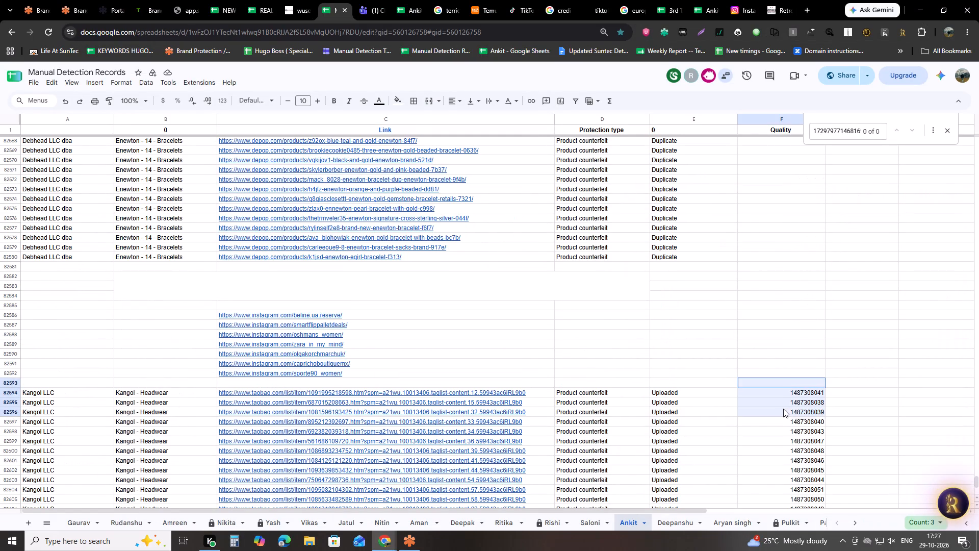
{"action": "scroll", "coordinate": [783, 409], "scroll_direction": "down", "scroll_amount": 20}
{"action": "scroll", "coordinate": [783, 409], "scroll_direction": "down", "scroll_amount": 20}
{"action": "scroll", "coordinate": [783, 409], "scroll_direction": "down", "scroll_amount": 3}
{"action": "left_click_drag", "start_coordinate": [783, 409], "coordinate": [794, 379]}
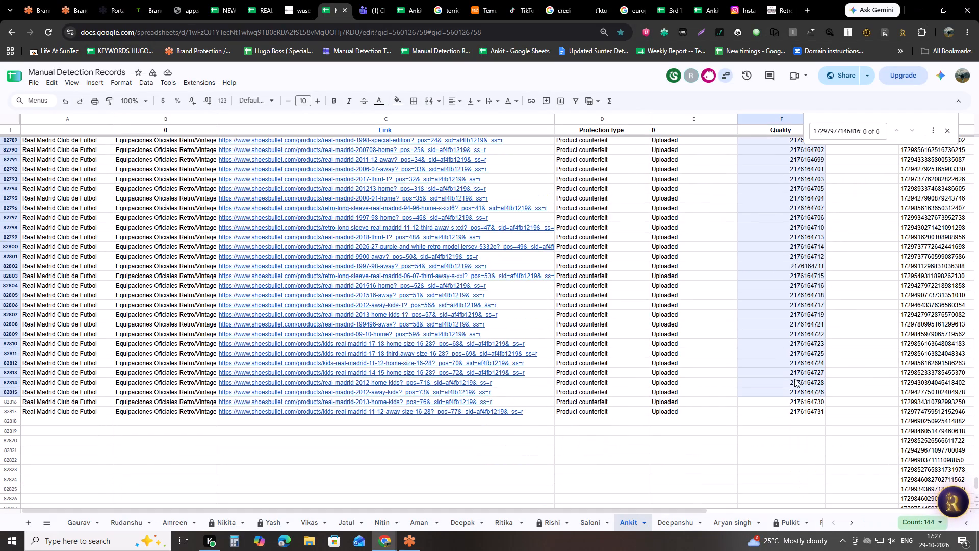
{"action": "left_click_drag", "start_coordinate": [794, 379], "coordinate": [779, 286]}
{"action": "scroll", "coordinate": [785, 249], "scroll_direction": "up", "scroll_amount": 2}
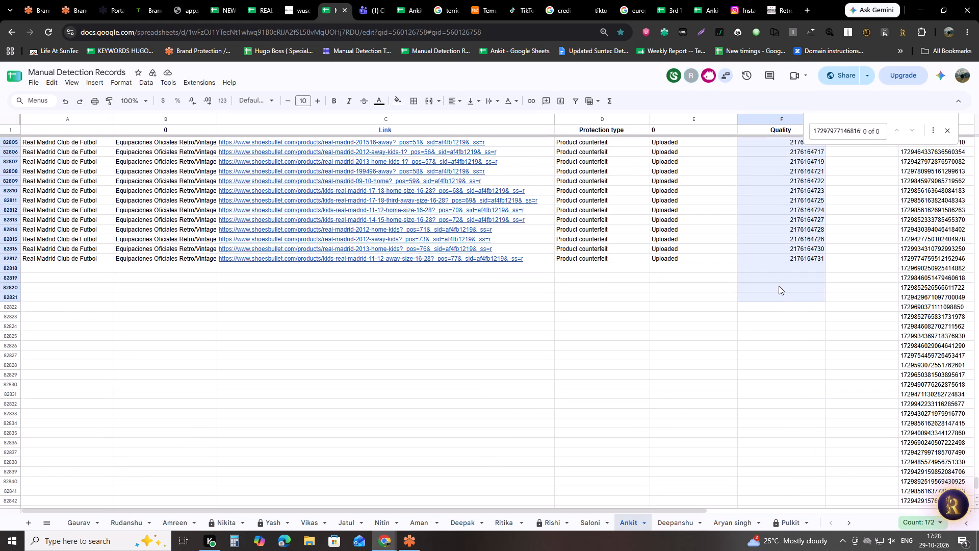
{"action": "left_click_drag", "start_coordinate": [779, 286], "coordinate": [779, 279]}
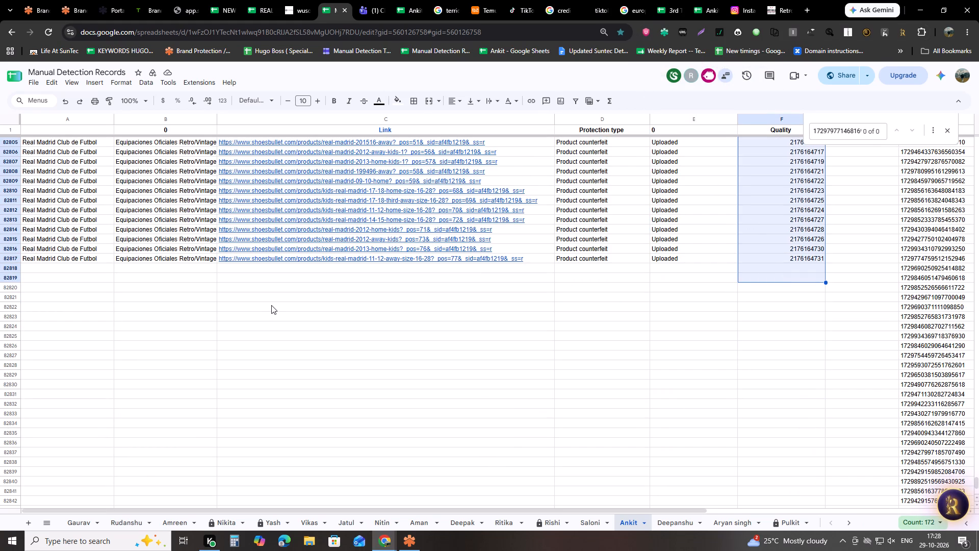
{"action": "key", "text": "alt+Tab"}
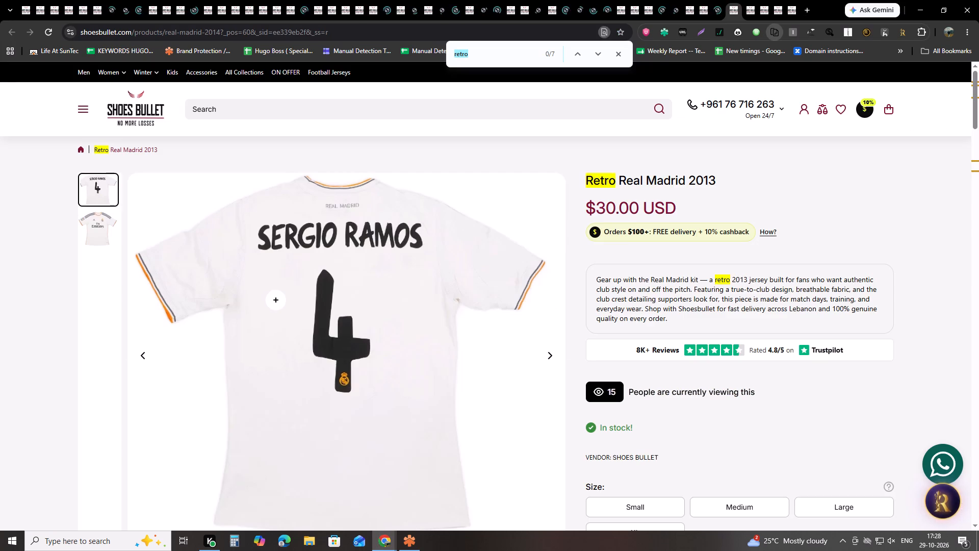
{"action": "key", "text": "alt+Tab"}
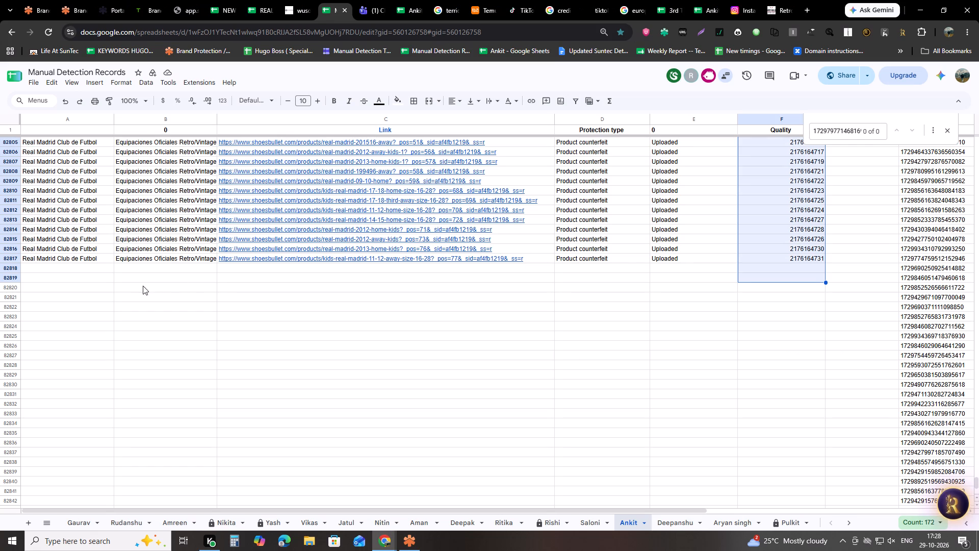
In the NEW 01 calendar's SMB-2 ankit-snt sheet, set the 29/10 column filter to show all values.
{"action": "left_click", "coordinate": [228, 0]}
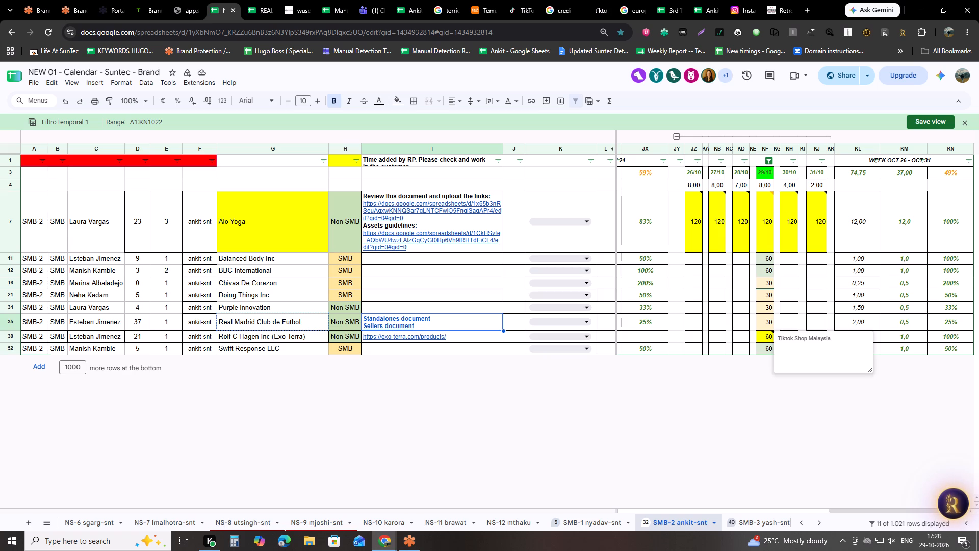
{"action": "left_click", "coordinate": [770, 160]}
{"action": "left_click", "coordinate": [662, 270]}
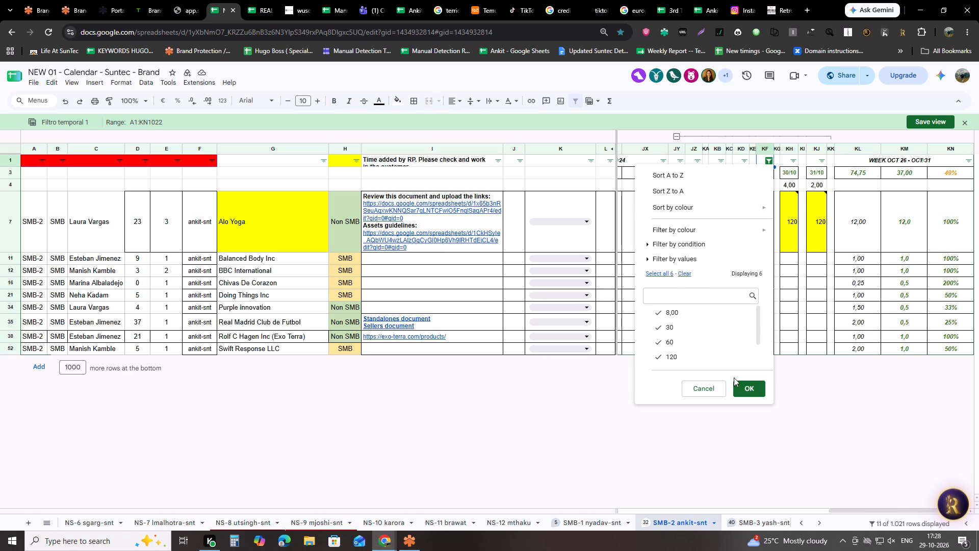
{"action": "left_click", "coordinate": [745, 385]}
Review the SMB-2 ankit-snt schedule, view a collaborator's position in the SMB-6 aali-snt sheet, and return to SMB-2 ankit-snt.
{"action": "scroll", "coordinate": [785, 355], "scroll_direction": "down", "scroll_amount": 5}
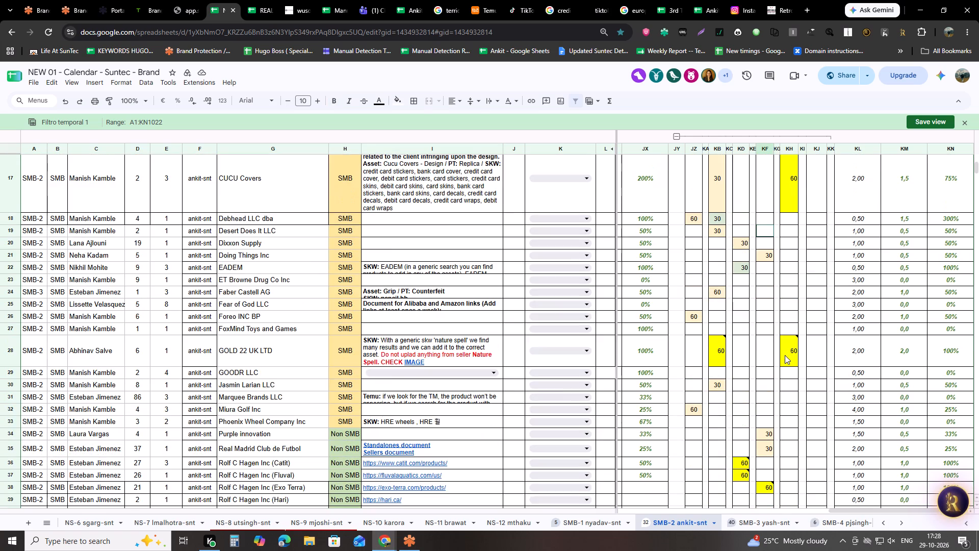
{"action": "scroll", "coordinate": [785, 355], "scroll_direction": "down", "scroll_amount": 7}
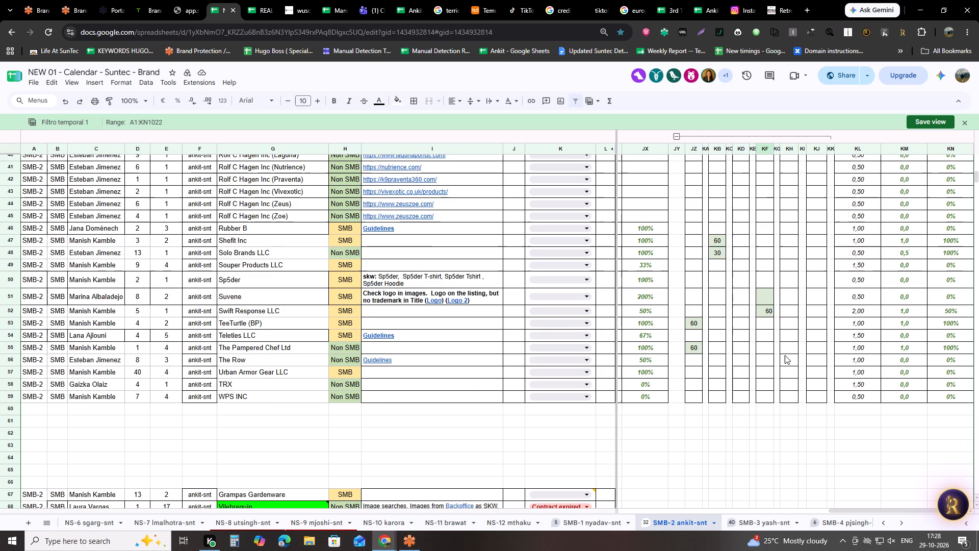
{"action": "scroll", "coordinate": [715, 359], "scroll_direction": "up", "scroll_amount": 7}
{"action": "left_click", "coordinate": [708, 79]}
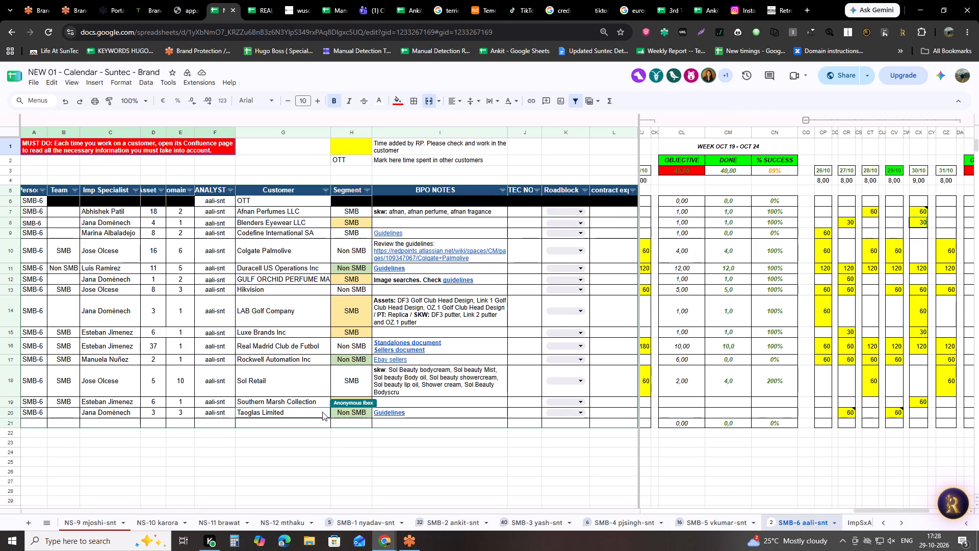
{"action": "left_click", "coordinate": [430, 520]}
Clear Suvene's shaded 29/10 cell by pasting a copy of the empty Sp5der 29/10 cell over it.
{"action": "scroll", "coordinate": [743, 343], "scroll_direction": "down", "scroll_amount": 3}
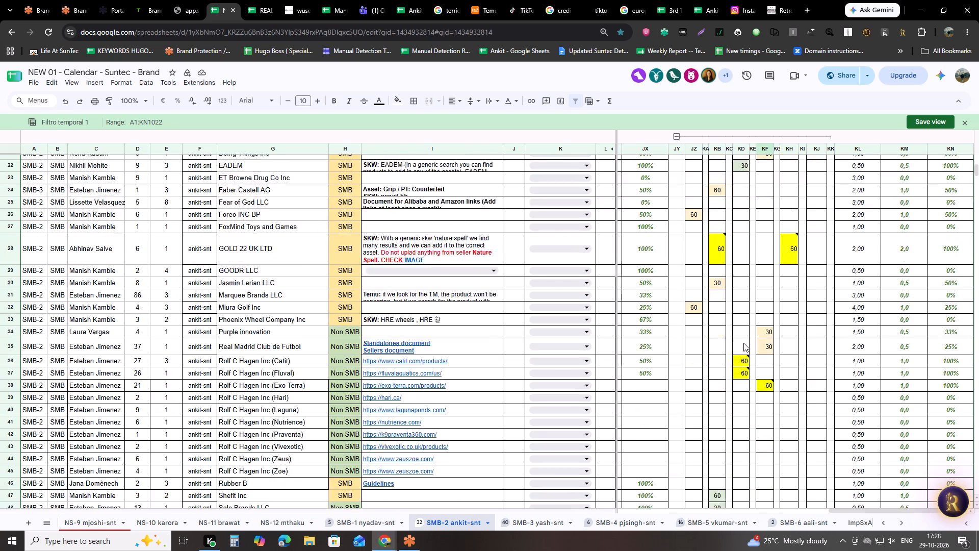
{"action": "scroll", "coordinate": [743, 343], "scroll_direction": "down", "scroll_amount": 3}
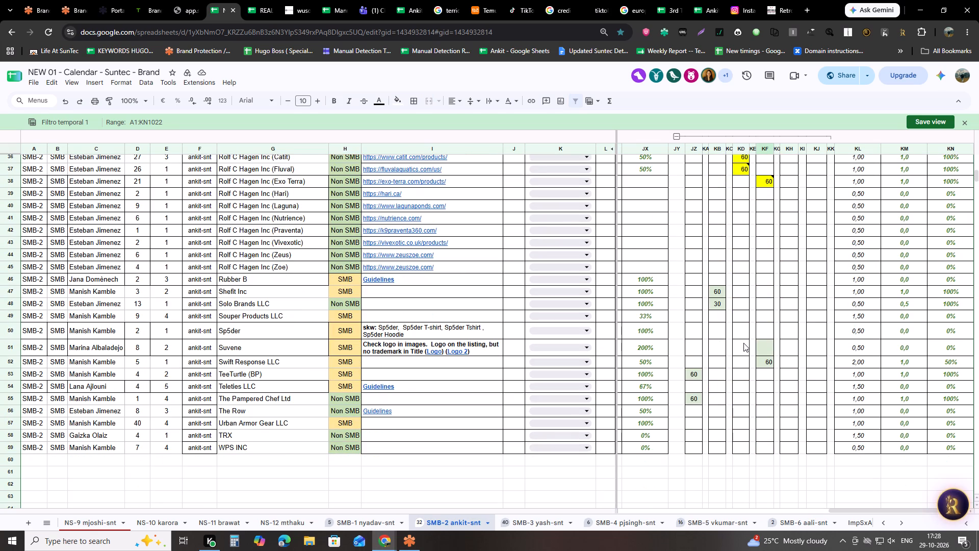
{"action": "scroll", "coordinate": [751, 285], "scroll_direction": "up", "scroll_amount": 5}
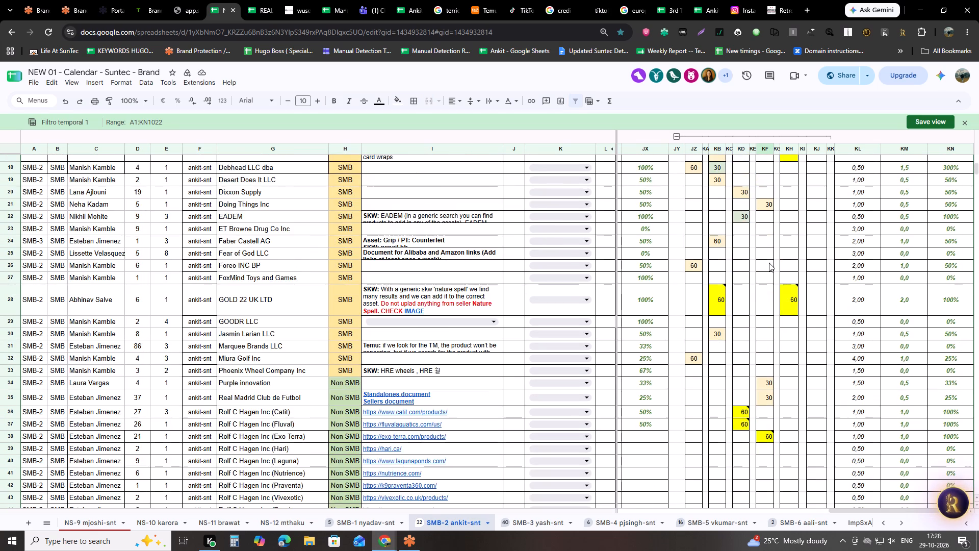
{"action": "scroll", "coordinate": [768, 263], "scroll_direction": "up", "scroll_amount": 1}
{"action": "scroll", "coordinate": [769, 263], "scroll_direction": "down", "scroll_amount": 3}
{"action": "scroll", "coordinate": [777, 418], "scroll_direction": "down", "scroll_amount": 2}
{"action": "left_click", "coordinate": [761, 377]}
{"action": "key", "text": "ctrl+c"}
{"action": "left_click", "coordinate": [770, 401]}
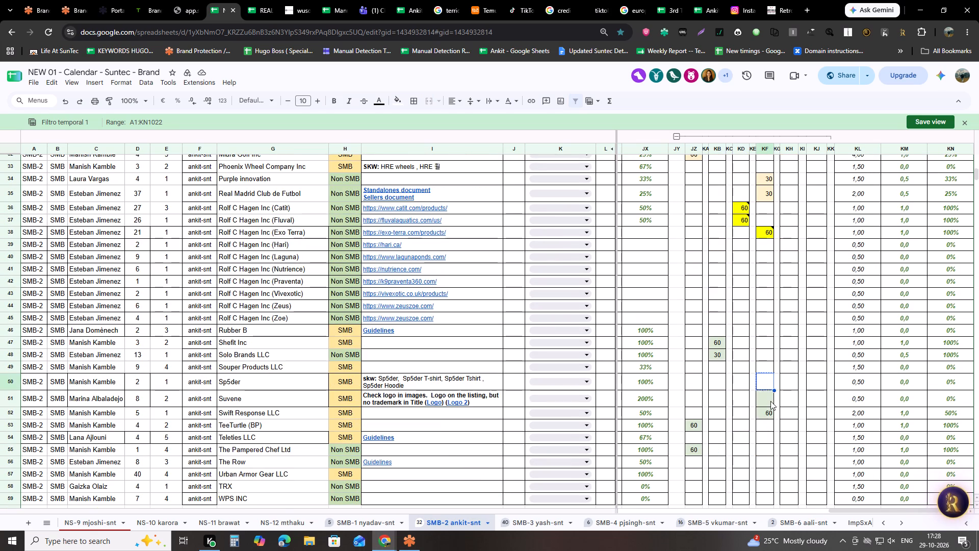
{"action": "key", "text": "ctrl+v"}
{"action": "scroll", "coordinate": [765, 334], "scroll_direction": "up", "scroll_amount": 13}
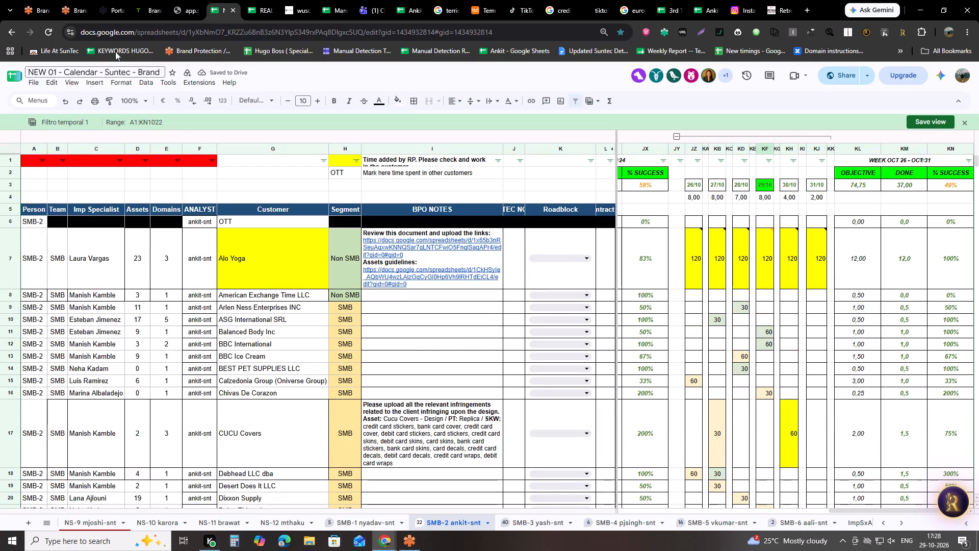
{"action": "scroll", "coordinate": [642, 312], "scroll_direction": "down", "scroll_amount": 3}
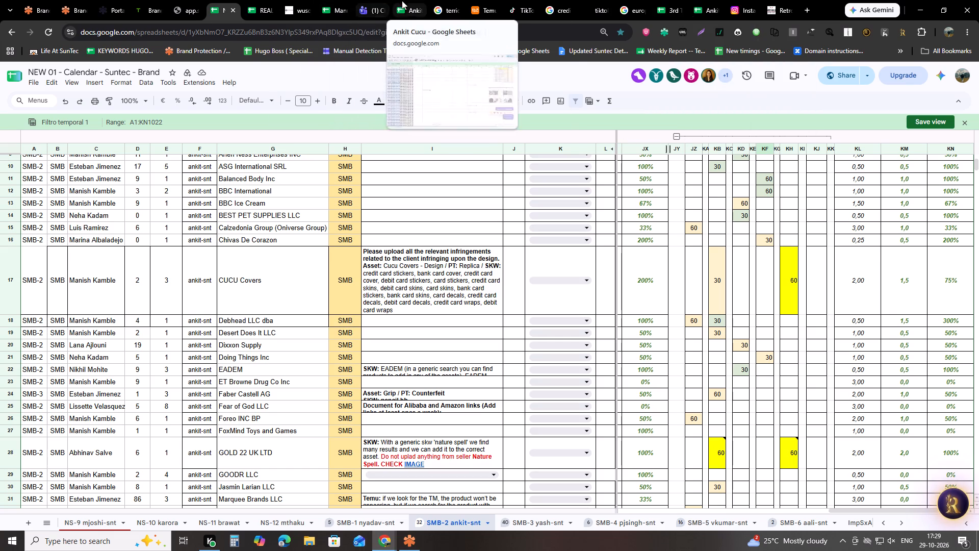
In the 3rd Tiktok Shop URL generator document, examine the last Product ID entries on the Generator sheet.
{"action": "left_click", "coordinate": [665, 0]}
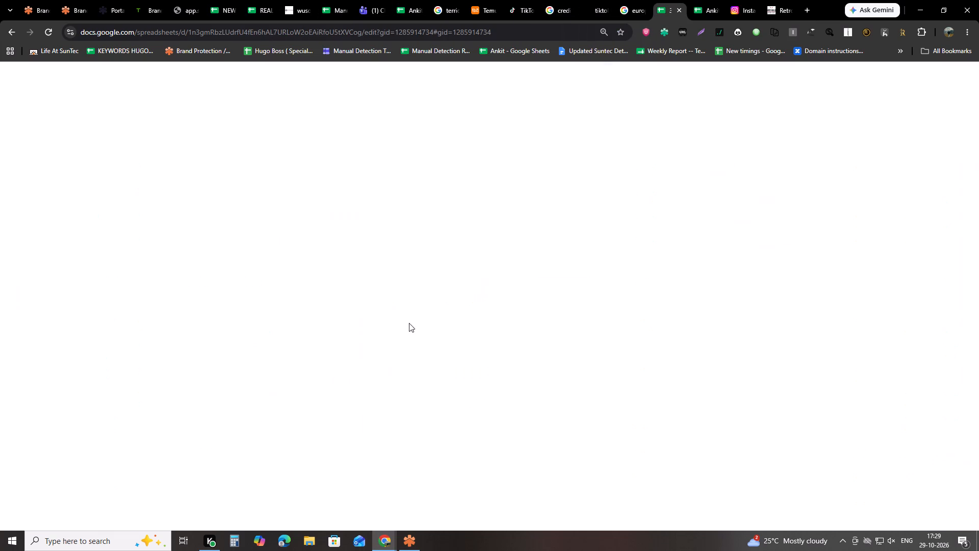
{"action": "left_click", "coordinate": [358, 333]}
{"action": "key", "text": "ctrl+Down"}
{"action": "key", "text": "ctrl+Down"}
{"action": "key", "text": "ctrl+Down"}
{"action": "key", "text": "ctrl+Down"}
{"action": "key", "text": "ctrl+Down"}
{"action": "key", "text": "ctrl+Down"}
{"action": "key", "text": "ctrl+Down"}
{"action": "key", "text": "ctrl+Down"}
{"action": "key", "text": "ctrl+Down"}
{"action": "key", "text": "ctrl+Down"}
{"action": "key", "text": "ctrl+Down"}
{"action": "key", "text": "ctrl+Down"}
{"action": "key", "text": "ctrl+Down"}
{"action": "key", "text": "ctrl+Down"}
{"action": "key", "text": "ctrl+Down"}
{"action": "key", "text": "ctrl+Down"}
{"action": "key", "text": "ctrl+Down"}
{"action": "key", "text": "ctrl+Down"}
{"action": "key", "text": "ctrl+Down"}
{"action": "key", "text": "ctrl+Down"}
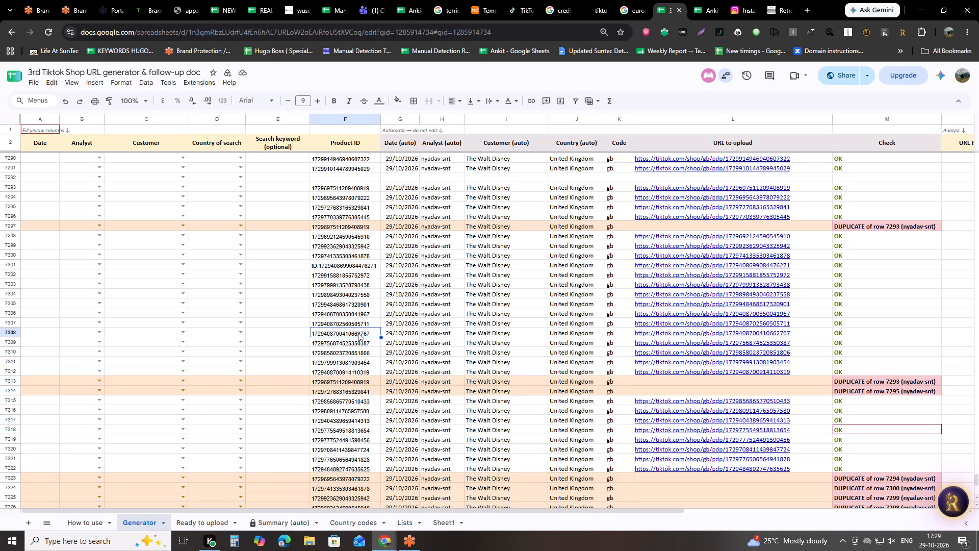
{"action": "key", "text": "ctrl+Up"}
{"action": "key", "text": "Down"}
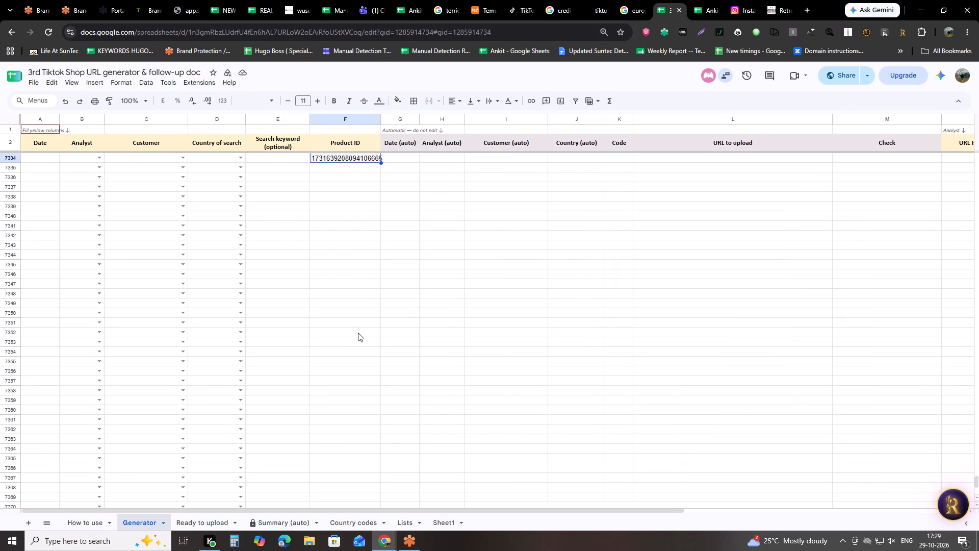
{"action": "scroll", "coordinate": [316, 310], "scroll_direction": "up", "scroll_amount": 5}
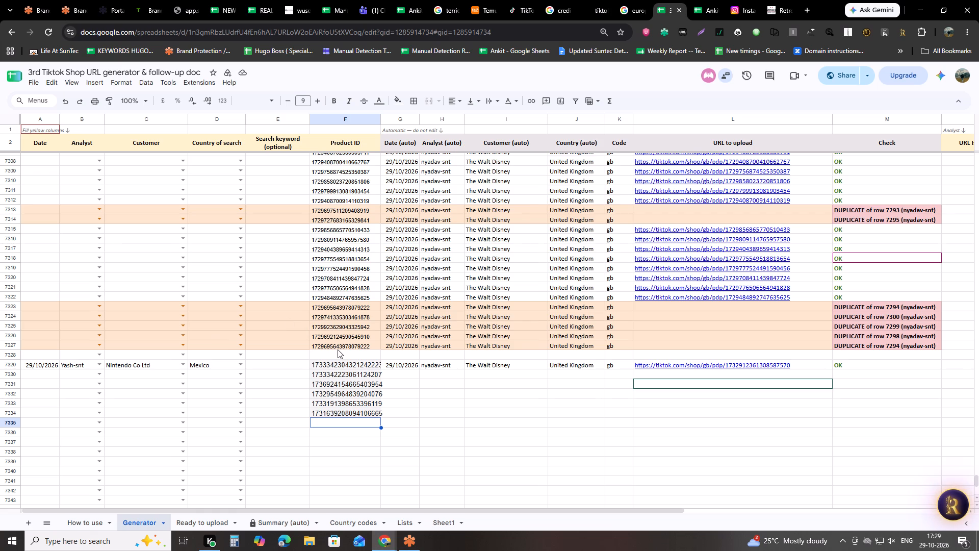
Close the REAL MADRID counterfeits sheet, the wusoccerjersey page, the Retro and Instagram pages, and the last Ankit spreadsheet.
{"action": "left_click", "coordinate": [262, 0]}
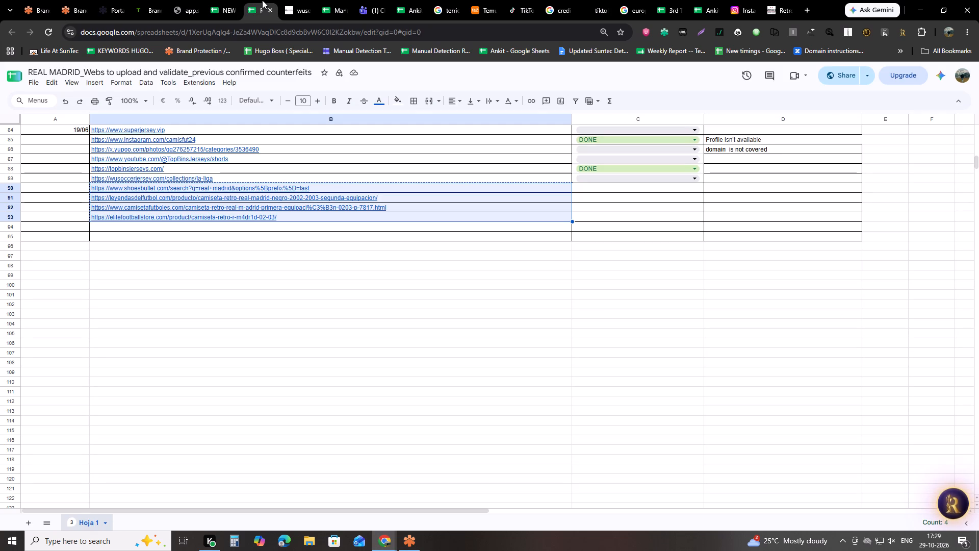
{"action": "middle_click", "coordinate": [262, 0]}
{"action": "middle_click", "coordinate": [262, 0]}
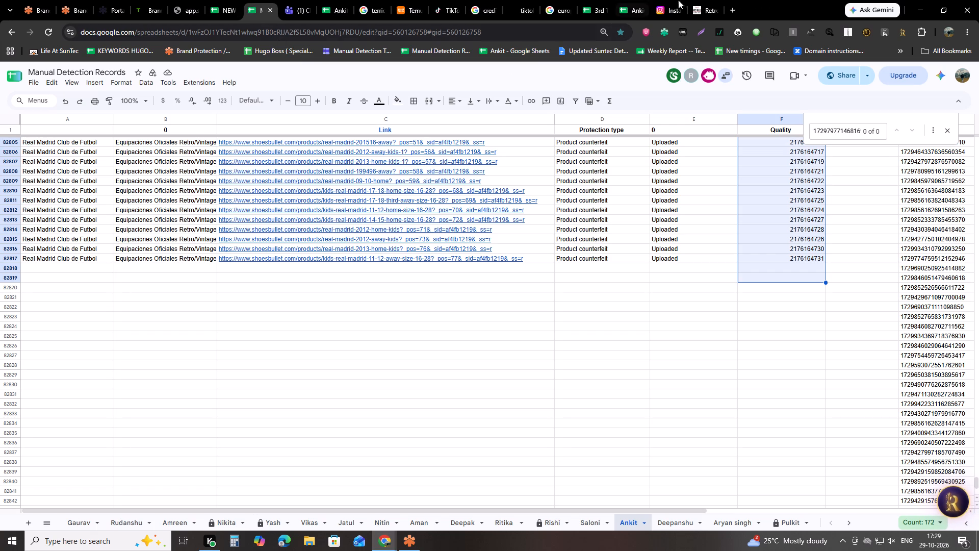
{"action": "middle_click", "coordinate": [713, 0]}
{"action": "middle_click", "coordinate": [713, 0]}
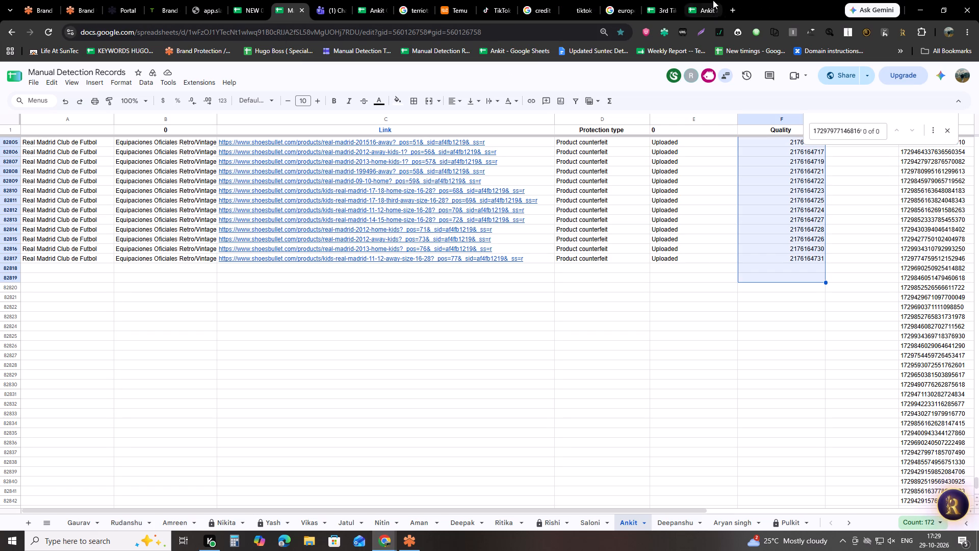
{"action": "left_click", "coordinate": [713, 0]}
{"action": "middle_click", "coordinate": [713, 0]}
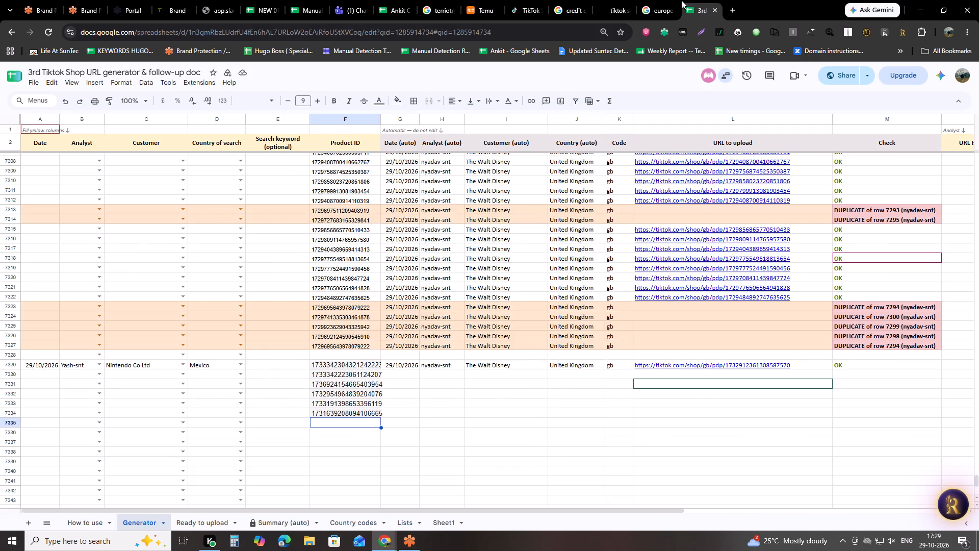
Close the remaining research pages: the two Google searches beginning "europ" and "credit", the ChatGPT conversation, and the TikTok Shop IPPC page.
{"action": "left_click", "coordinate": [668, 0]}
{"action": "middle_click", "coordinate": [656, 0]}
{"action": "left_click", "coordinate": [608, 0]}
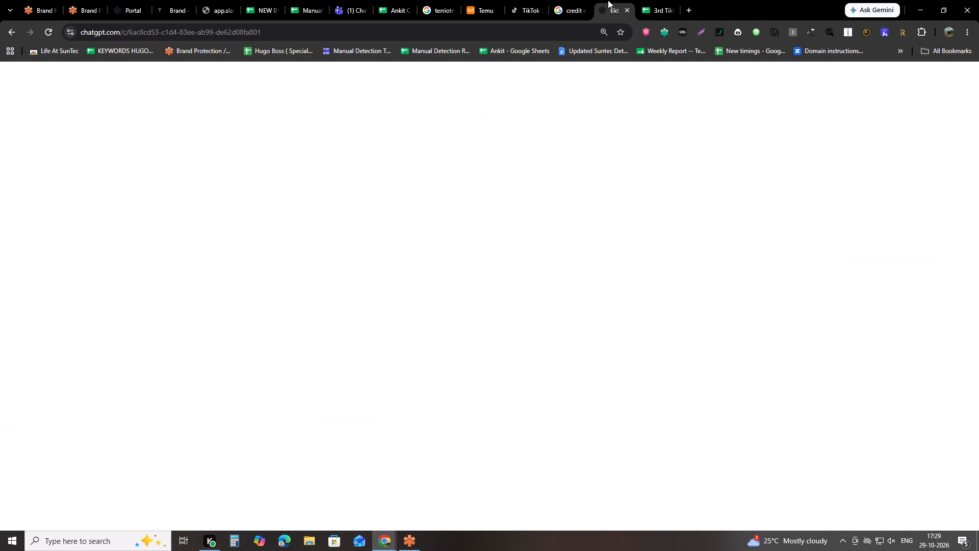
{"action": "left_click", "coordinate": [571, 0]}
{"action": "middle_click", "coordinate": [571, 0]}
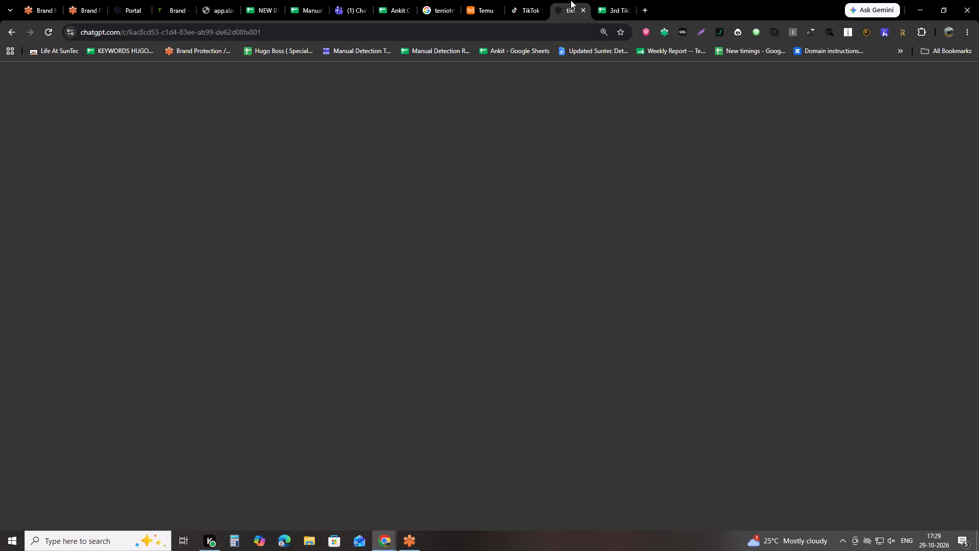
{"action": "middle_click", "coordinate": [571, 0]}
{"action": "left_click", "coordinate": [536, 0]}
{"action": "middle_click", "coordinate": [534, 1]}
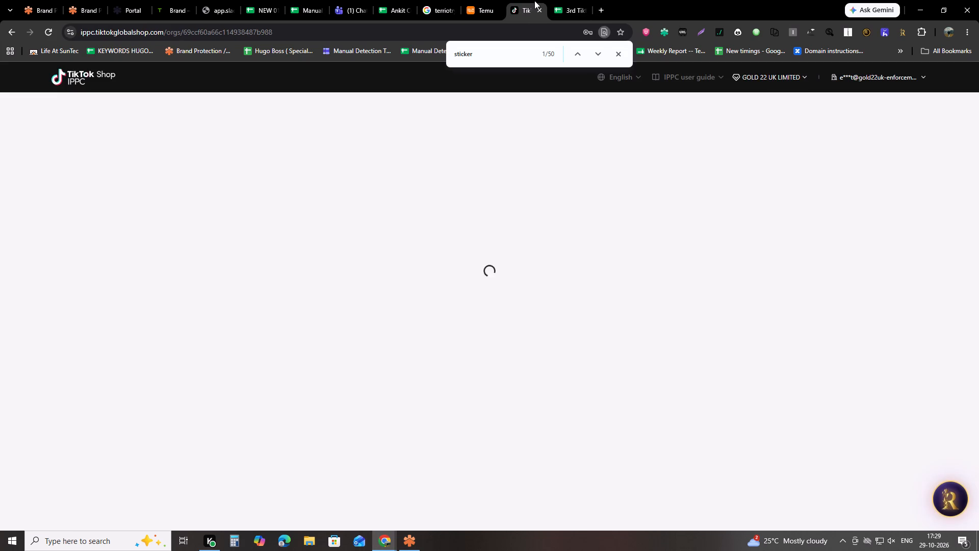
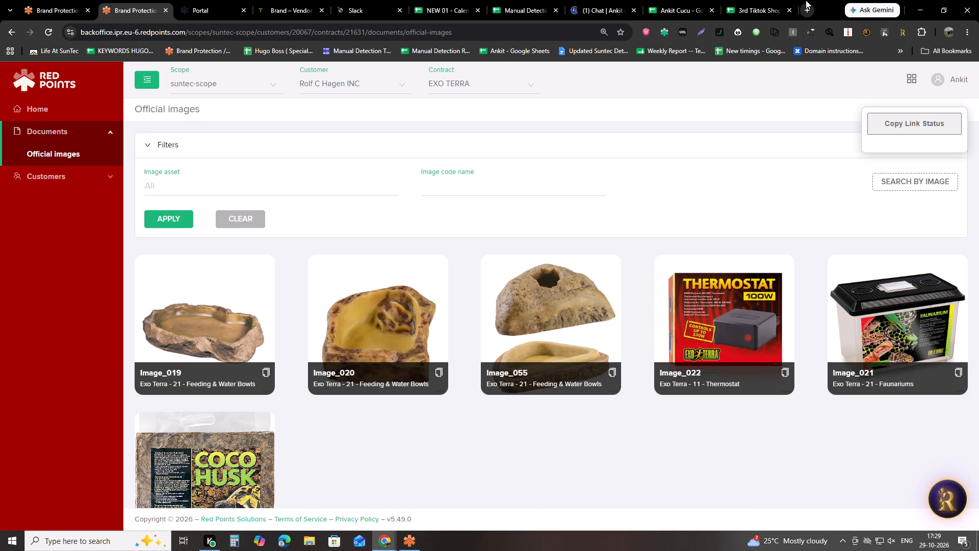
Open the TikTok Shop IPPC site in a new browser tab.
{"action": "type", "text": "ti"}
{"action": "key", "text": "Down"}
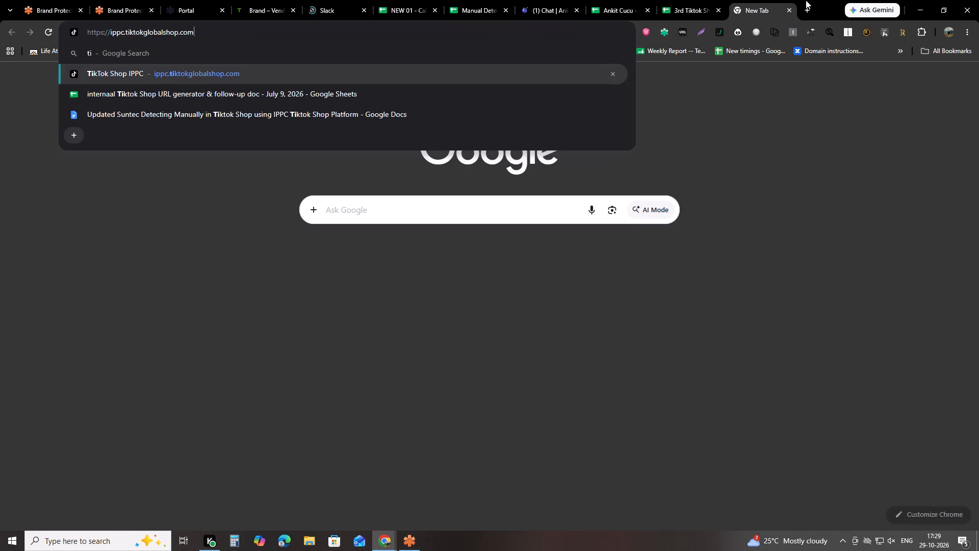
{"action": "key", "text": "Return"}
Open the enlarged view of Image_022, the Exo Terra thermostat, from EXO TERRA's official images, moving the Copy Link Status box aside.
{"action": "left_click", "coordinate": [113, 0]}
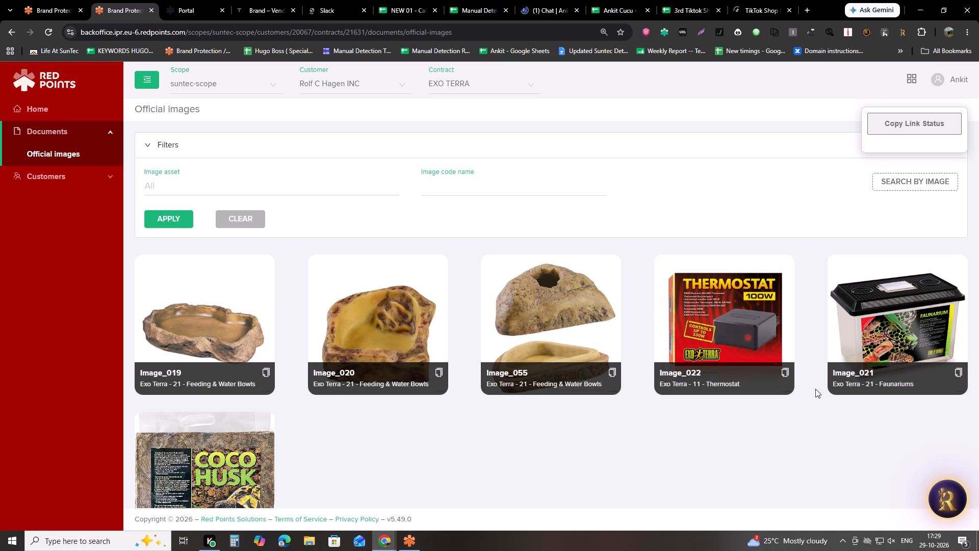
{"action": "left_click", "coordinate": [733, 310]}
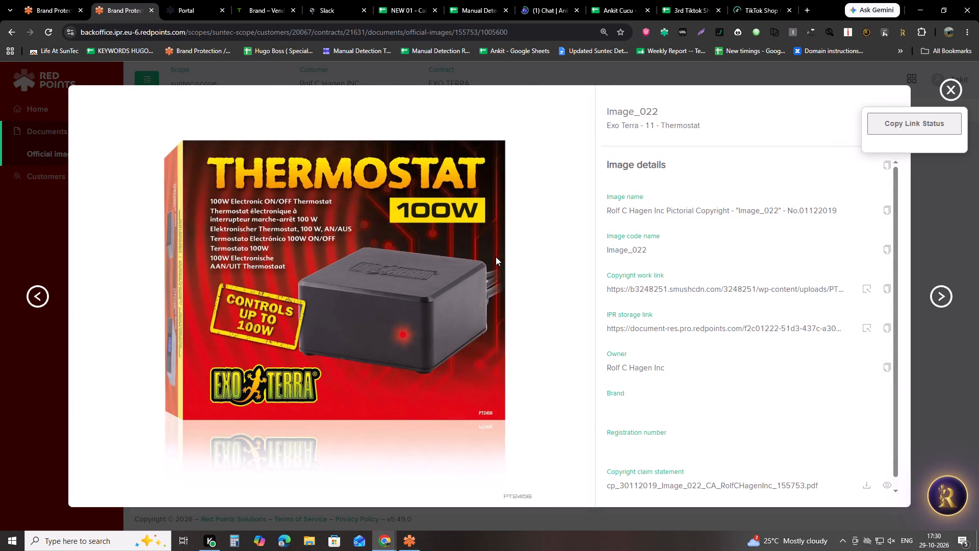
{"action": "key", "text": "shift+s"}
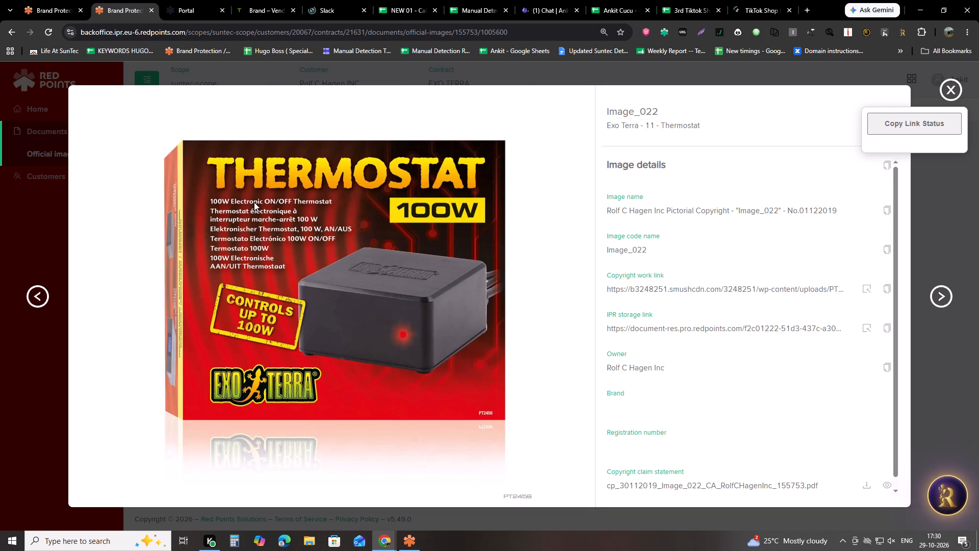
{"action": "scroll", "coordinate": [254, 202], "scroll_direction": "down", "scroll_amount": 2}
{"action": "scroll", "coordinate": [254, 202], "scroll_direction": "up", "scroll_amount": 3}
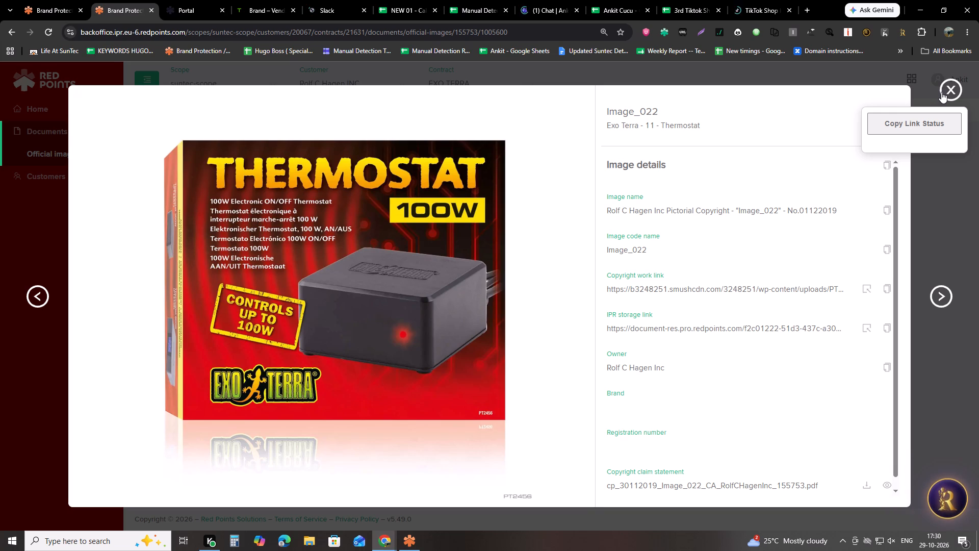
{"action": "left_click", "coordinate": [943, 91]}
{"action": "left_click_drag", "start_coordinate": [906, 138], "coordinate": [882, 117]}
{"action": "left_click", "coordinate": [715, 307]}
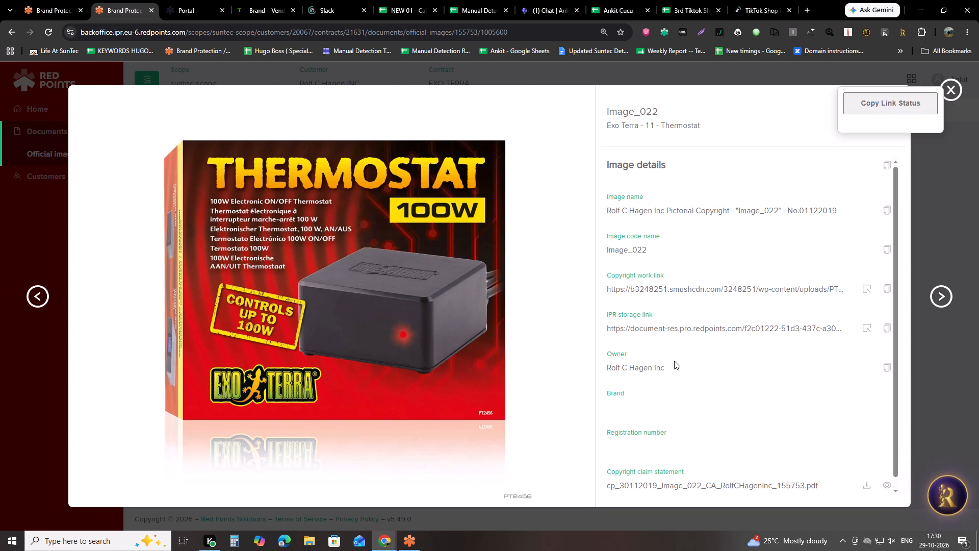
Snip the Exo Terra 100W thermostat picture and save the capture as a PNG in the Pictures folder under its suggested name.
{"action": "key", "text": "shift+super+s"}
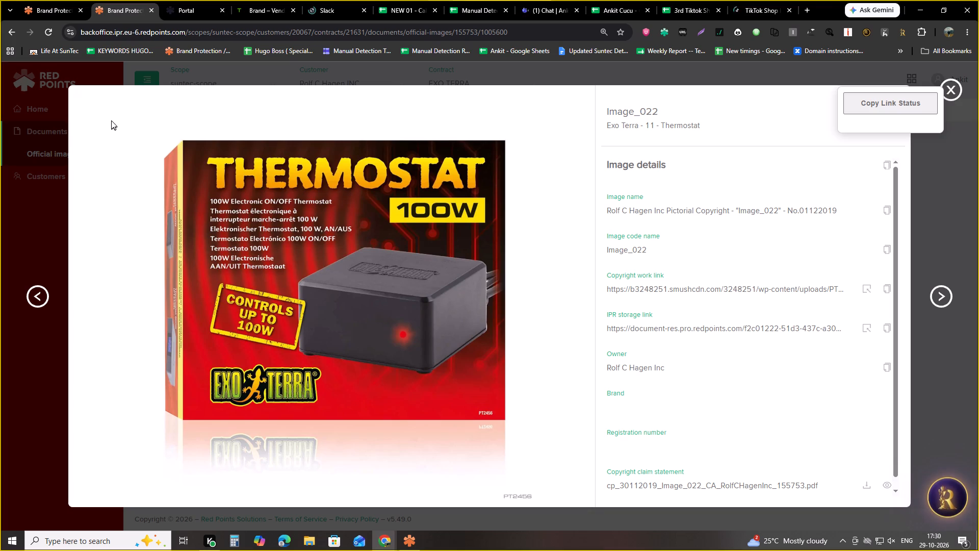
{"action": "left_click_drag", "start_coordinate": [108, 116], "coordinate": [215, 187]}
{"action": "left_click_drag", "start_coordinate": [138, 132], "coordinate": [207, 174]}
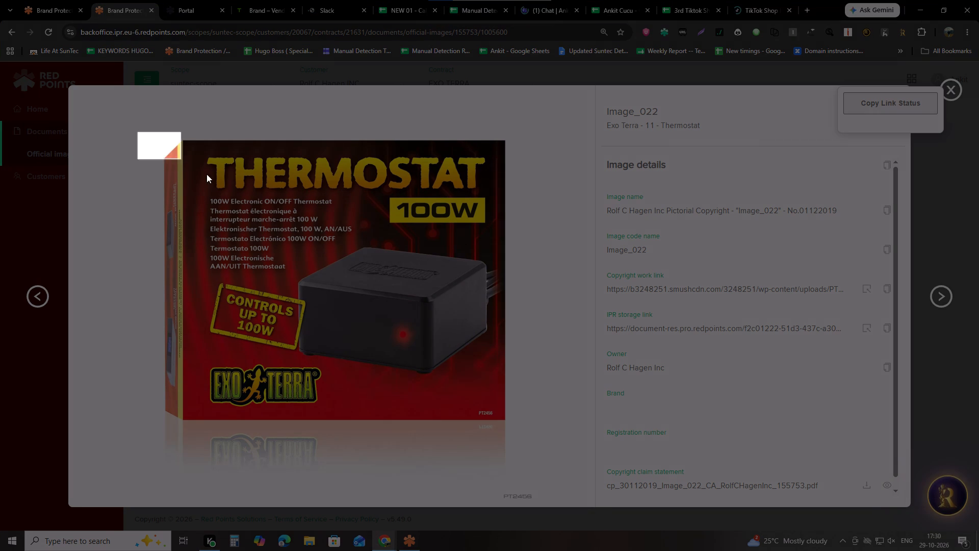
{"action": "left_click_drag", "start_coordinate": [207, 174], "coordinate": [522, 449]}
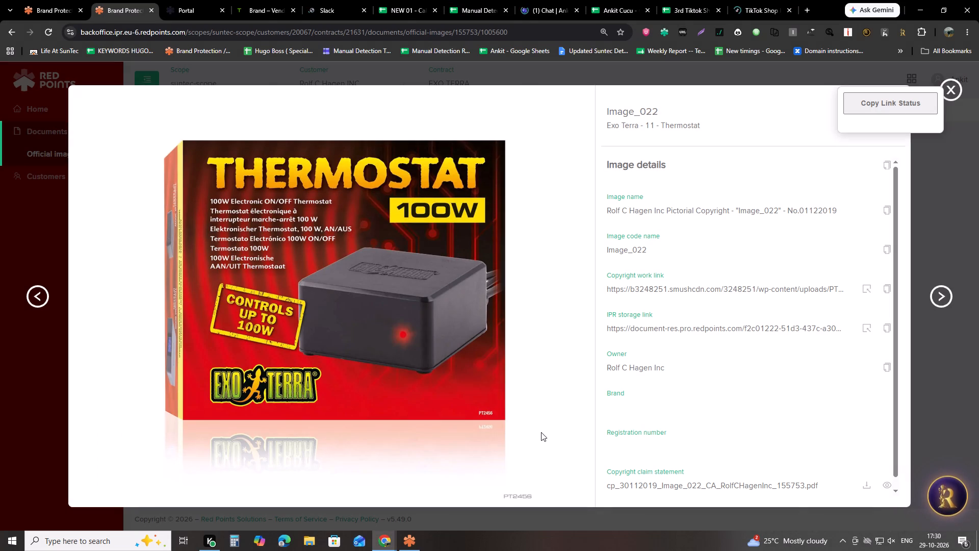
{"action": "left_click", "coordinate": [888, 440]}
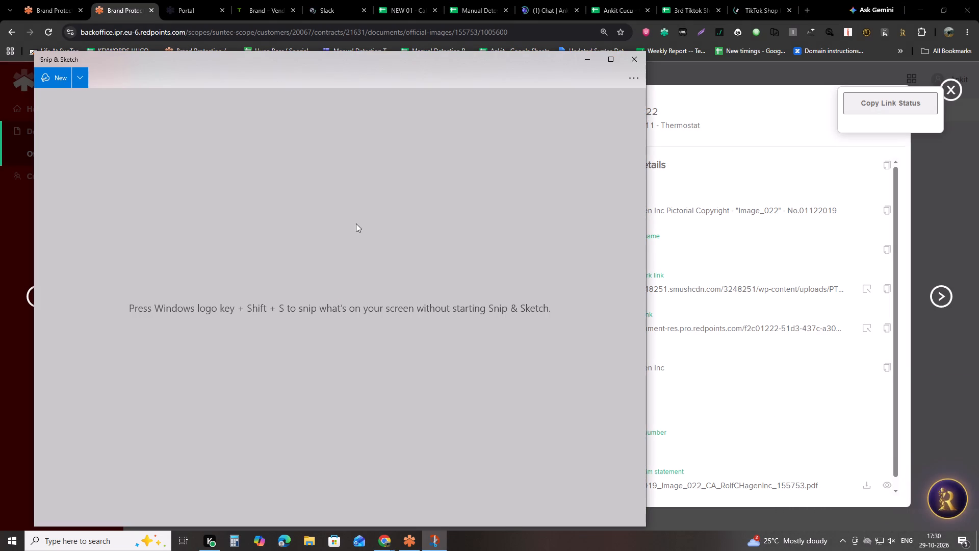
{"action": "key", "text": "ctrl+s"}
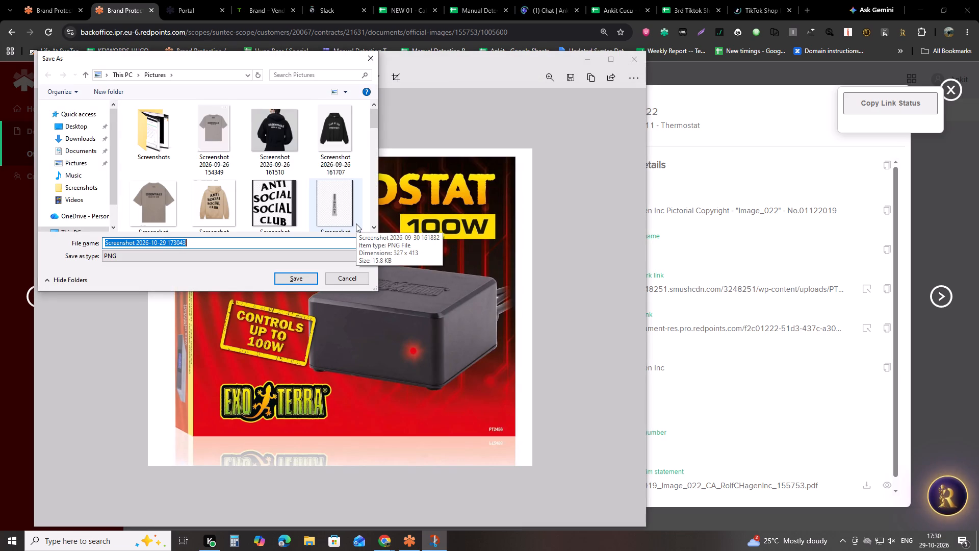
{"action": "key", "text": "Return"}
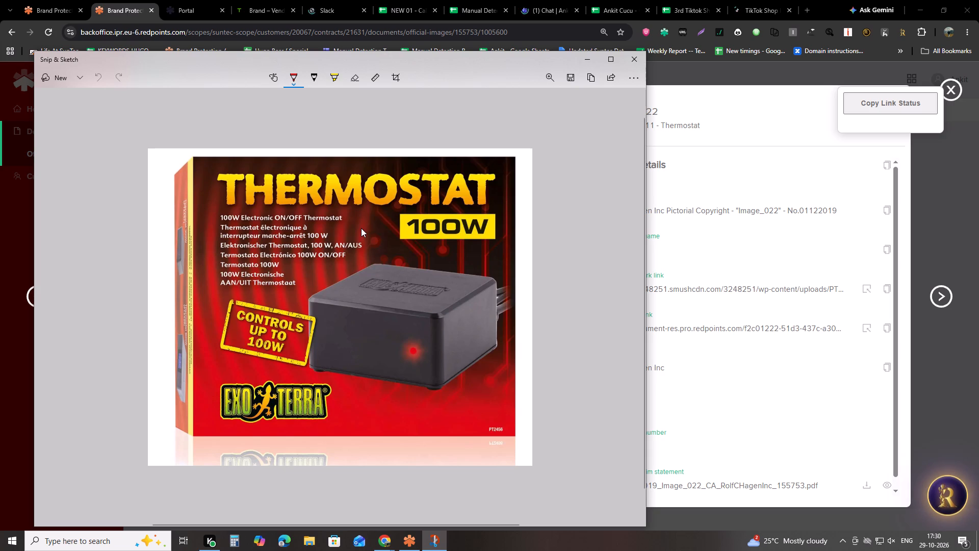
{"action": "left_click", "coordinate": [640, 57]}
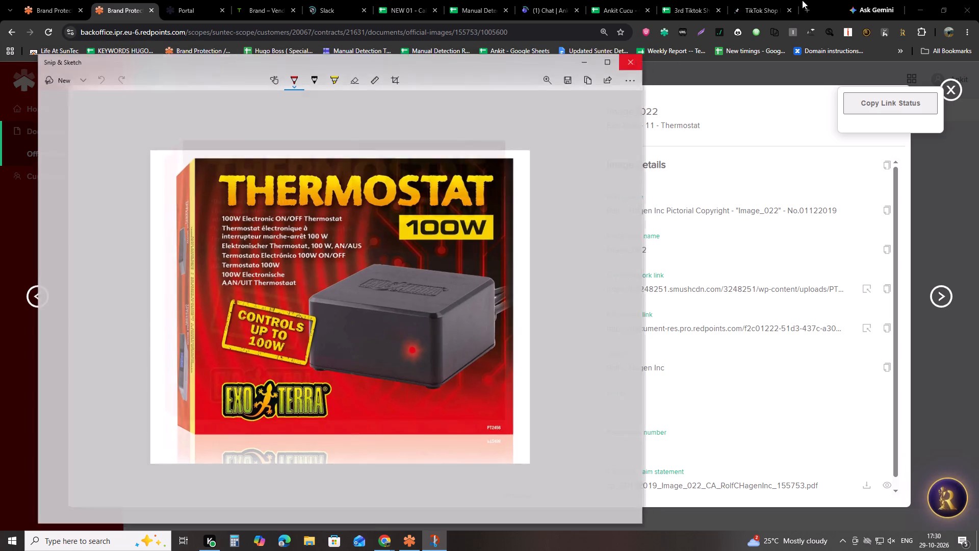
Return to the TikTok Shop IPPC log-in page.
{"action": "left_click", "coordinate": [750, 0]}
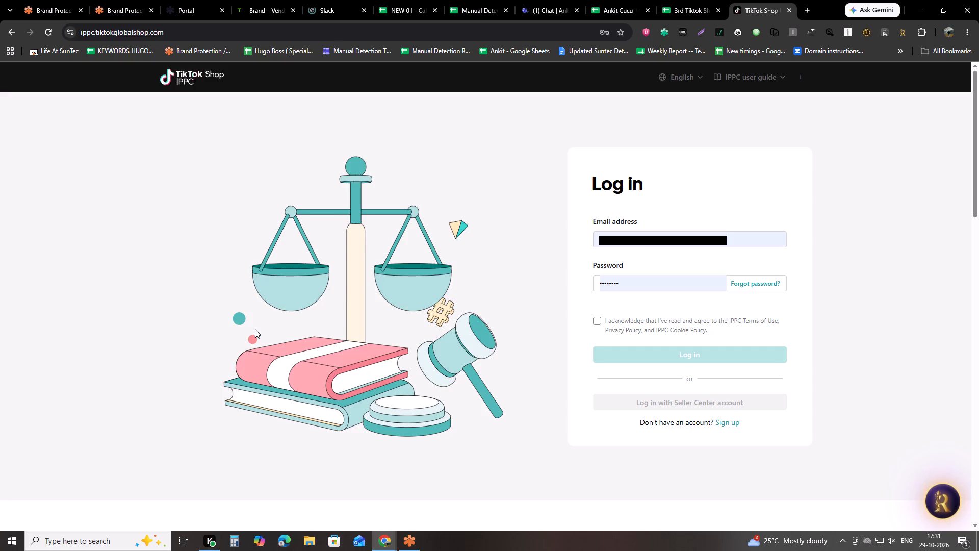
Search Google for "dhurandar all songs" in a new tab and examine the expanded song list in the AI overview.
{"action": "key", "text": "ctrl+t"}
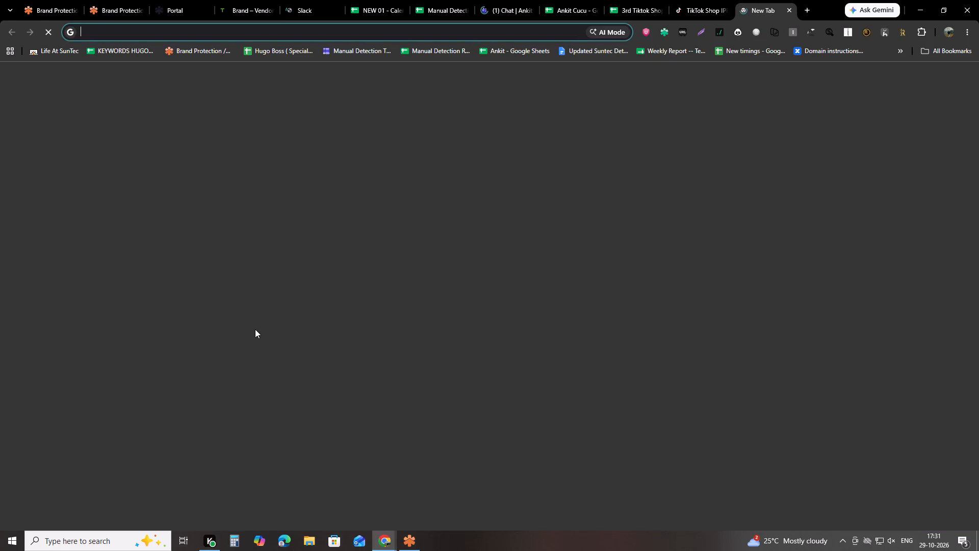
{"action": "type", "text": "dhur"}
{"action": "type", "text": "andar all songs"}
{"action": "key", "text": "Return"}
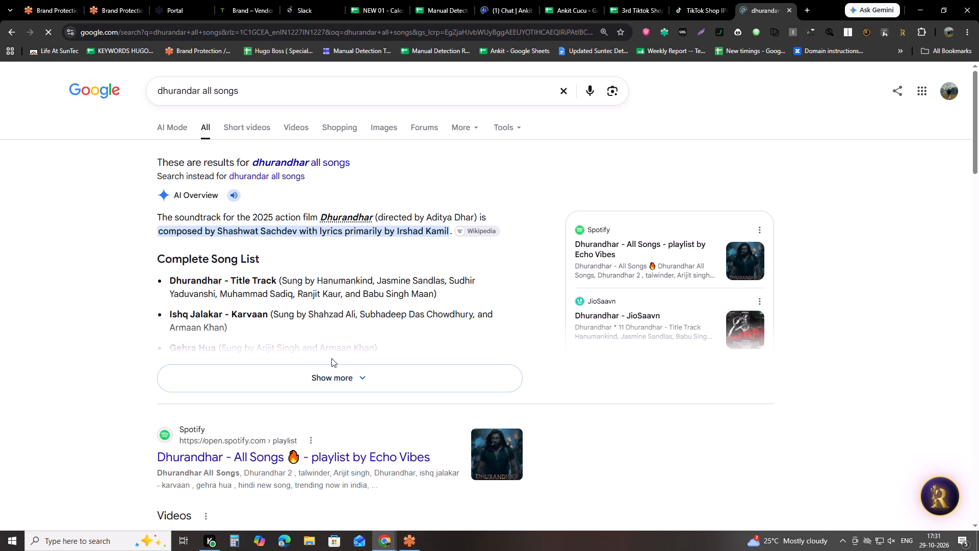
{"action": "left_click", "coordinate": [328, 375]}
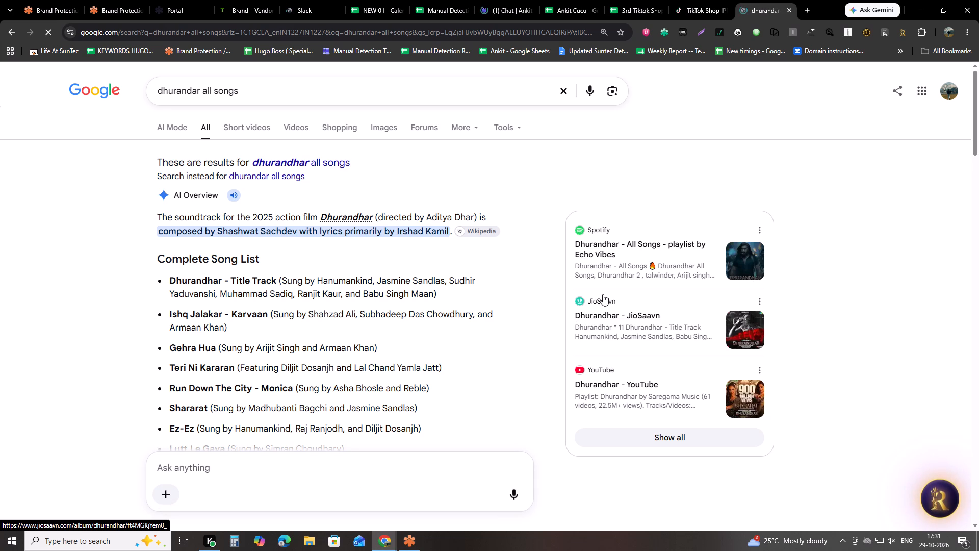
{"action": "scroll", "coordinate": [305, 357], "scroll_direction": "down", "scroll_amount": 1}
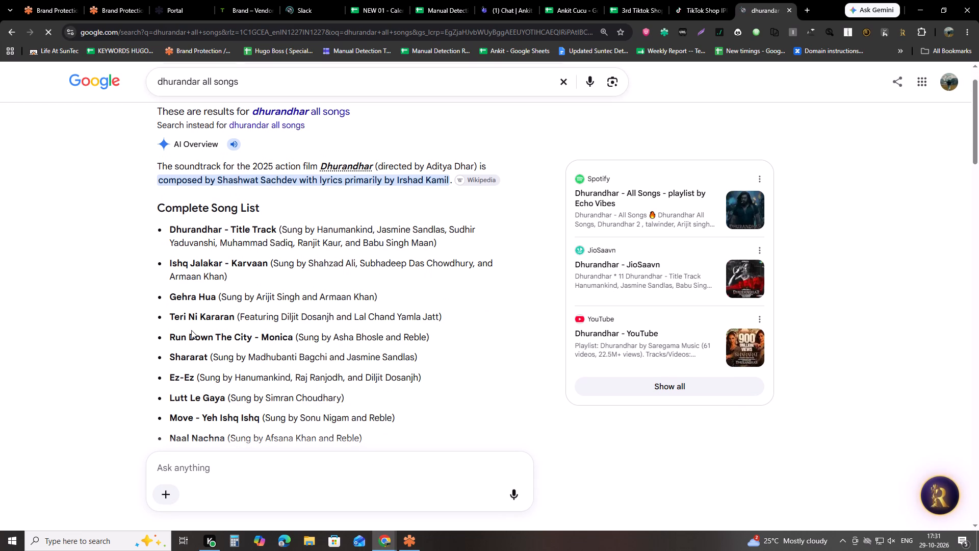
Search Google in another new tab for the lyric "aj tere phir roye na kese preet laliye rbaa".
{"action": "left_click", "coordinate": [804, 0]}
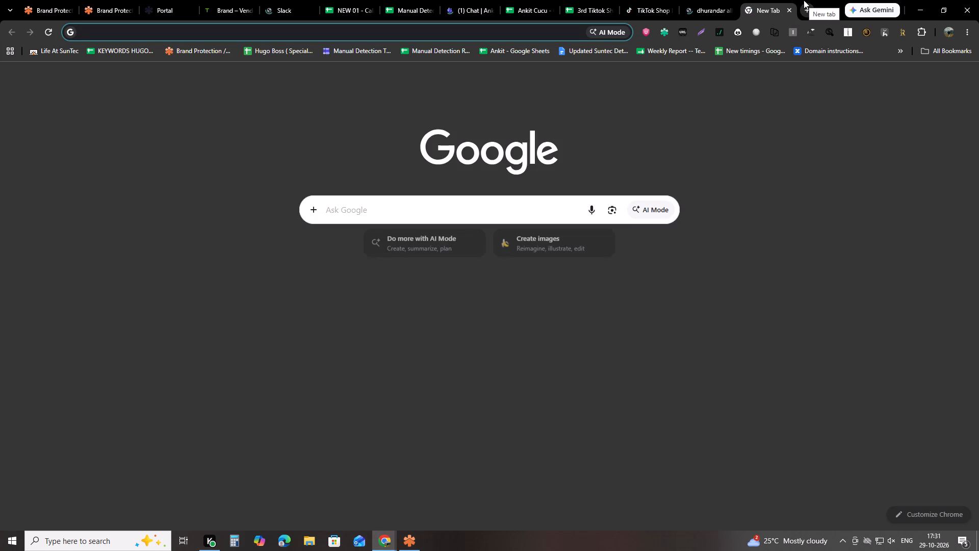
{"action": "type", "text": "aj tere phir or"}
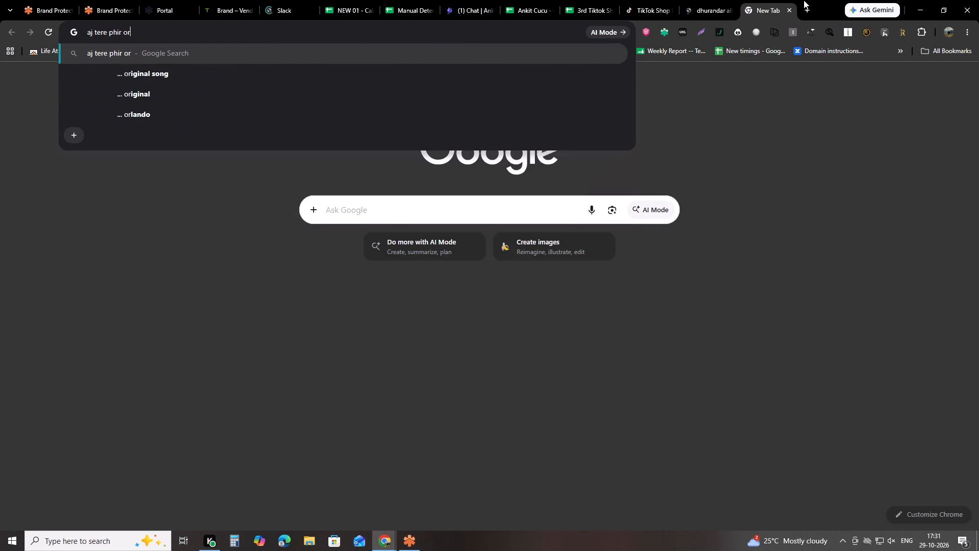
{"action": "key", "text": "BackSpace"}
{"action": "key", "text": "BackSpace"}
{"action": "type", "text": "roye na kese preet"}
{"action": "key", "text": "space"}
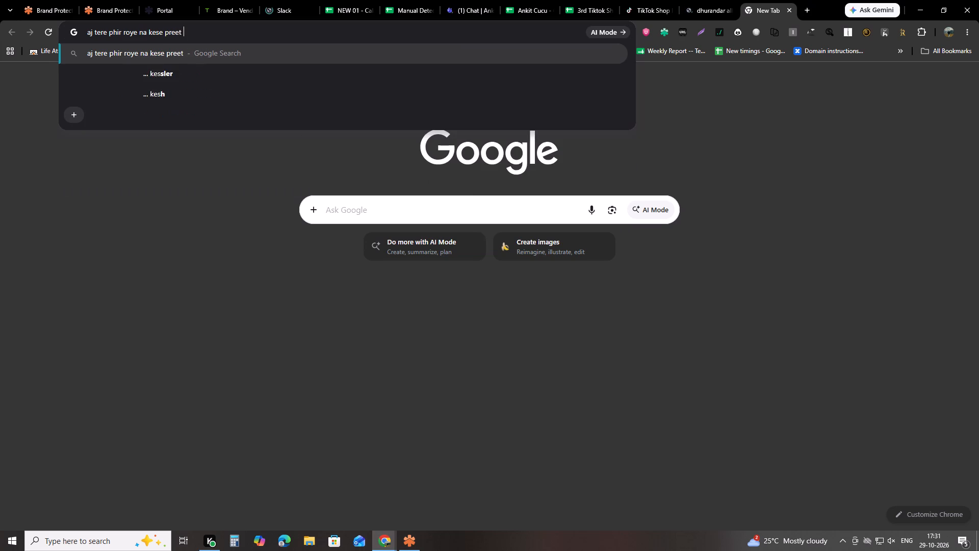
{"action": "type", "text": "la"}
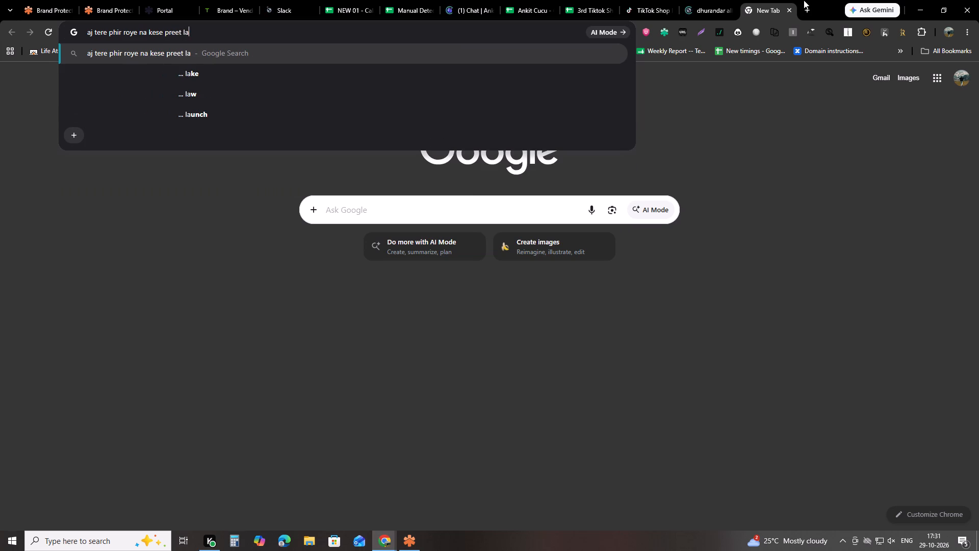
{"action": "type", "text": "liye rbaa"}
{"action": "key", "text": "space"}
{"action": "key", "text": "Return"}
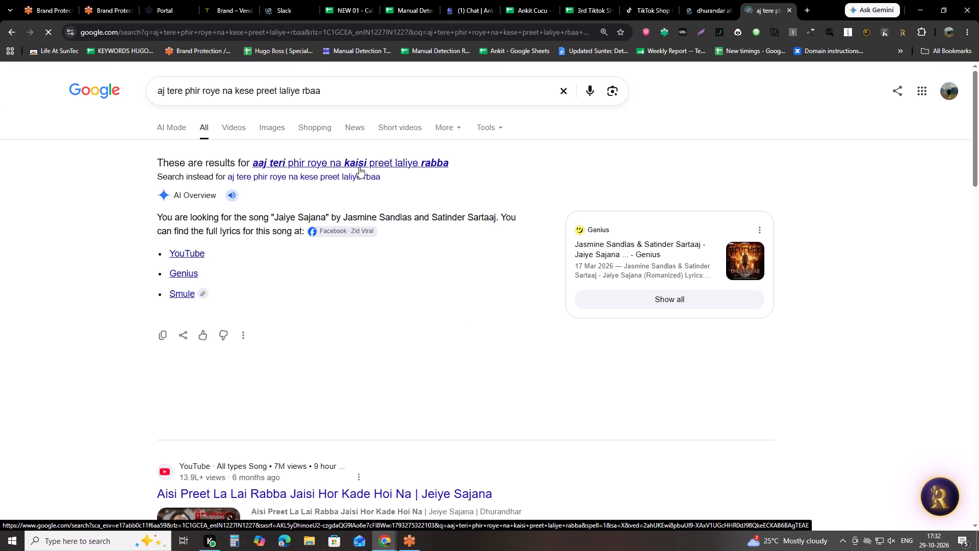
Open the YouTube link for the song "Jaiye Sajana" from the AI overview and view its video page.
{"action": "left_click", "coordinate": [177, 253]}
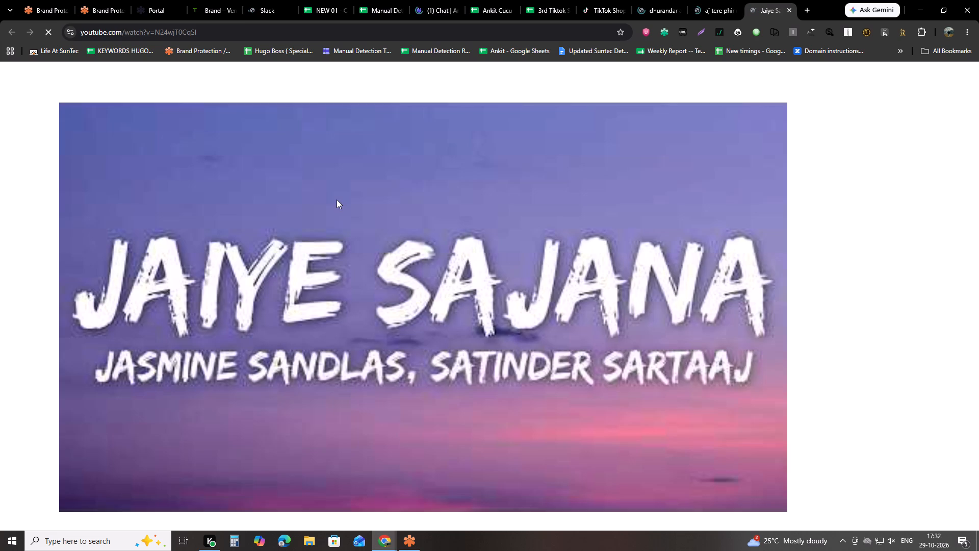
{"action": "scroll", "coordinate": [297, 338], "scroll_direction": "down", "scroll_amount": 5}
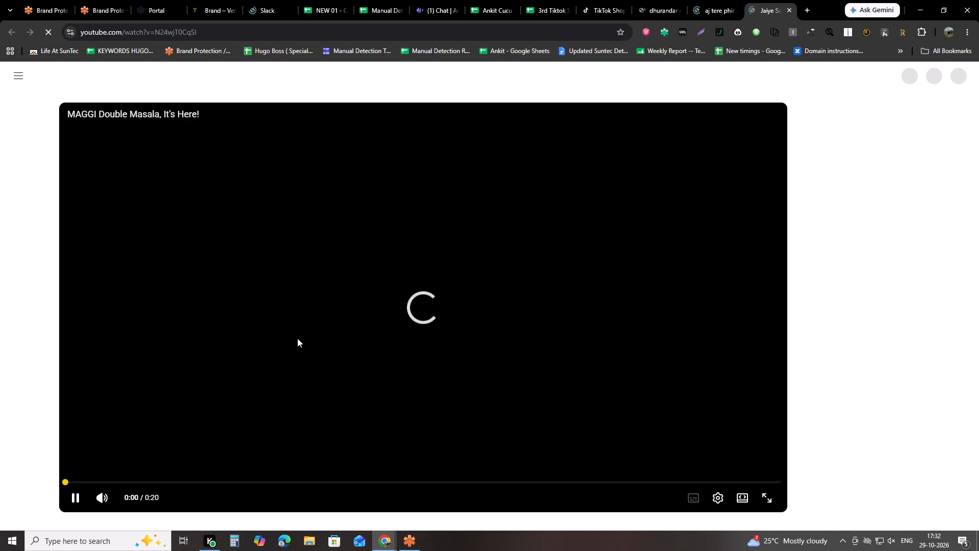
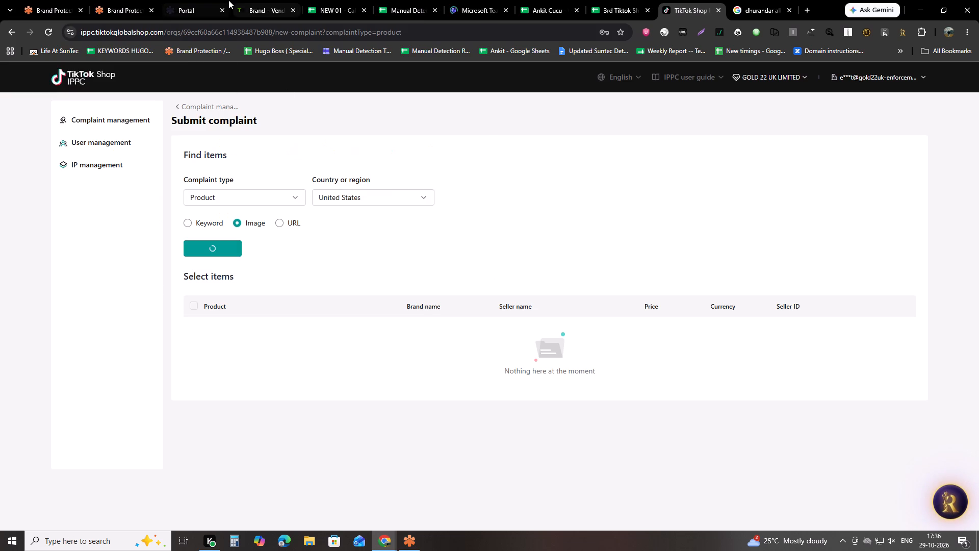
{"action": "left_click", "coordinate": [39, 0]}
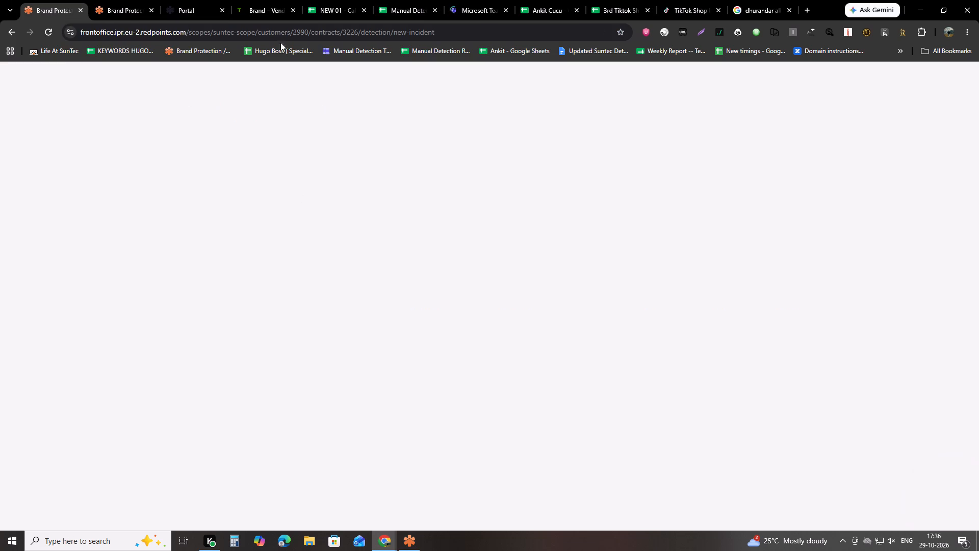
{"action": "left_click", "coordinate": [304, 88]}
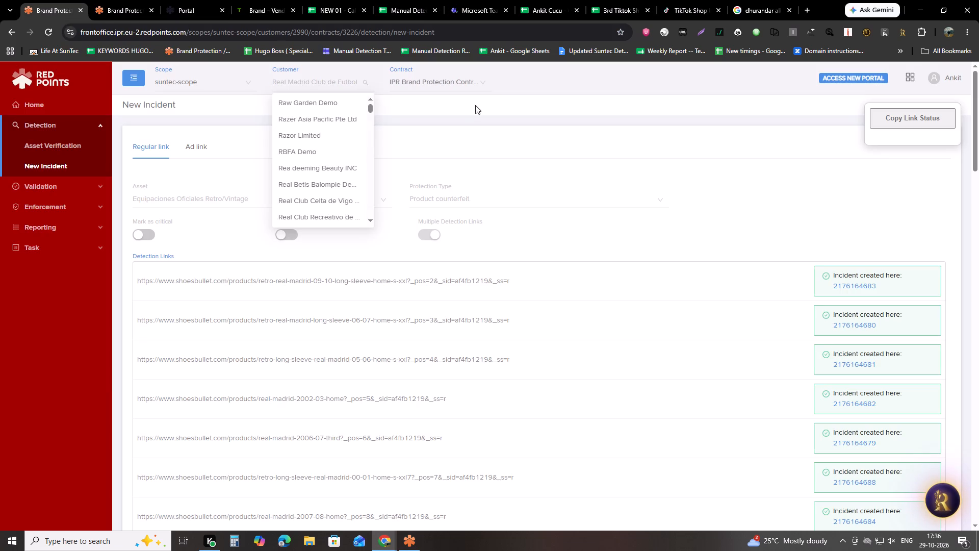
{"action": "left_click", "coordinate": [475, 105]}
Check the note on the 60 entry in the Rolf C Hagen Inc (Exo Terra) row of the calendar sheet.
{"action": "left_click", "coordinate": [321, 0]}
{"action": "scroll", "coordinate": [269, 425], "scroll_direction": "down", "scroll_amount": 4}
{"action": "scroll", "coordinate": [605, 381], "scroll_direction": "down", "scroll_amount": 1}
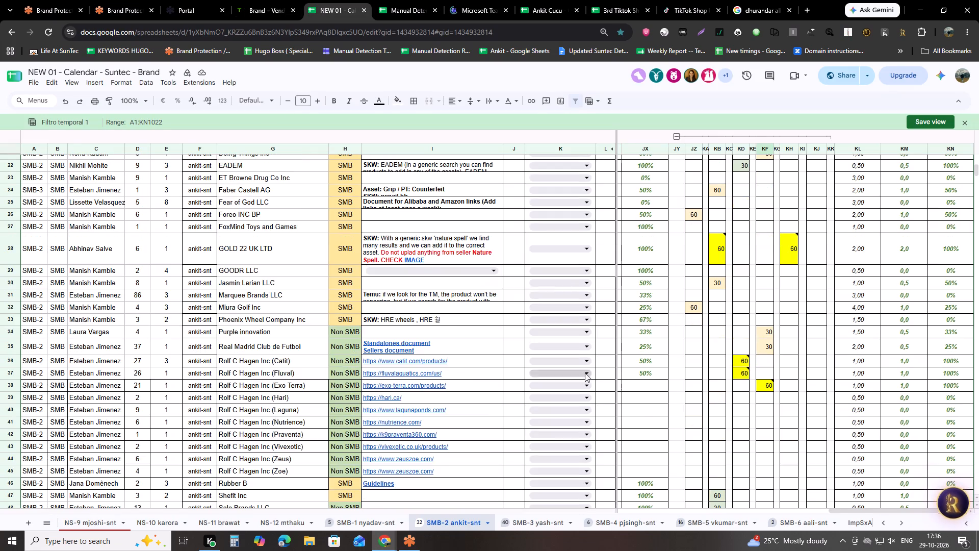
{"action": "scroll", "coordinate": [585, 373], "scroll_direction": "down", "scroll_amount": 2}
{"action": "left_click", "coordinate": [764, 235]}
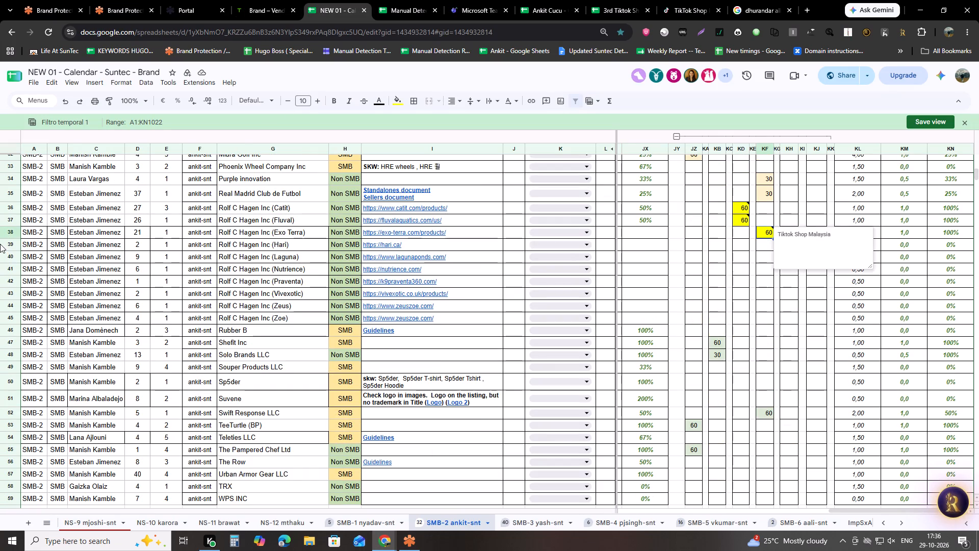
Copy the customer name "Rolf C Hagen Inc (Exo Terra)" from the calendar sheet and search for it in Tuinet's brand customer filter.
{"action": "left_click", "coordinate": [0, 234]}
{"action": "left_click", "coordinate": [293, 231]}
{"action": "key", "text": "ctrl+c"}
{"action": "key", "text": "ctrl+c"}
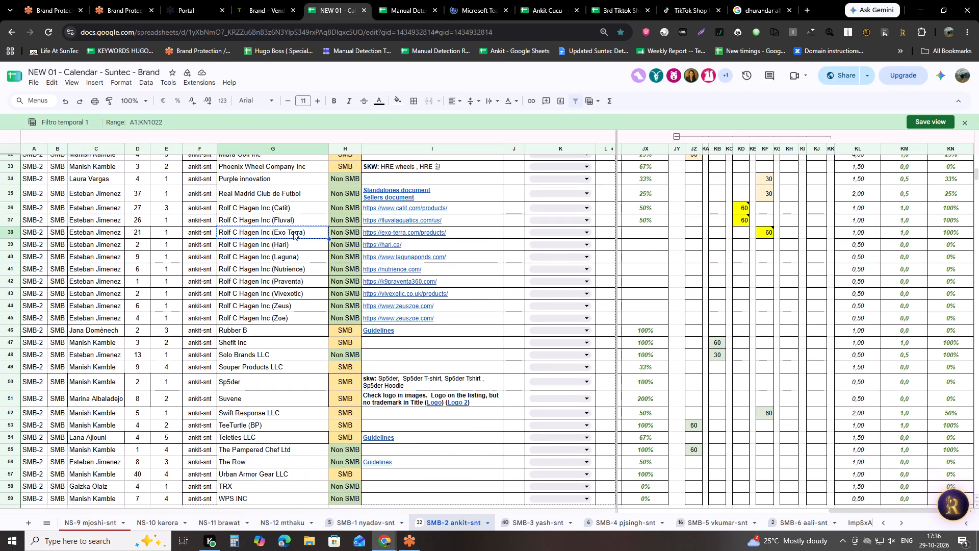
{"action": "key", "text": "ctrl+c"}
{"action": "left_click", "coordinate": [265, 8]}
{"action": "scroll", "coordinate": [362, 189], "scroll_direction": "up", "scroll_amount": 2}
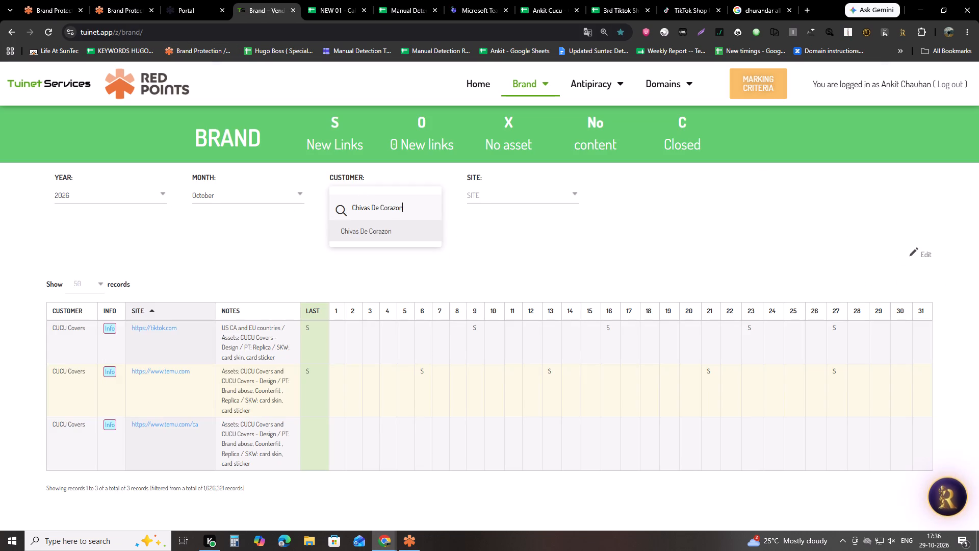
{"action": "triple_click", "coordinate": [390, 207]}
{"action": "key", "text": "ctrl+v"}
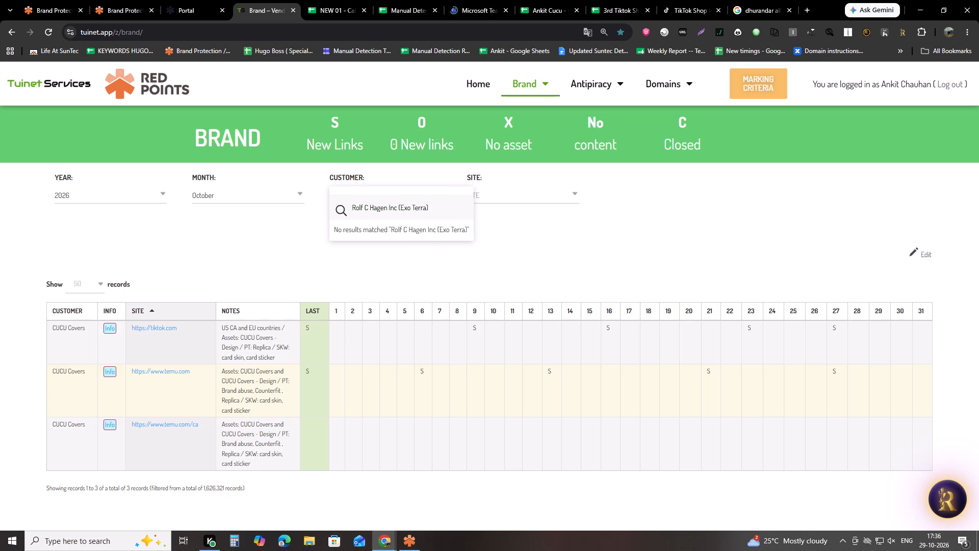
Return to the calendar sheet and recheck the note on the Exo Terra entry.
{"action": "left_click", "coordinate": [349, 0]}
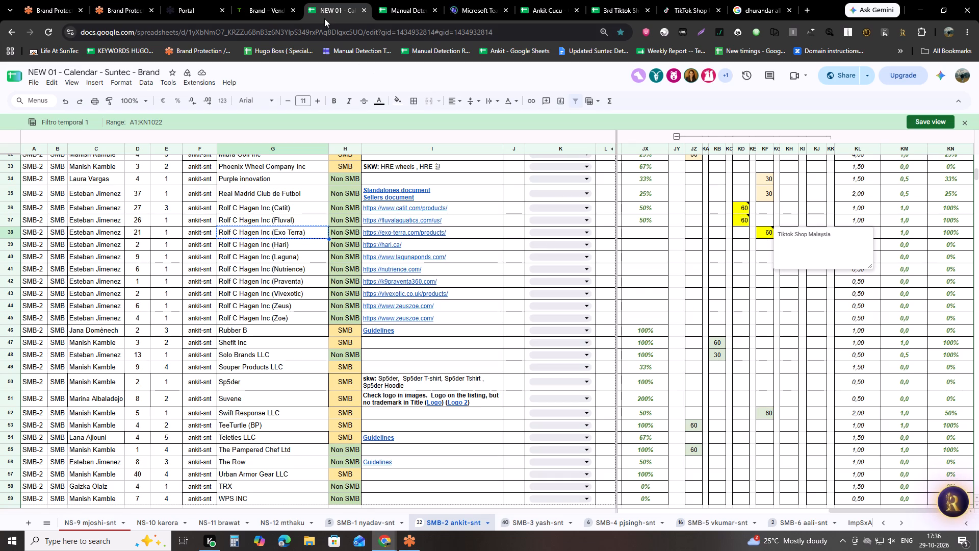
On the TikTok Shop complaint form, set the country or region to Malaysia.
{"action": "left_click", "coordinate": [682, 0]}
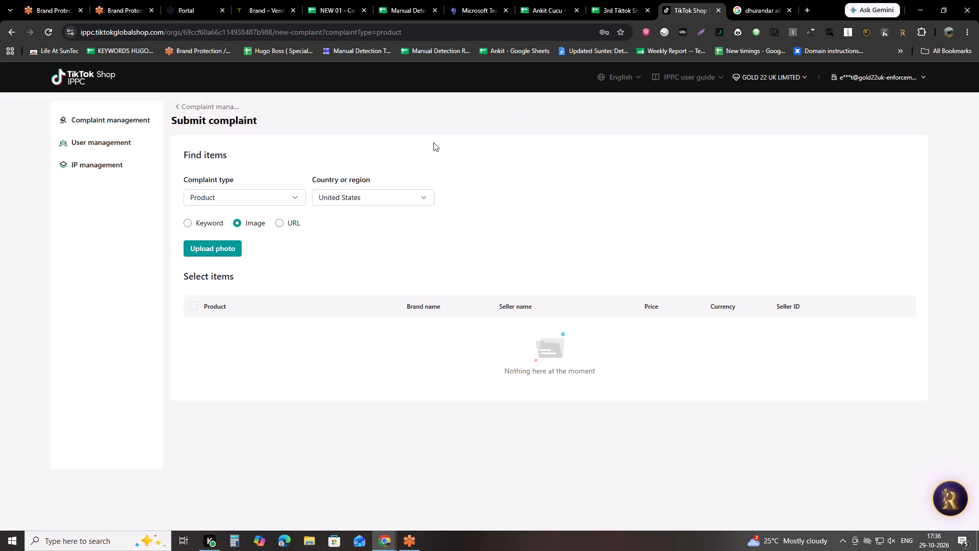
{"action": "left_click", "coordinate": [349, 207]}
{"action": "left_click", "coordinate": [350, 199]}
{"action": "scroll", "coordinate": [346, 251], "scroll_direction": "up", "scroll_amount": 3}
{"action": "scroll", "coordinate": [378, 284], "scroll_direction": "up", "scroll_amount": 6}
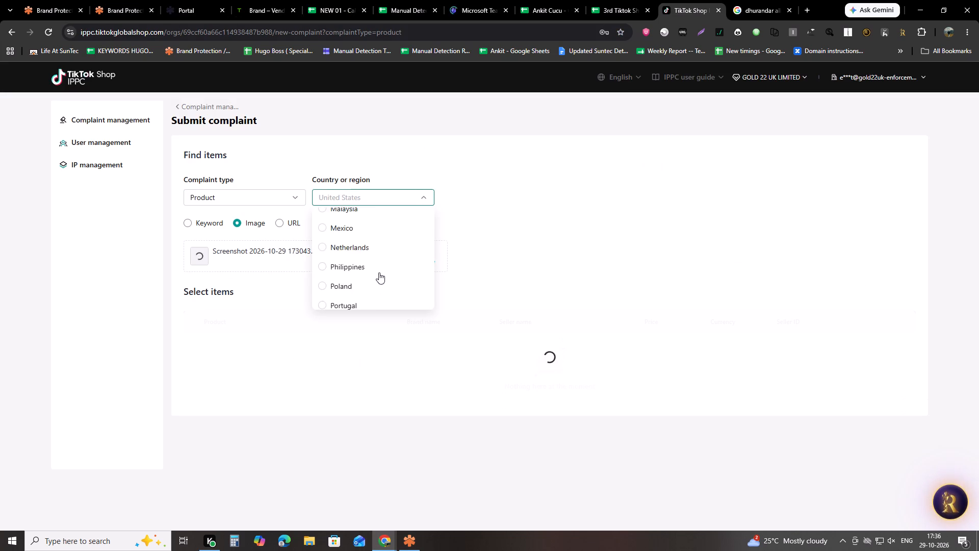
{"action": "scroll", "coordinate": [379, 272], "scroll_direction": "up", "scroll_amount": 4}
{"action": "scroll", "coordinate": [378, 263], "scroll_direction": "down", "scroll_amount": 2}
{"action": "scroll", "coordinate": [364, 230], "scroll_direction": "up", "scroll_amount": 1}
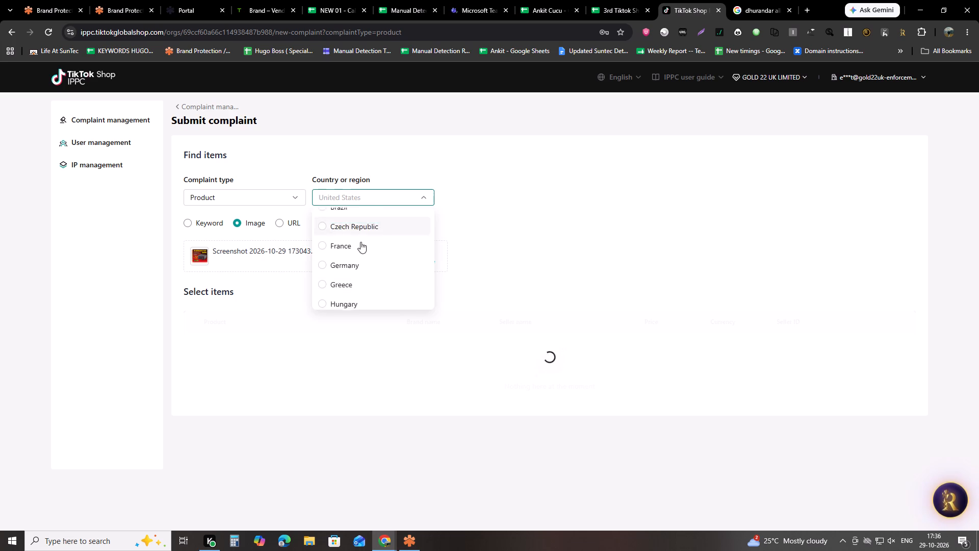
{"action": "scroll", "coordinate": [359, 252], "scroll_direction": "down", "scroll_amount": 1}
{"action": "scroll", "coordinate": [359, 252], "scroll_direction": "up", "scroll_amount": 3}
{"action": "scroll", "coordinate": [361, 243], "scroll_direction": "down", "scroll_amount": 3}
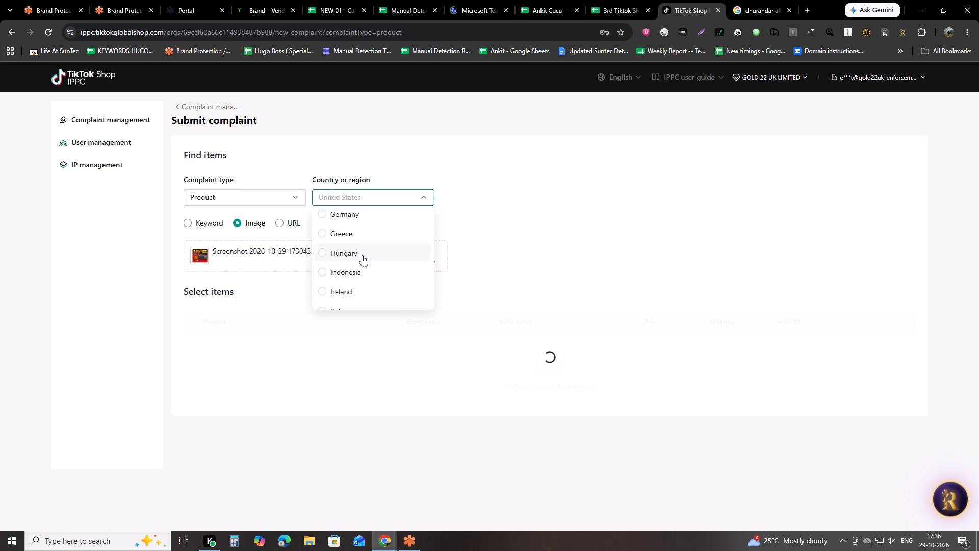
{"action": "left_click", "coordinate": [355, 297]}
{"action": "left_click", "coordinate": [420, 259]}
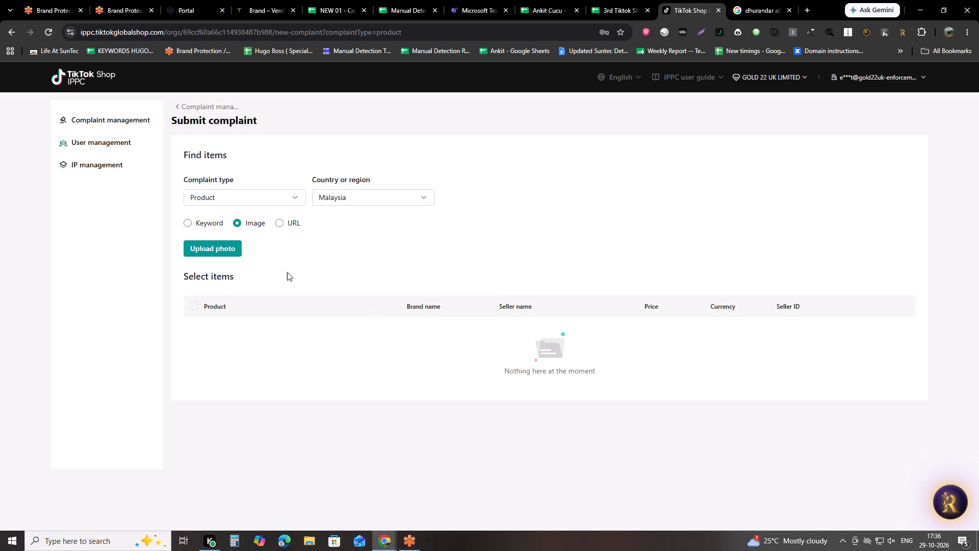
{"action": "left_click", "coordinate": [227, 252]}
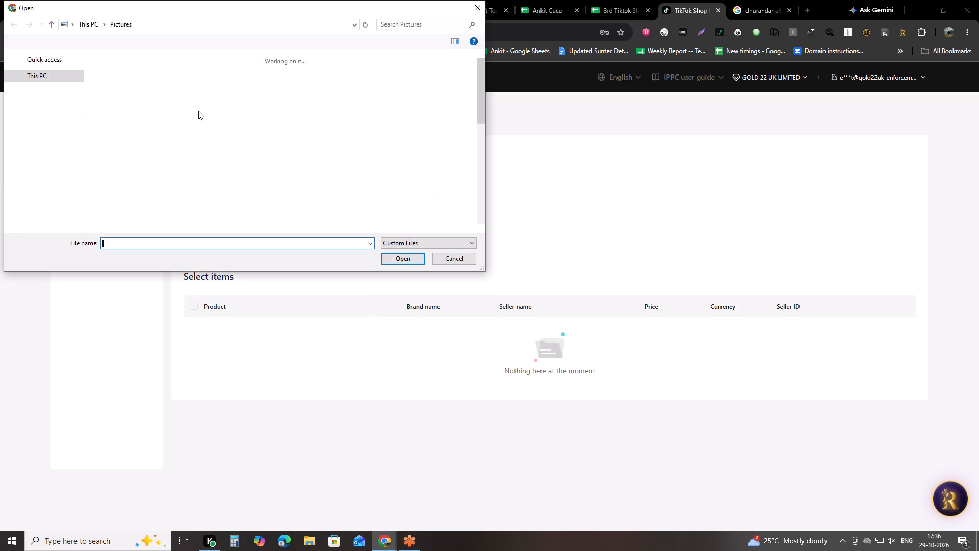
{"action": "scroll", "coordinate": [507, 212], "scroll_direction": "down", "scroll_amount": 14}
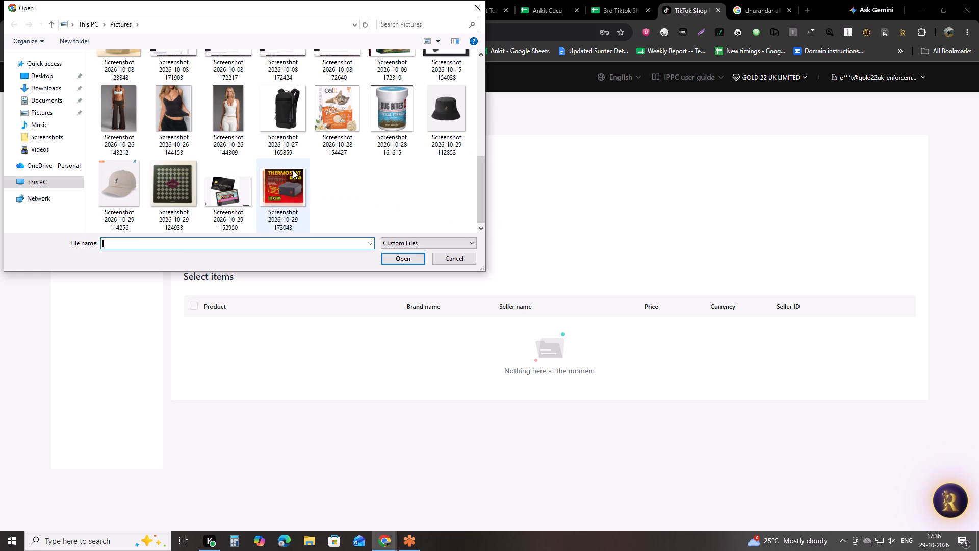
{"action": "left_click", "coordinate": [293, 176]}
{"action": "left_click", "coordinate": [408, 260]}
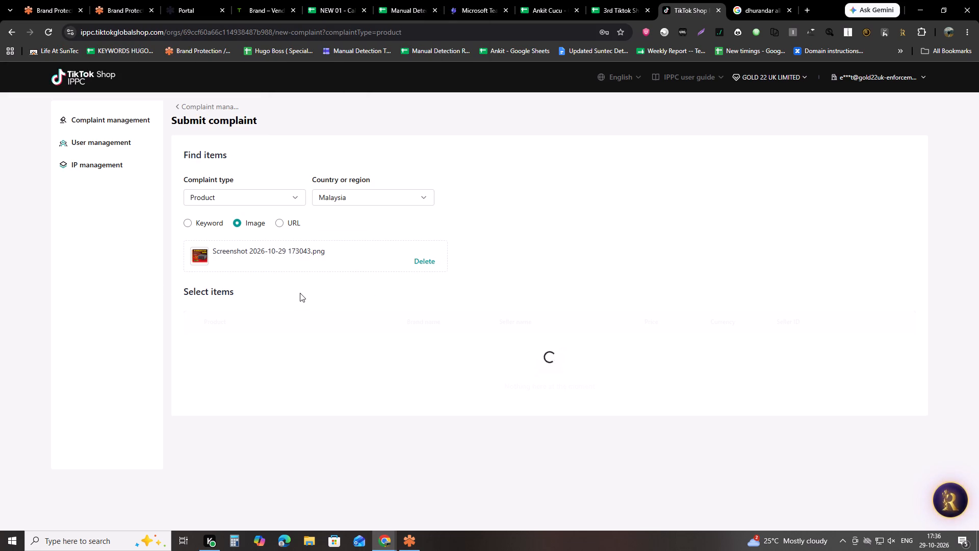
{"action": "scroll", "coordinate": [300, 291], "scroll_direction": "down", "scroll_amount": 3}
{"action": "scroll", "coordinate": [300, 291], "scroll_direction": "up", "scroll_amount": 2}
{"action": "scroll", "coordinate": [300, 291], "scroll_direction": "down", "scroll_amount": 9}
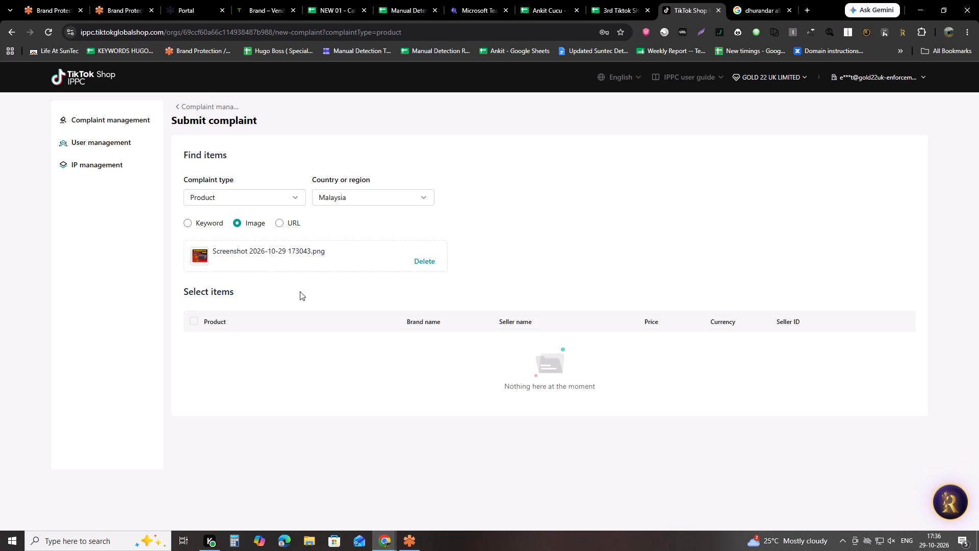
{"action": "scroll", "coordinate": [300, 291], "scroll_direction": "down", "scroll_amount": 3}
Open the Exo Terra official image Image_018 (Coco Husk) in Red Points, snip the product packaging and save the capture to Pictures.
{"action": "left_click", "coordinate": [123, 0]}
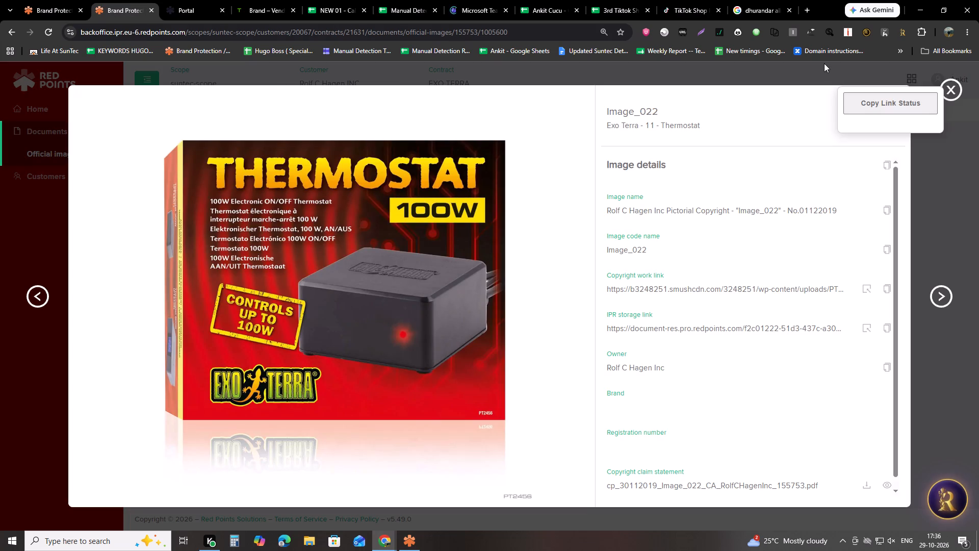
{"action": "left_click", "coordinate": [950, 85]}
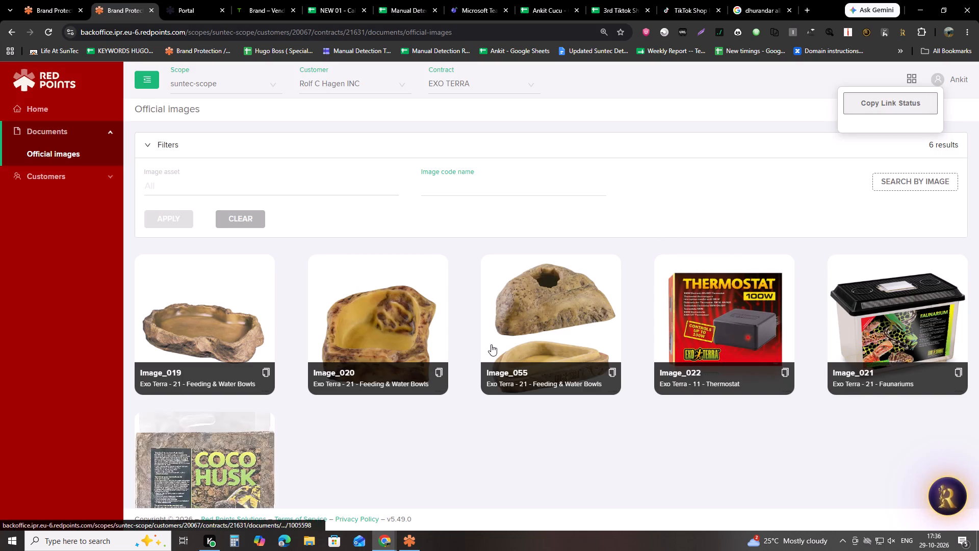
{"action": "scroll", "coordinate": [491, 344], "scroll_direction": "down", "scroll_amount": 2}
{"action": "left_click", "coordinate": [247, 430]}
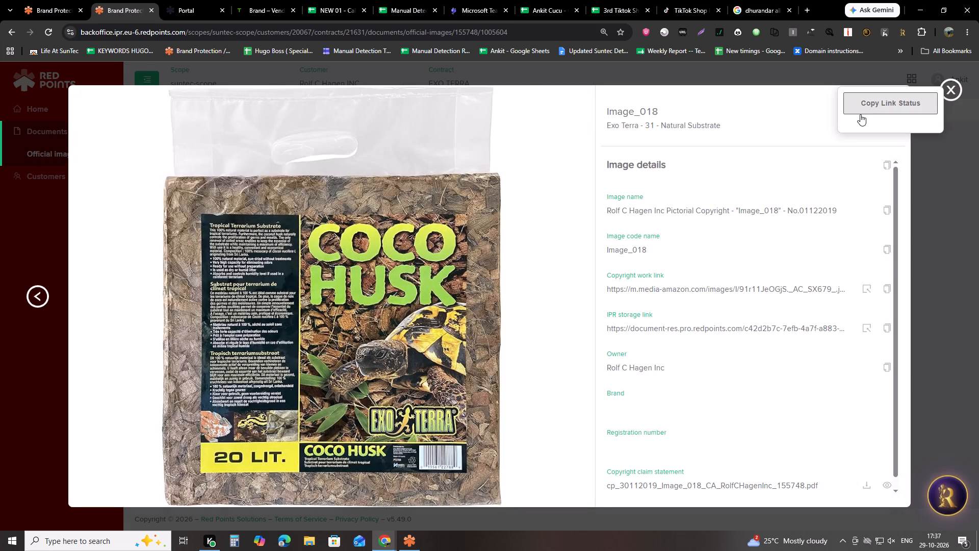
{"action": "key", "text": "shift+super+s"}
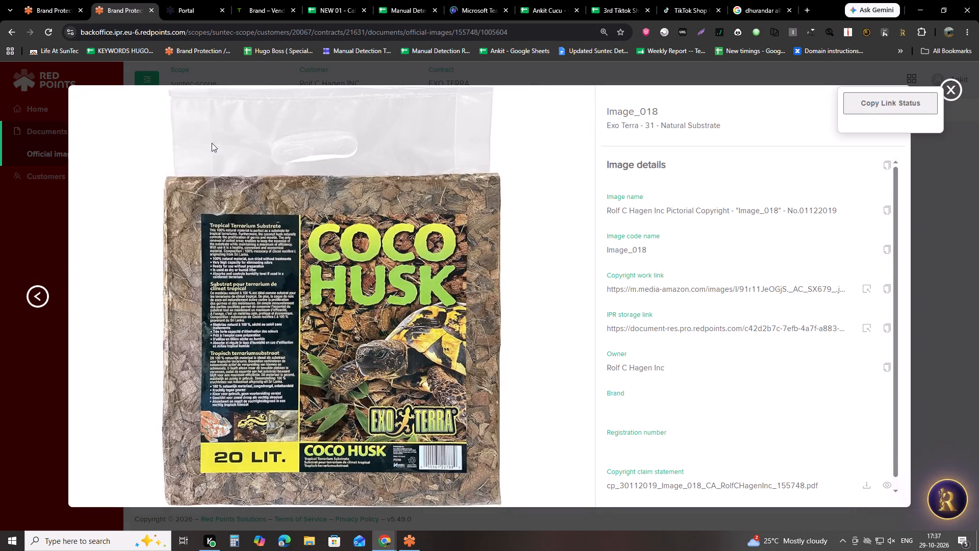
{"action": "left_click_drag", "start_coordinate": [127, 143], "coordinate": [204, 212]}
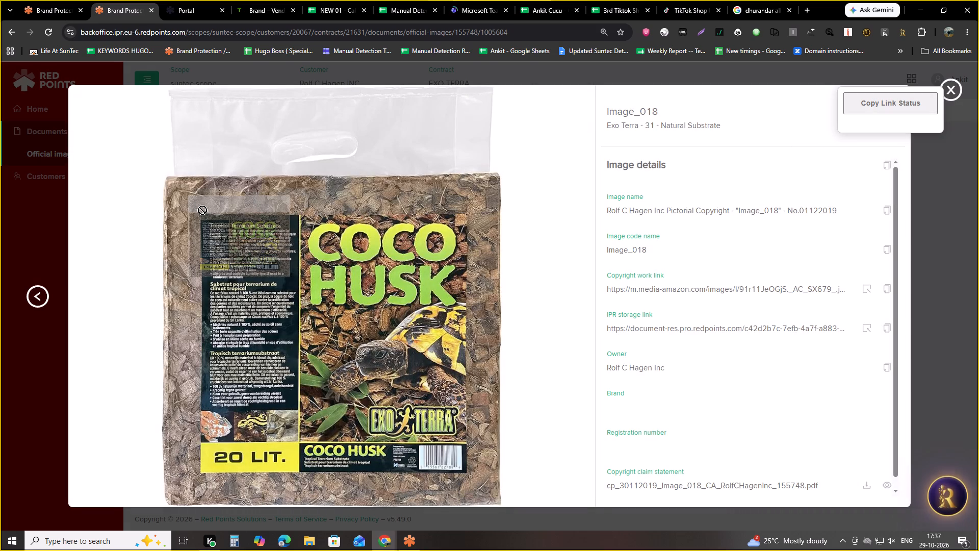
{"action": "left_click_drag", "start_coordinate": [204, 212], "coordinate": [236, 240]}
{"action": "left_click_drag", "start_coordinate": [150, 165], "coordinate": [164, 170]}
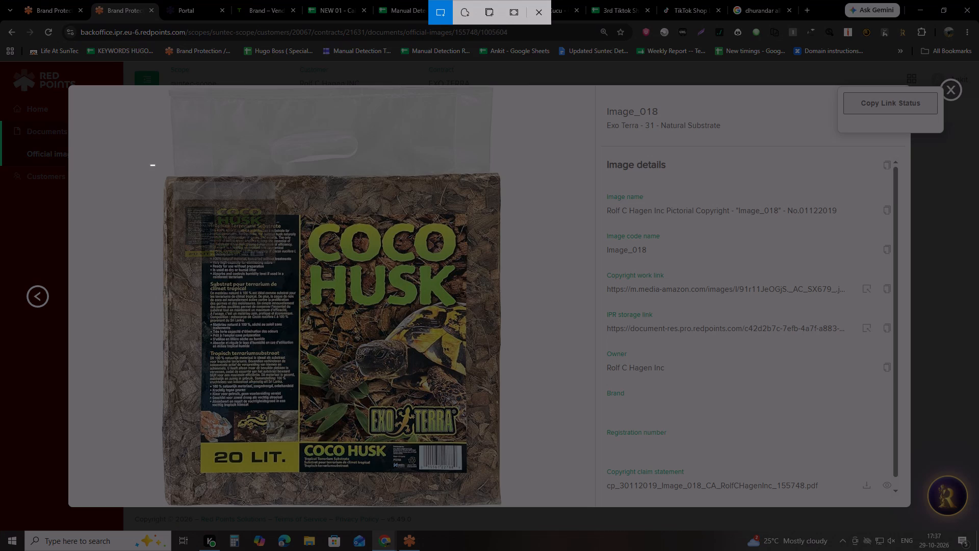
{"action": "left_click_drag", "start_coordinate": [164, 170], "coordinate": [514, 503]}
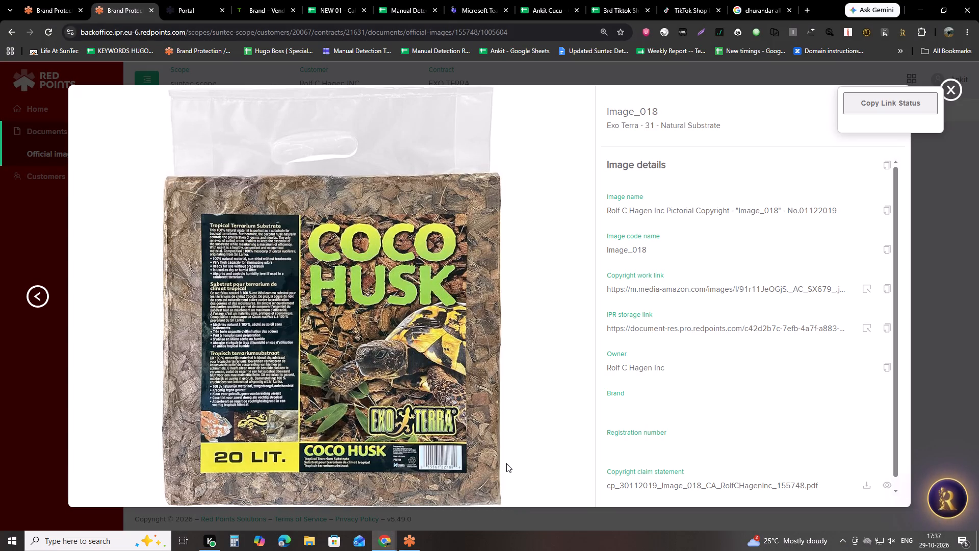
{"action": "left_click", "coordinate": [847, 438]}
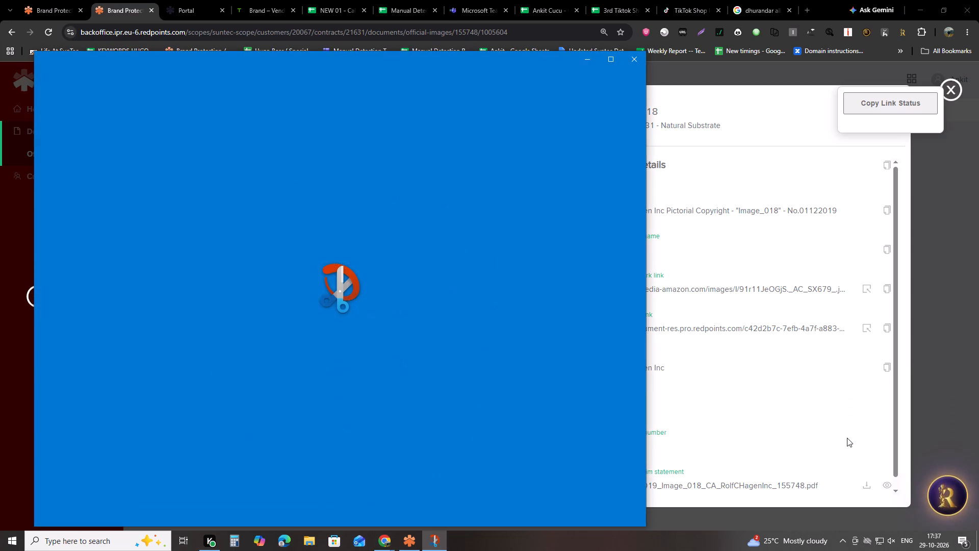
{"action": "key", "text": "ctrl+s"}
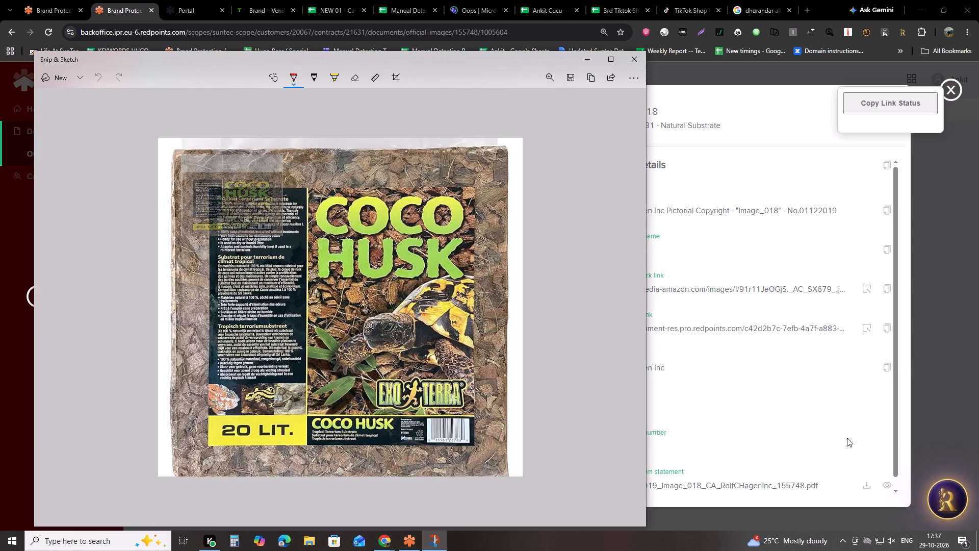
{"action": "key", "text": "Return"}
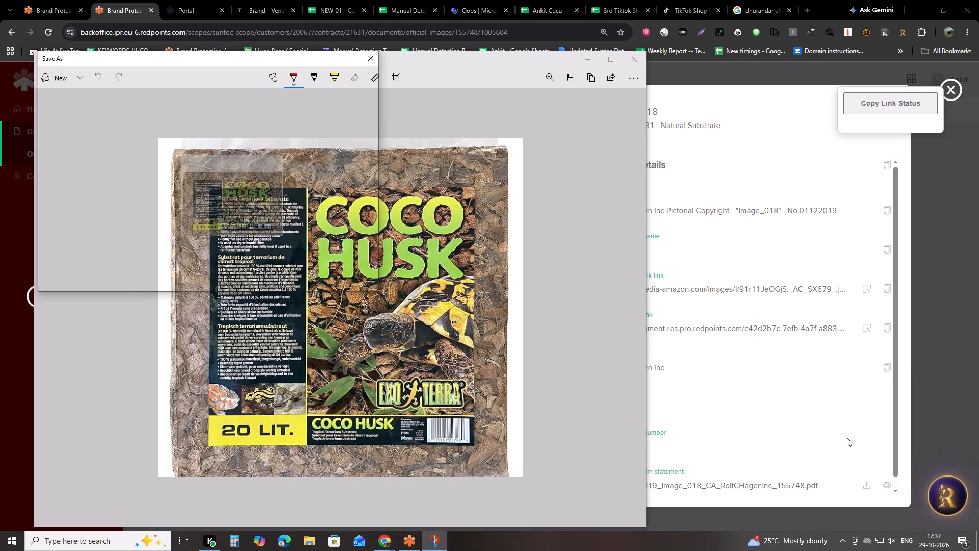
{"action": "left_click", "coordinate": [691, 0]}
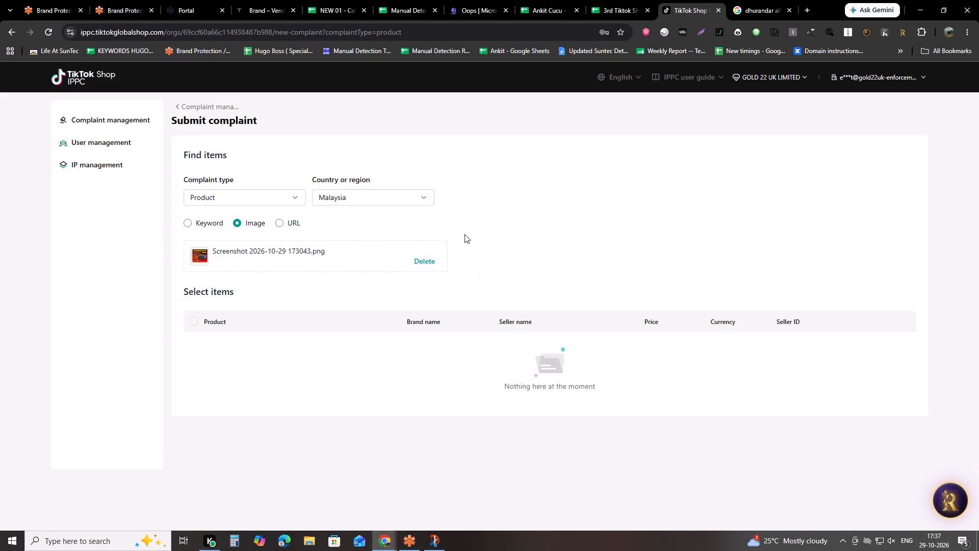
{"action": "left_click", "coordinate": [431, 256]}
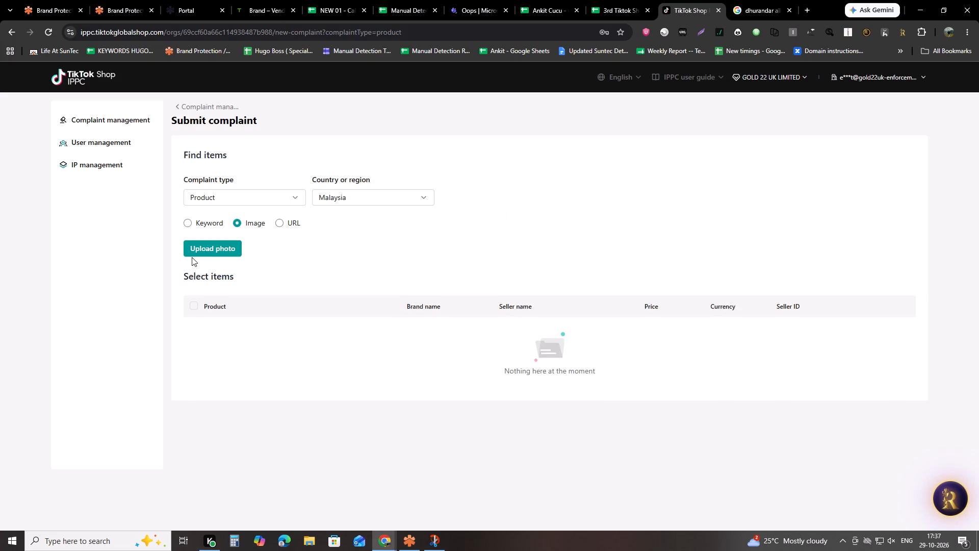
{"action": "left_click", "coordinate": [192, 257]}
{"action": "left_click", "coordinate": [196, 250]}
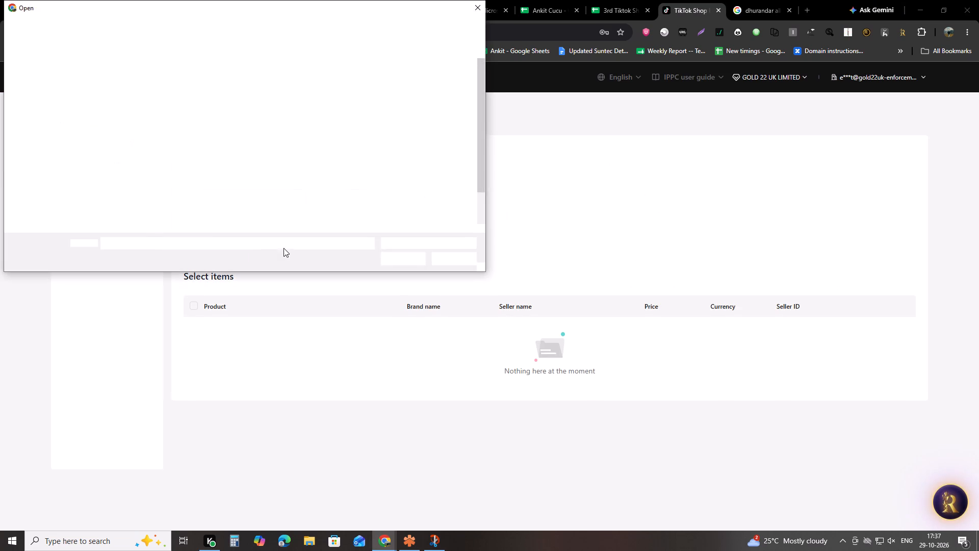
{"action": "scroll", "coordinate": [273, 153], "scroll_direction": "down", "scroll_amount": 11}
{"action": "scroll", "coordinate": [387, 173], "scroll_direction": "down", "scroll_amount": 3}
{"action": "left_click", "coordinate": [349, 174]}
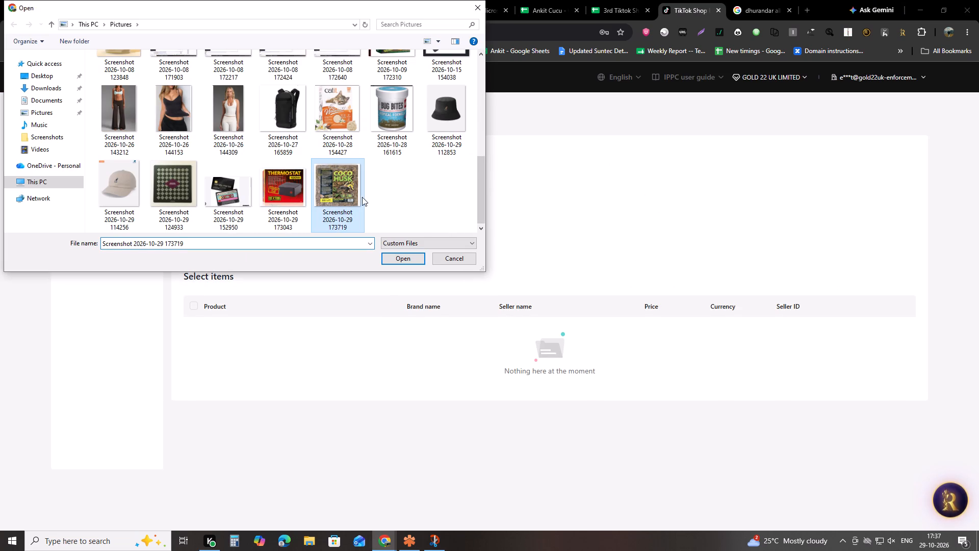
{"action": "left_click", "coordinate": [401, 252]}
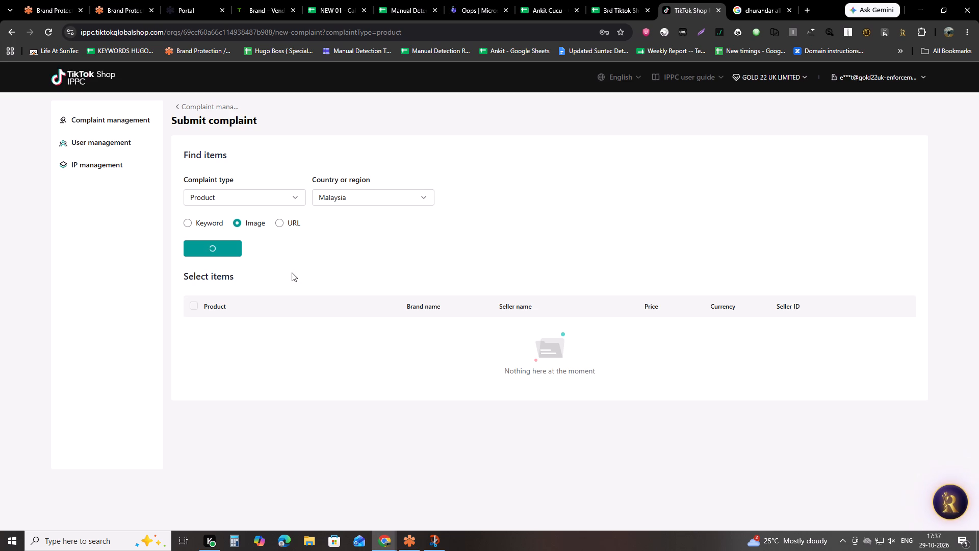
{"action": "scroll", "coordinate": [291, 273], "scroll_direction": "down", "scroll_amount": 10}
{"action": "scroll", "coordinate": [290, 273], "scroll_direction": "up", "scroll_amount": 1}
{"action": "scroll", "coordinate": [290, 273], "scroll_direction": "down", "scroll_amount": 8}
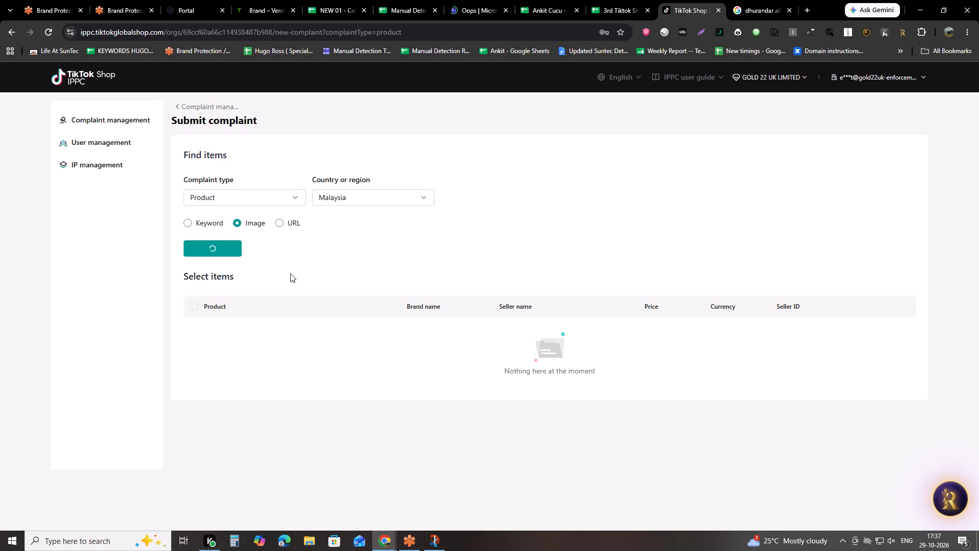
{"action": "scroll", "coordinate": [290, 273], "scroll_direction": "down", "scroll_amount": 3}
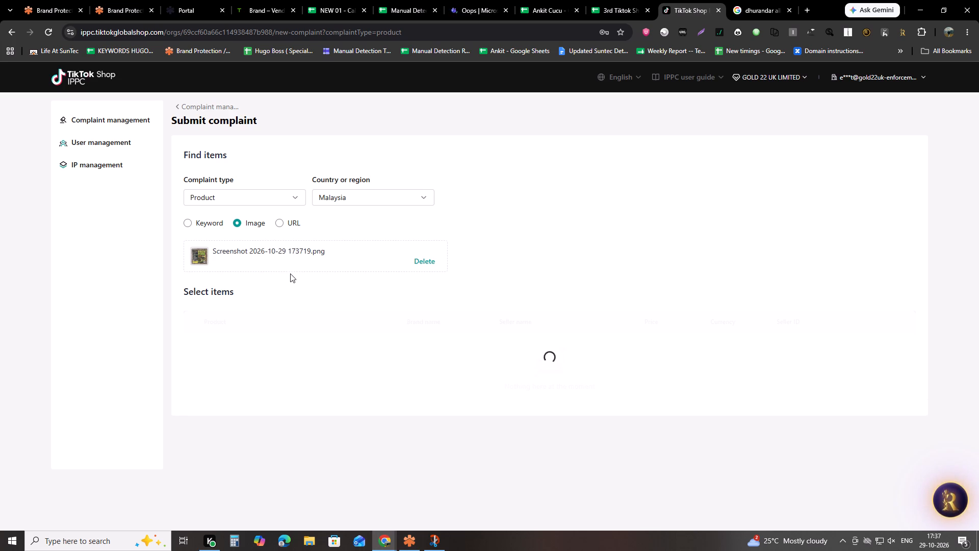
{"action": "scroll", "coordinate": [290, 273], "scroll_direction": "down", "scroll_amount": 3}
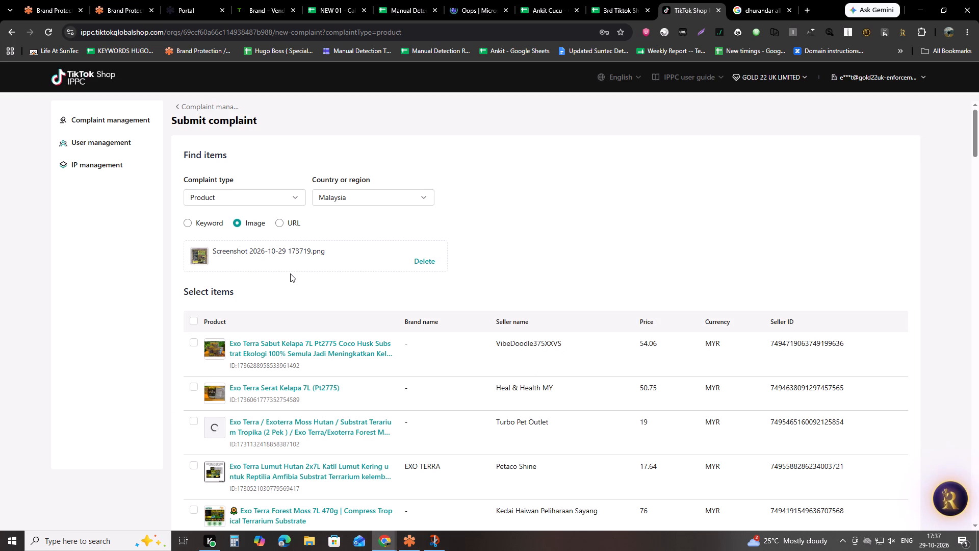
Compare the picture of the first Malaysia result, Exo Terra Sabut Kelapa 7L Pt2775, with the official Coco Husk Image_018 in Red Points.
{"action": "scroll", "coordinate": [290, 273], "scroll_direction": "down", "scroll_amount": 1}
{"action": "left_click", "coordinate": [208, 297]}
{"action": "left_click", "coordinate": [141, 332]}
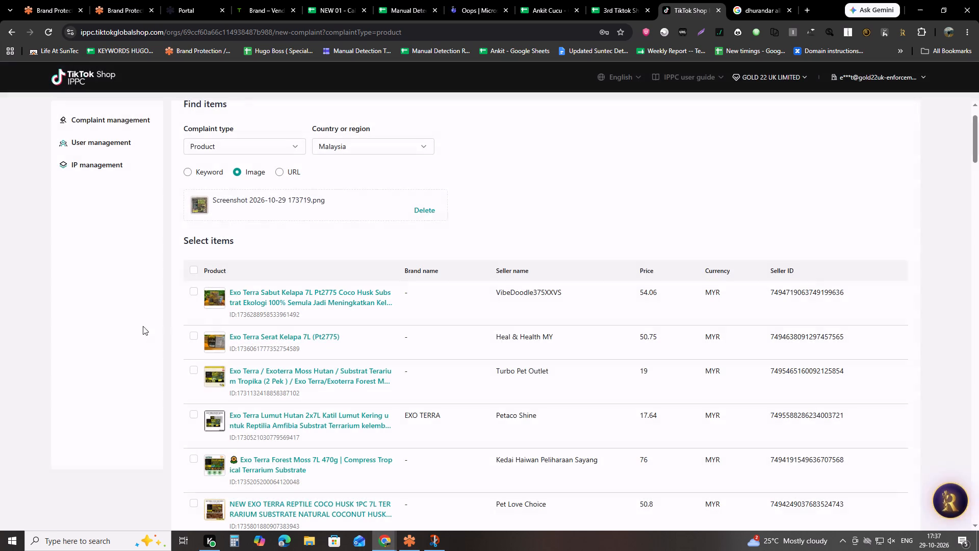
{"action": "left_click", "coordinate": [208, 303]}
{"action": "left_click", "coordinate": [208, 303]}
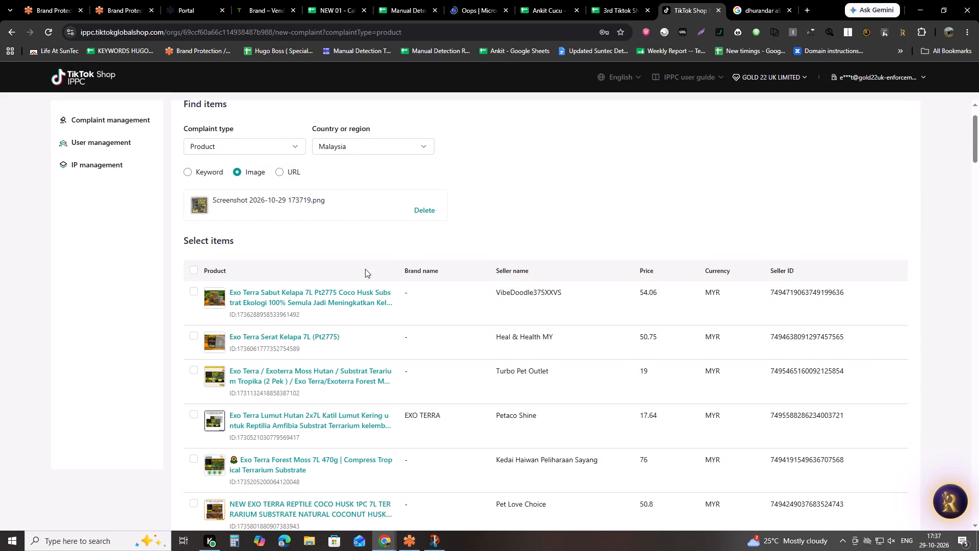
{"action": "left_click", "coordinate": [110, 0]}
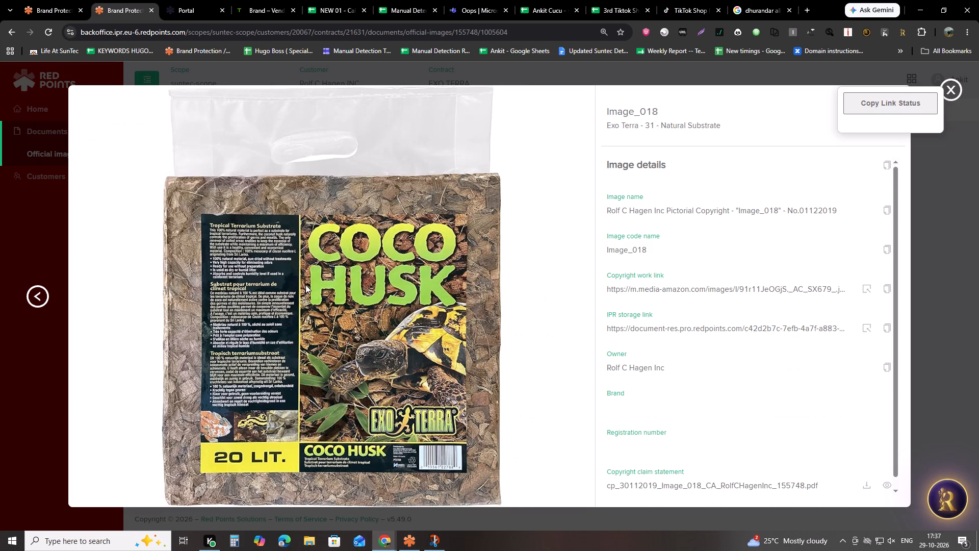
{"action": "left_click", "coordinate": [679, 0]}
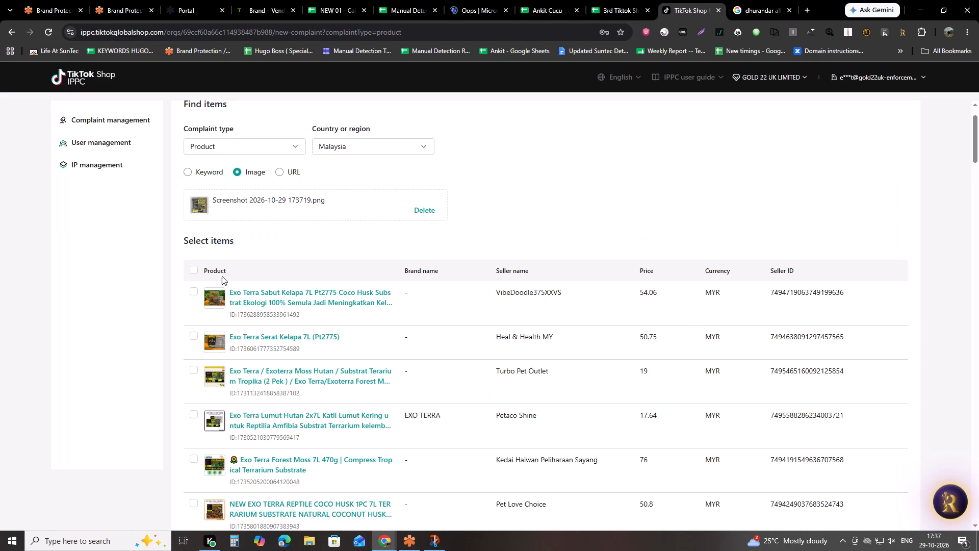
{"action": "left_click", "coordinate": [214, 294]}
{"action": "left_click", "coordinate": [214, 294]}
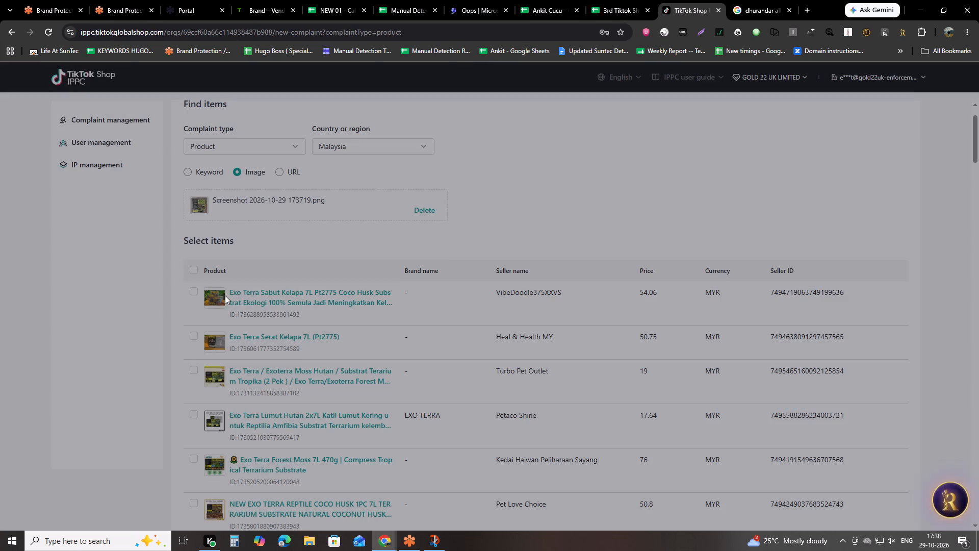
Examine the listing pictures and product details of Exo Terra Serat Kelapa 7L (Pt2775) from Heal & Health MY.
{"action": "scroll", "coordinate": [222, 339], "scroll_direction": "down", "scroll_amount": 1}
{"action": "left_click", "coordinate": [213, 296]}
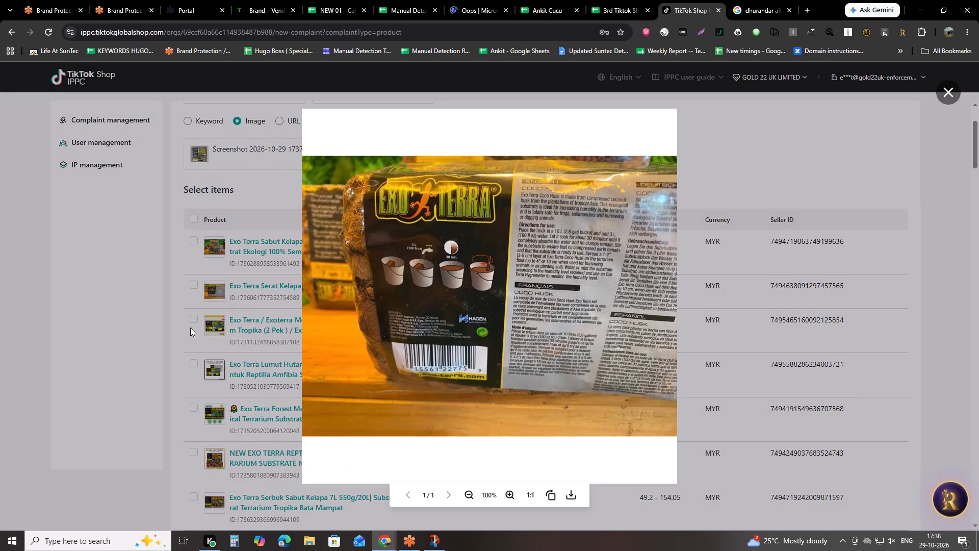
{"action": "left_click", "coordinate": [77, 352]}
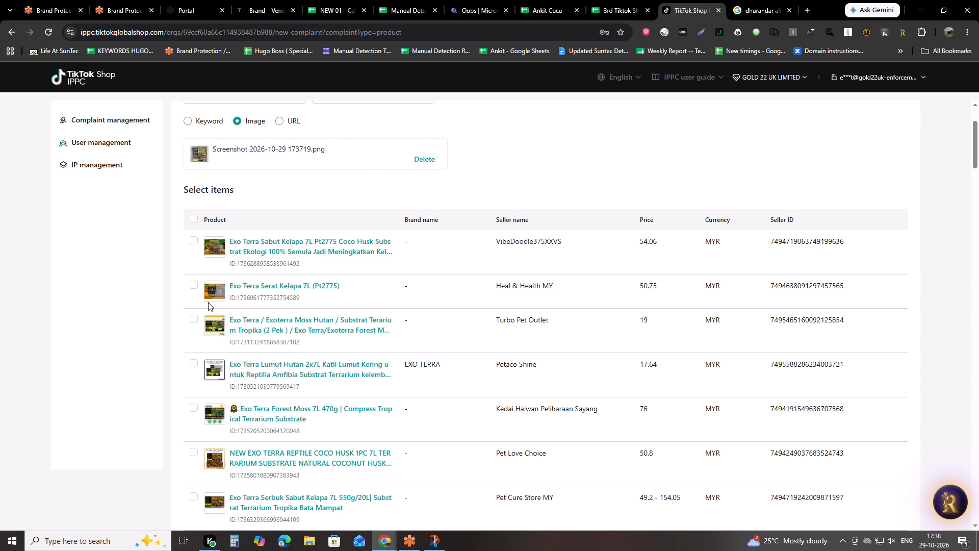
{"action": "left_click", "coordinate": [215, 291]}
{"action": "left_click", "coordinate": [190, 344]}
{"action": "left_click", "coordinate": [276, 288]}
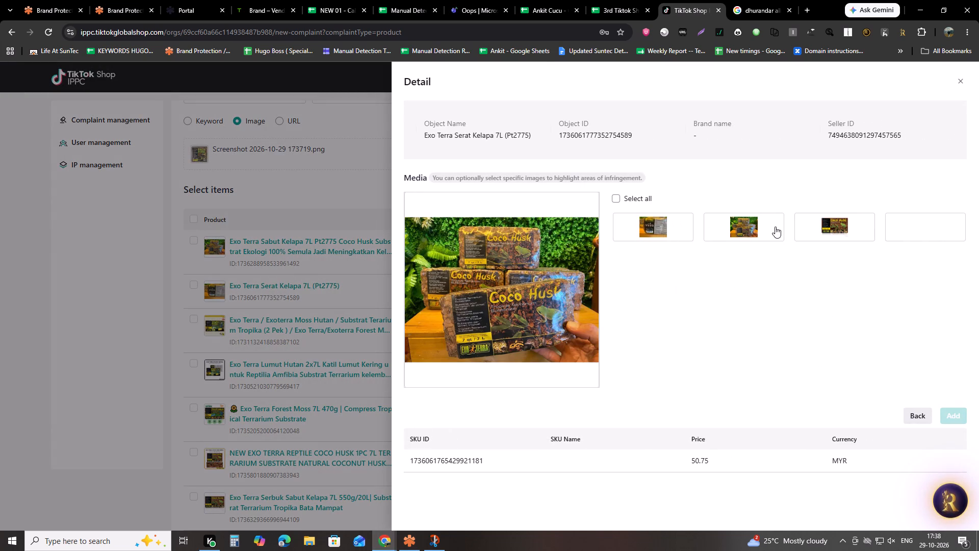
{"action": "left_click", "coordinate": [2, 328]}
Examine the pictures of the Turbo Pet Outlet substrate listing and the Pet Love Choice NEW EXO TERRA REPTILE COCO HUSK listing.
{"action": "scroll", "coordinate": [276, 285], "scroll_direction": "down", "scroll_amount": 1}
{"action": "scroll", "coordinate": [199, 308], "scroll_direction": "down", "scroll_amount": 1}
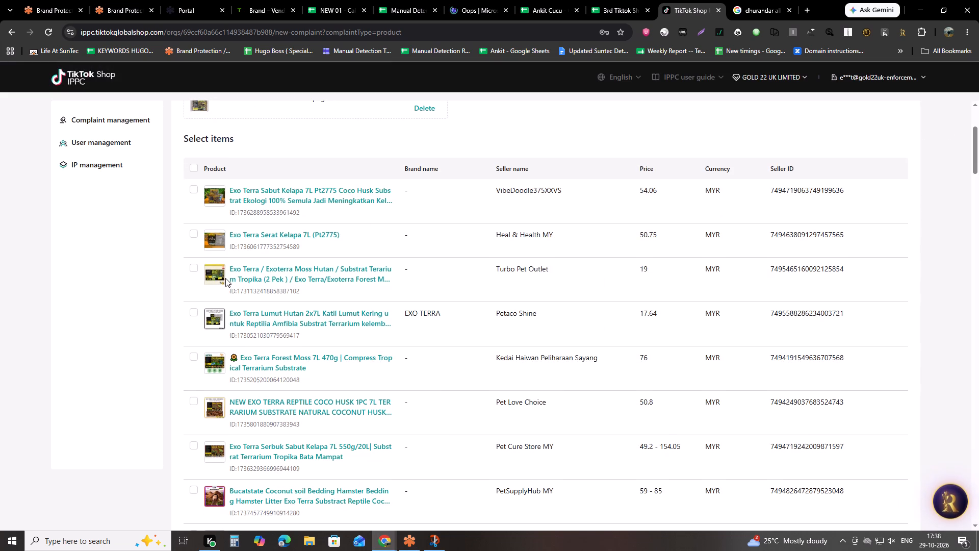
{"action": "left_click", "coordinate": [218, 277]}
{"action": "left_click", "coordinate": [112, 297]}
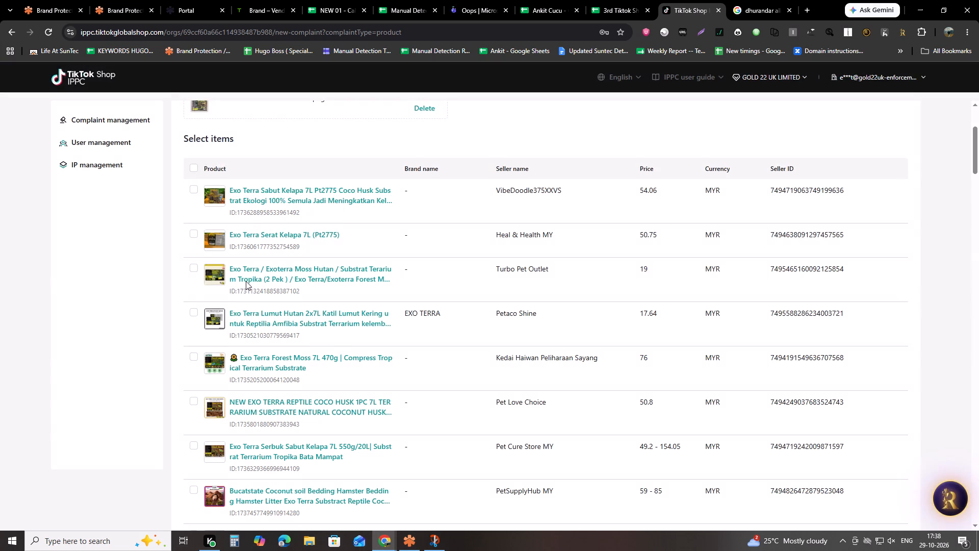
{"action": "scroll", "coordinate": [246, 282], "scroll_direction": "down", "scroll_amount": 2}
{"action": "left_click", "coordinate": [215, 359]}
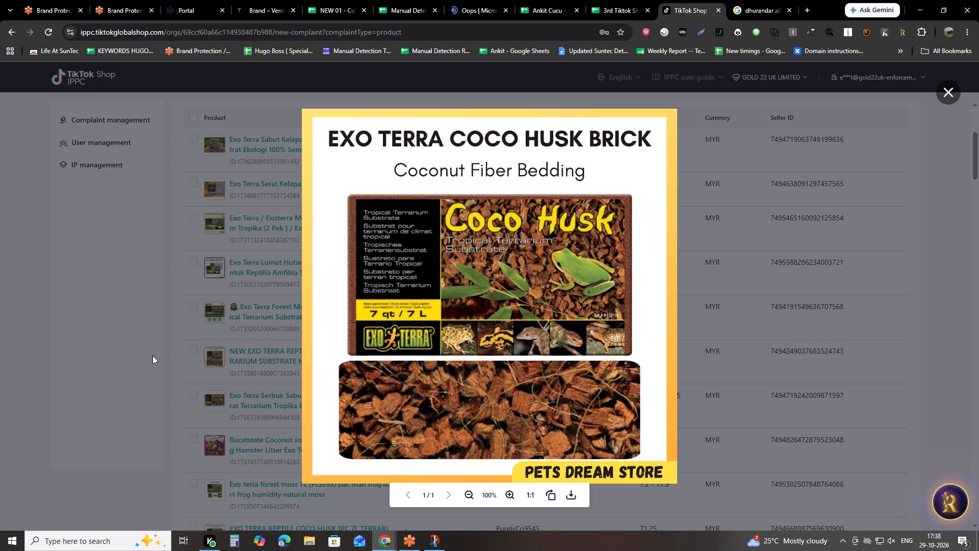
{"action": "left_click", "coordinate": [150, 355]}
{"action": "scroll", "coordinate": [238, 372], "scroll_direction": "down", "scroll_amount": 2}
{"action": "scroll", "coordinate": [278, 266], "scroll_direction": "up", "scroll_amount": 4}
{"action": "left_click", "coordinate": [261, 346]}
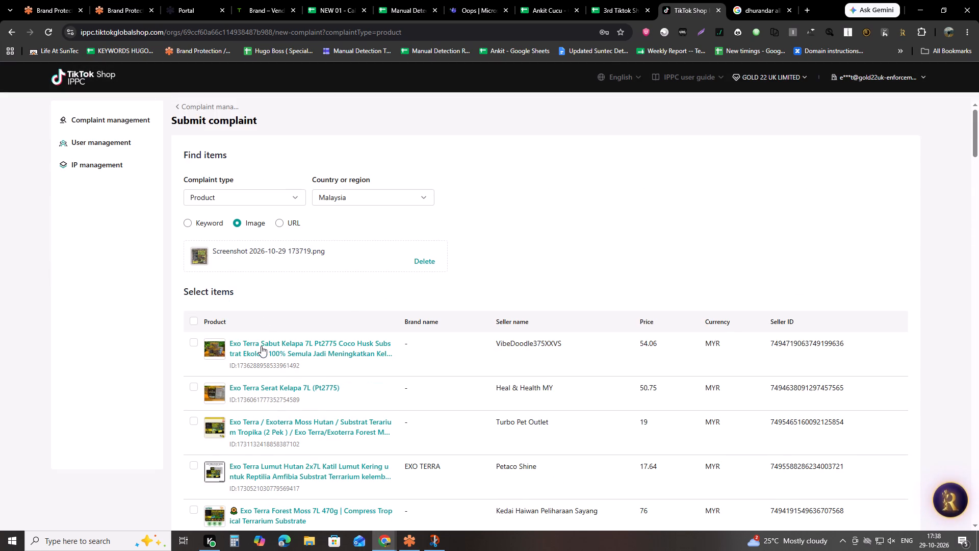
{"action": "left_click", "coordinate": [592, 126], "text": "alt"}
{"action": "left_click", "coordinate": [587, 140], "text": "alt"}
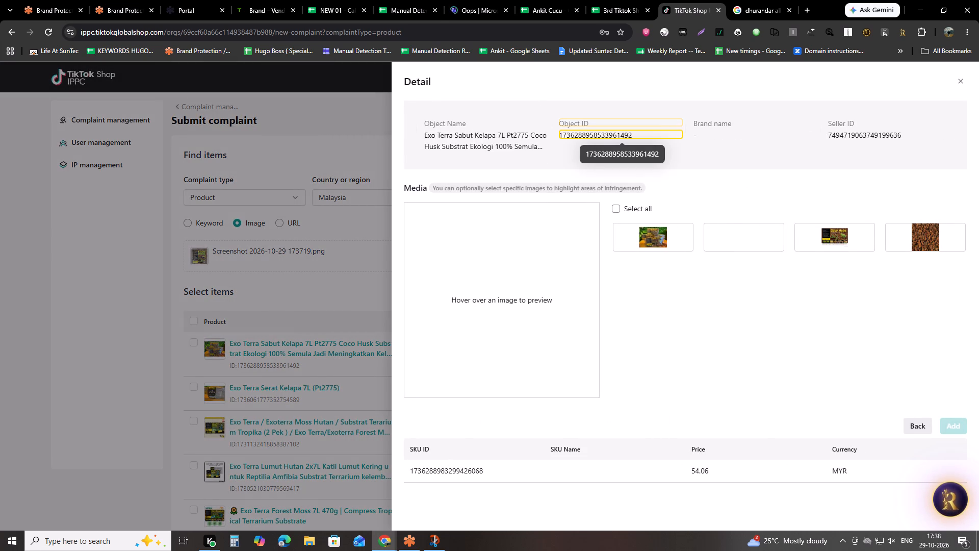
{"action": "left_click", "coordinate": [401, 0]}
{"action": "left_click", "coordinate": [359, 287]}
{"action": "key", "text": "ctrl+v"}
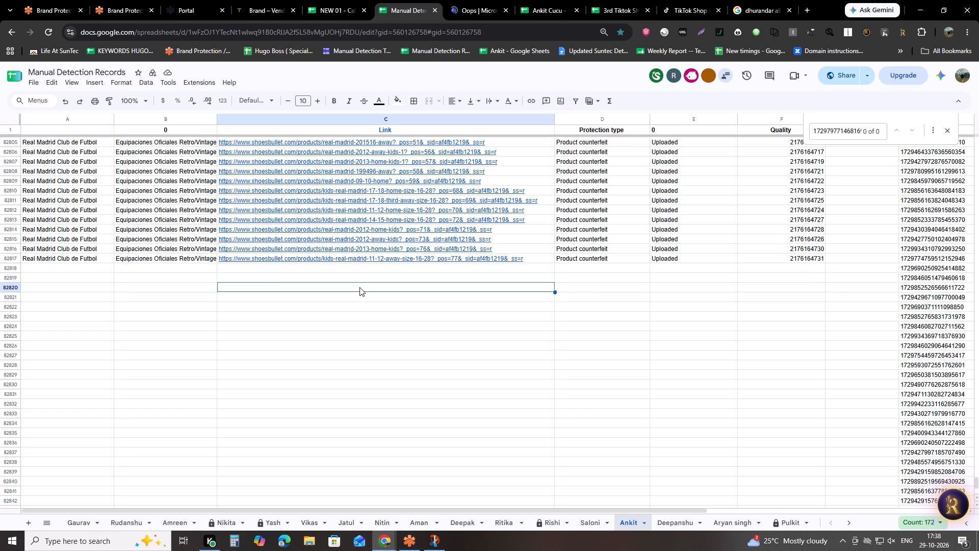
{"action": "left_click", "coordinate": [355, 294]}
{"action": "key", "text": "alt+Tab"}
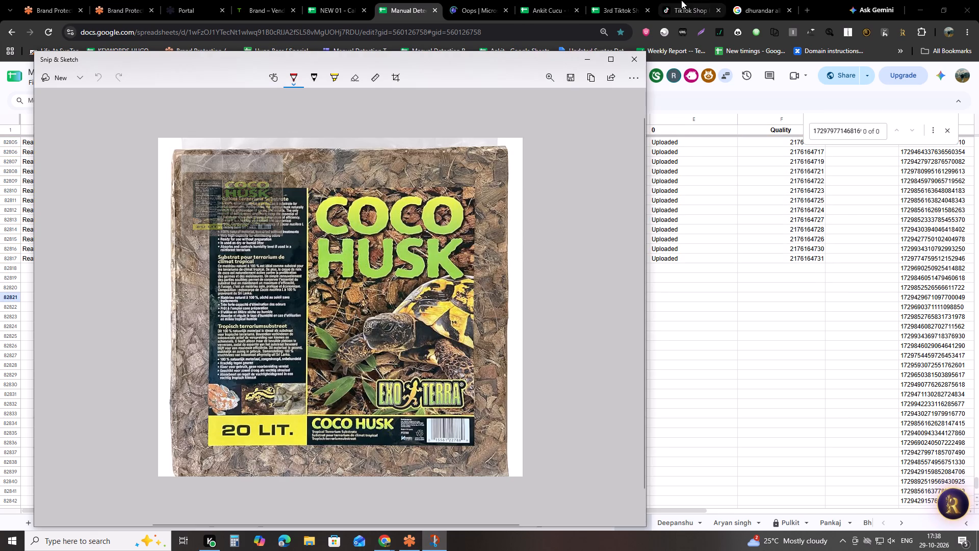
{"action": "left_click", "coordinate": [660, 0]}
{"action": "scroll", "coordinate": [112, 344], "scroll_direction": "down", "scroll_amount": 1}
{"action": "left_click", "coordinate": [113, 342]}
{"action": "left_click", "coordinate": [266, 390]}
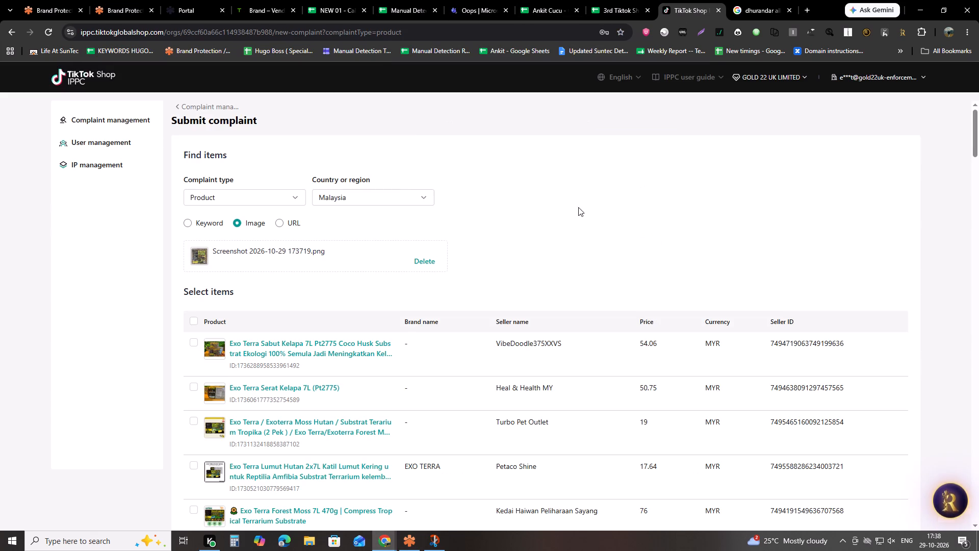
{"action": "left_click", "coordinate": [592, 136], "text": "alt"}
{"action": "key", "text": "alt+Tab"}
{"action": "key", "text": "alt+Tab"}
{"action": "left_click", "coordinate": [409, 0]}
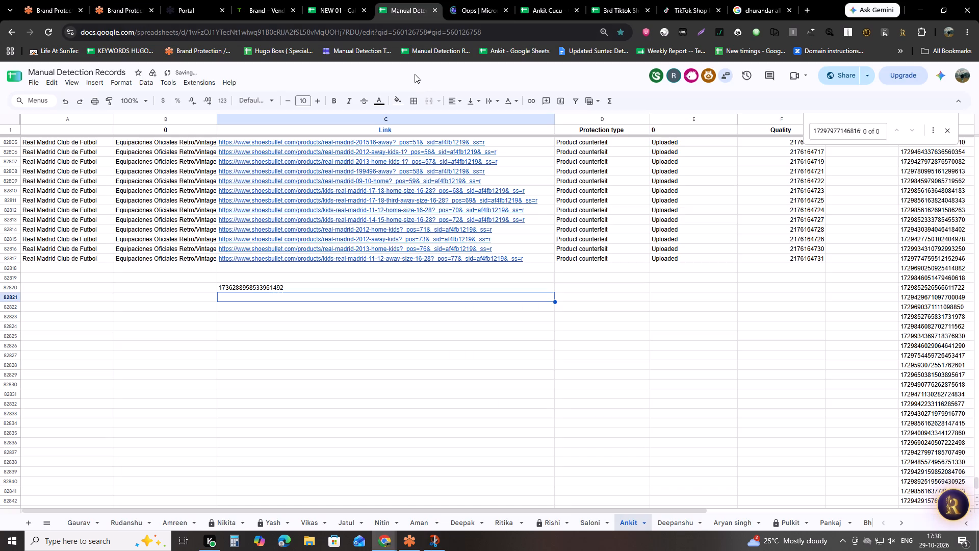
{"action": "key", "text": "ctrl+v"}
{"action": "left_click", "coordinate": [370, 308]}
{"action": "left_click", "coordinate": [682, 0]}
{"action": "left_click", "coordinate": [160, 313]}
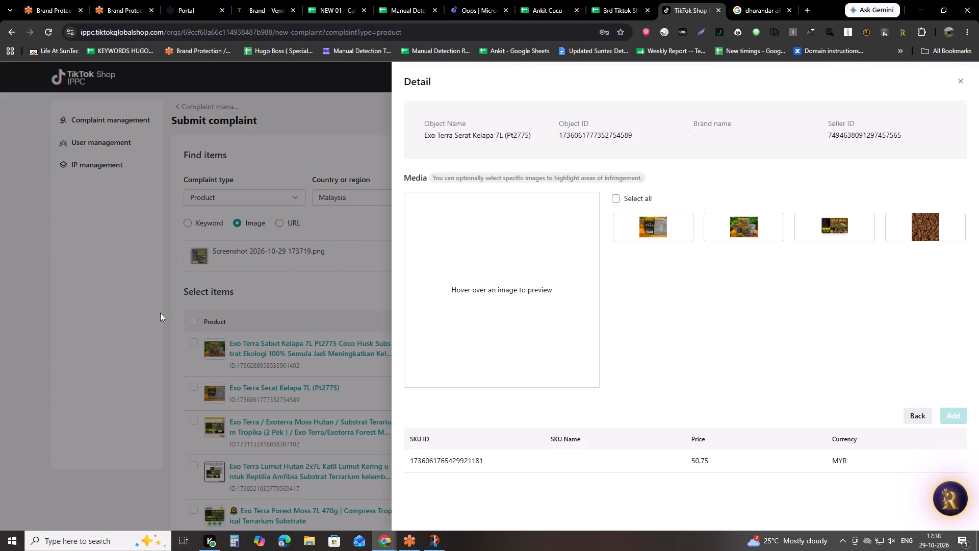
{"action": "scroll", "coordinate": [347, 369], "scroll_direction": "down", "scroll_amount": 4}
{"action": "left_click", "coordinate": [209, 357]}
{"action": "left_click", "coordinate": [111, 365]}
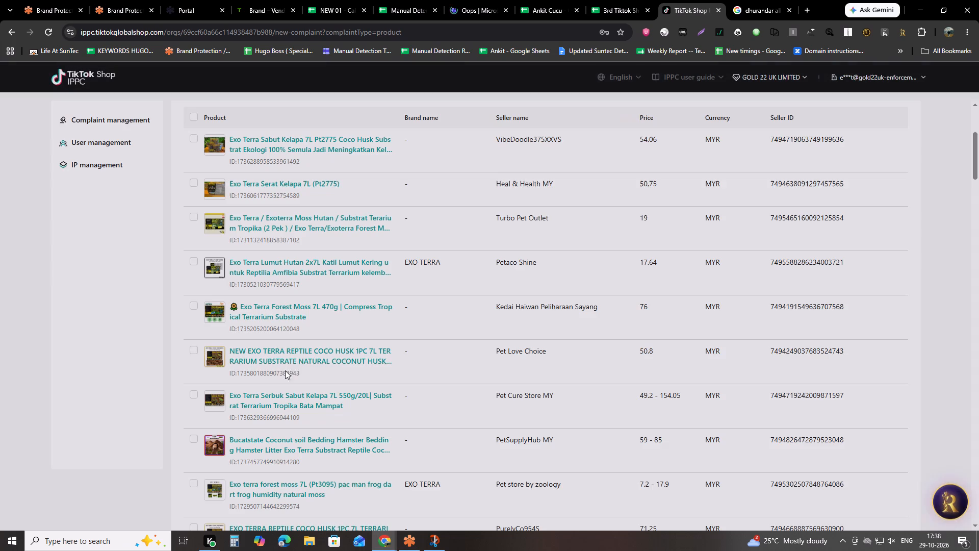
{"action": "left_click", "coordinate": [301, 366]}
{"action": "left_click", "coordinate": [302, 358]}
{"action": "left_click", "coordinate": [586, 136], "text": "alt"}
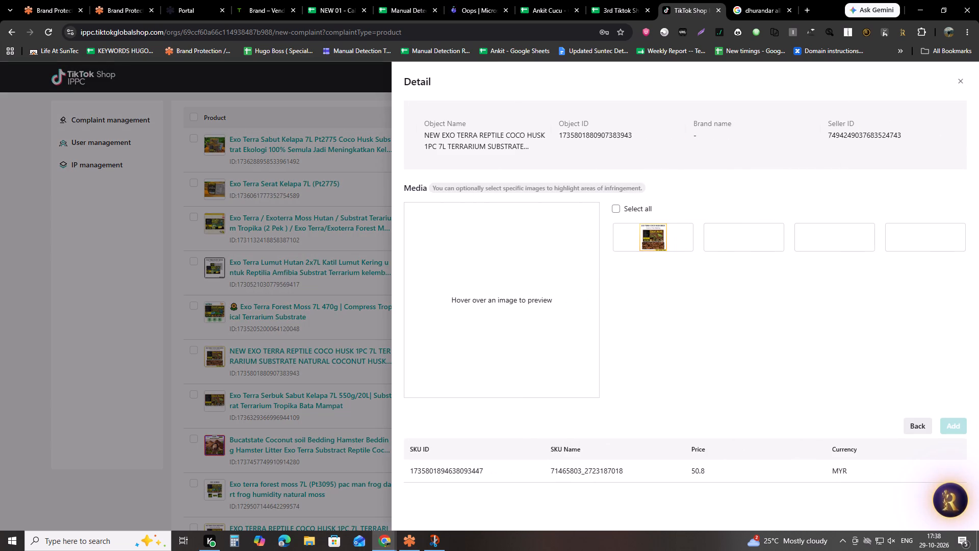
{"action": "left_click", "coordinate": [407, 0]}
{"action": "key", "text": "ctrl+v"}
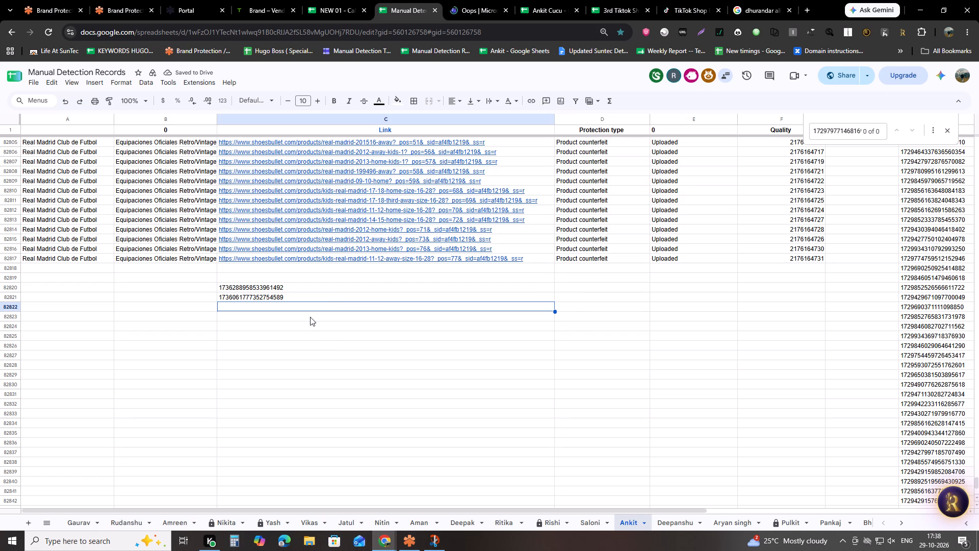
{"action": "left_click", "coordinate": [310, 314]}
{"action": "left_click", "coordinate": [693, 0]}
{"action": "left_click", "coordinate": [62, 323]}
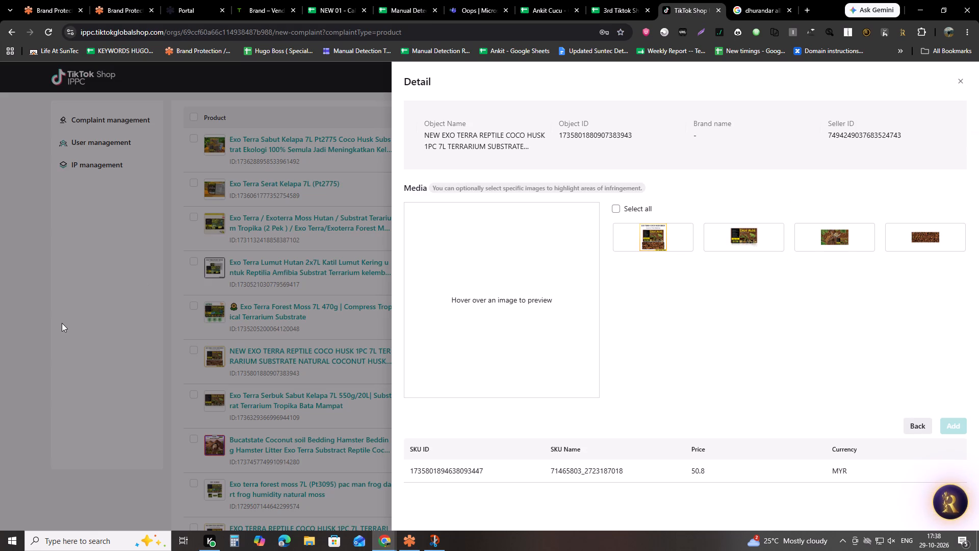
{"action": "scroll", "coordinate": [213, 364], "scroll_direction": "down", "scroll_amount": 1}
{"action": "left_click", "coordinate": [211, 353]}
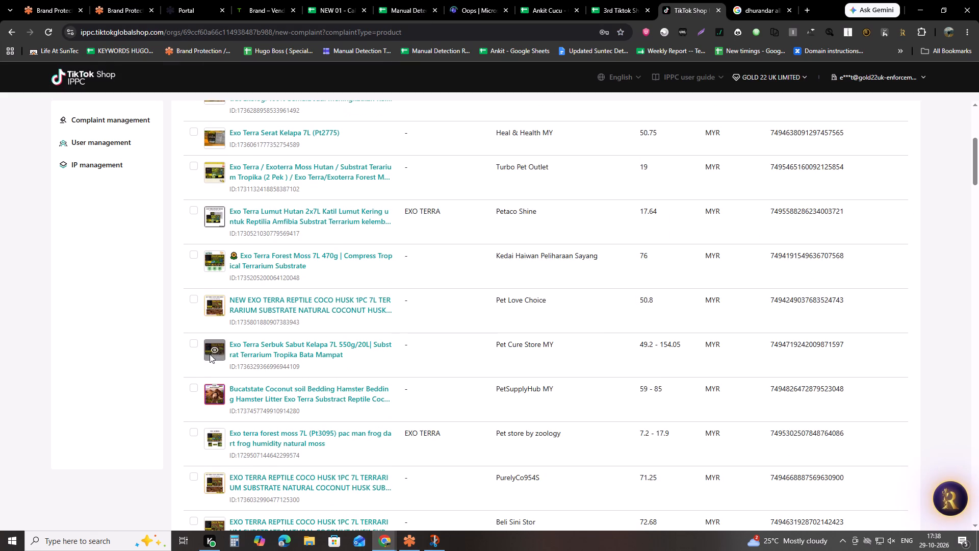
{"action": "left_click", "coordinate": [185, 363]}
{"action": "left_click", "coordinate": [254, 343]}
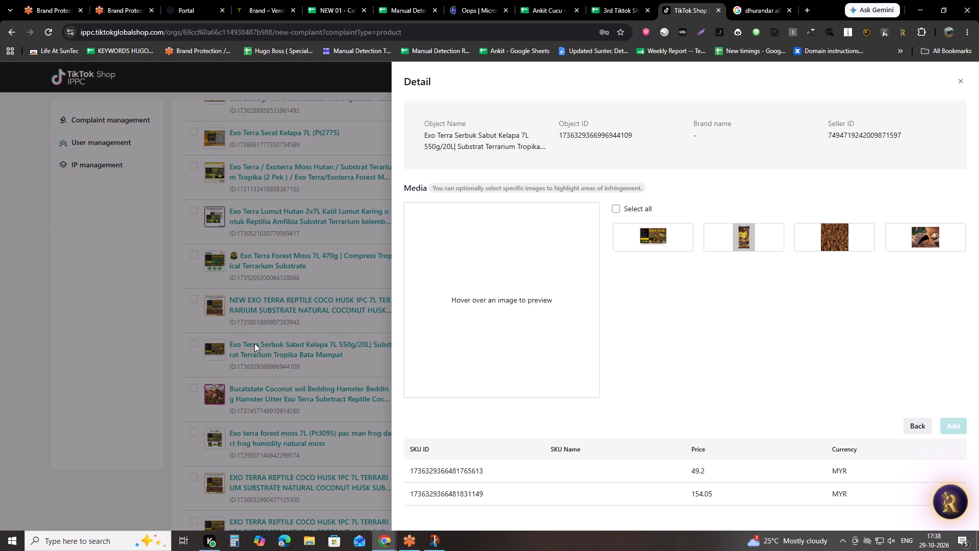
{"action": "left_click", "coordinate": [655, 242]}
{"action": "left_click", "coordinate": [613, 135], "text": "alt"}
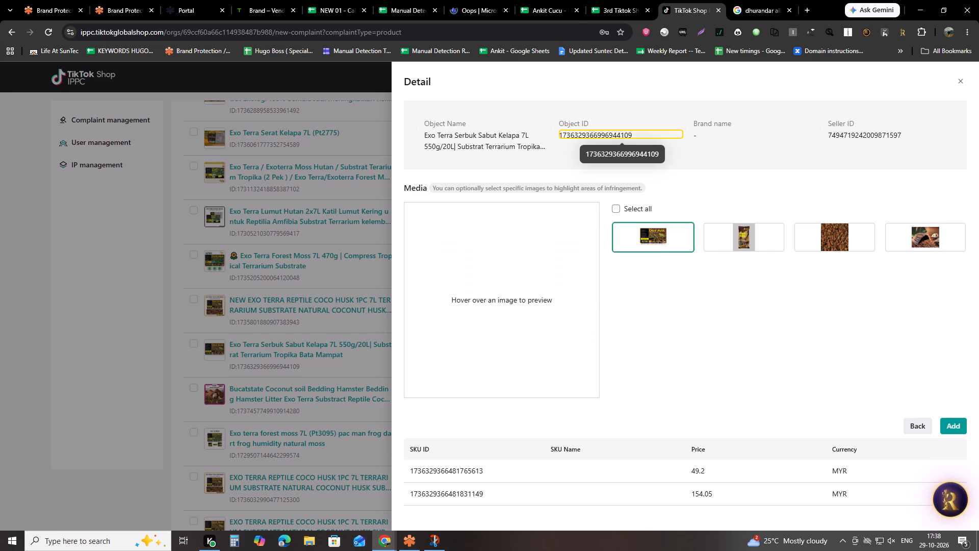
{"action": "left_click", "coordinate": [427, 0]}
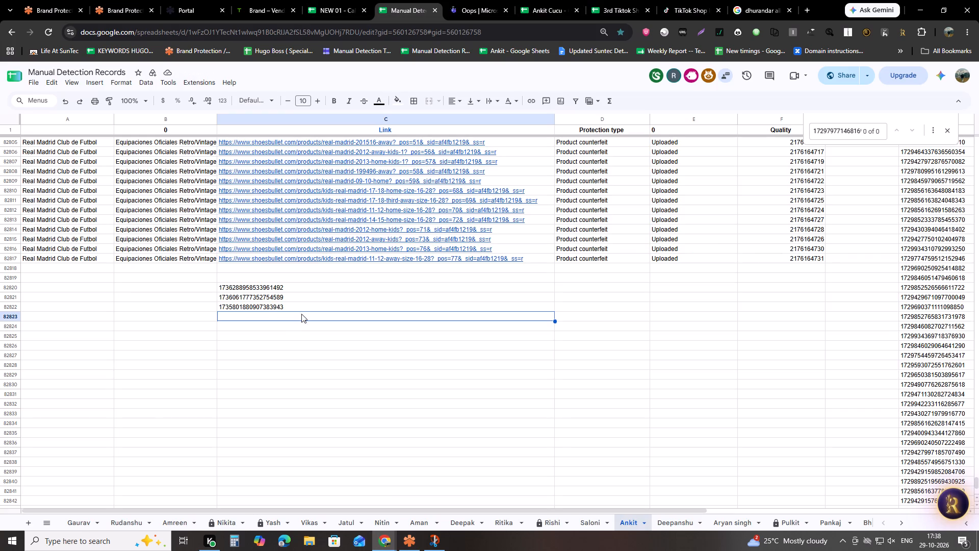
{"action": "key", "text": "ctrl+v"}
{"action": "left_click", "coordinate": [291, 321]}
{"action": "left_click", "coordinate": [293, 326]}
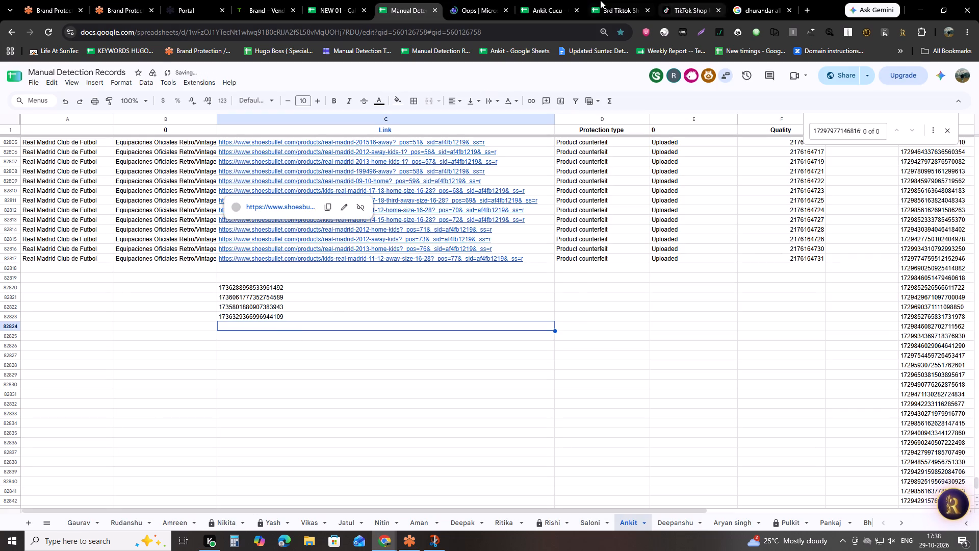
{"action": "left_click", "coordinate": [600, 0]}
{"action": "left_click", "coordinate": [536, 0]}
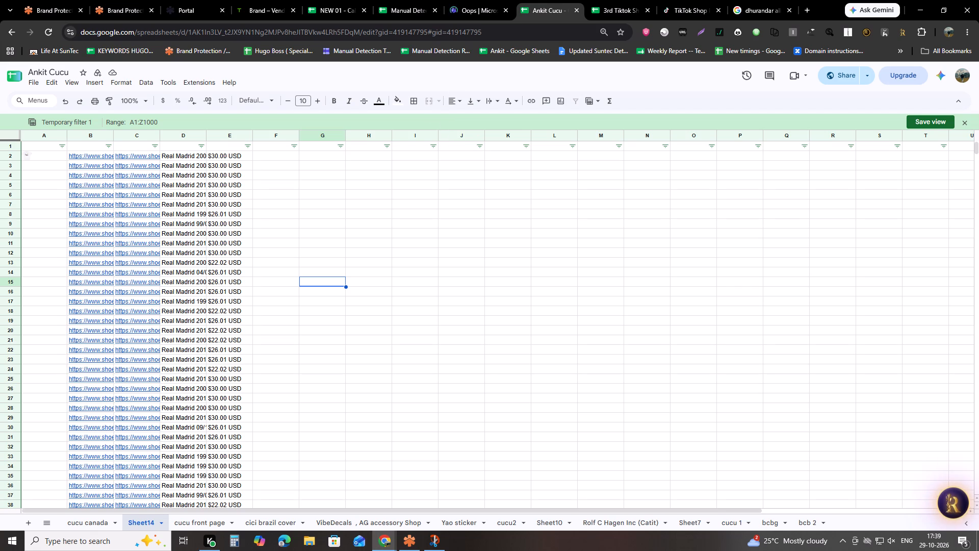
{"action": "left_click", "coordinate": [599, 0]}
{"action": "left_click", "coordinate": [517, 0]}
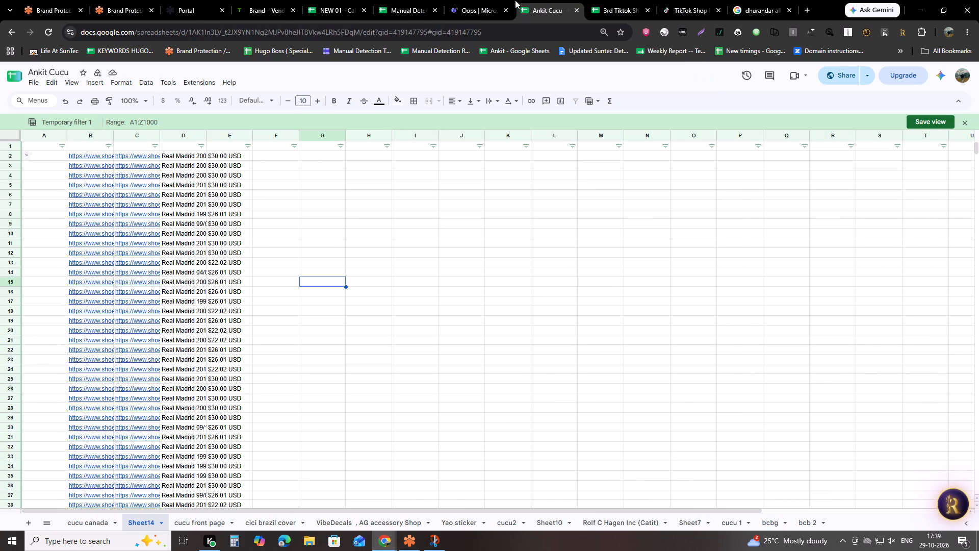
{"action": "left_click", "coordinate": [678, 0]}
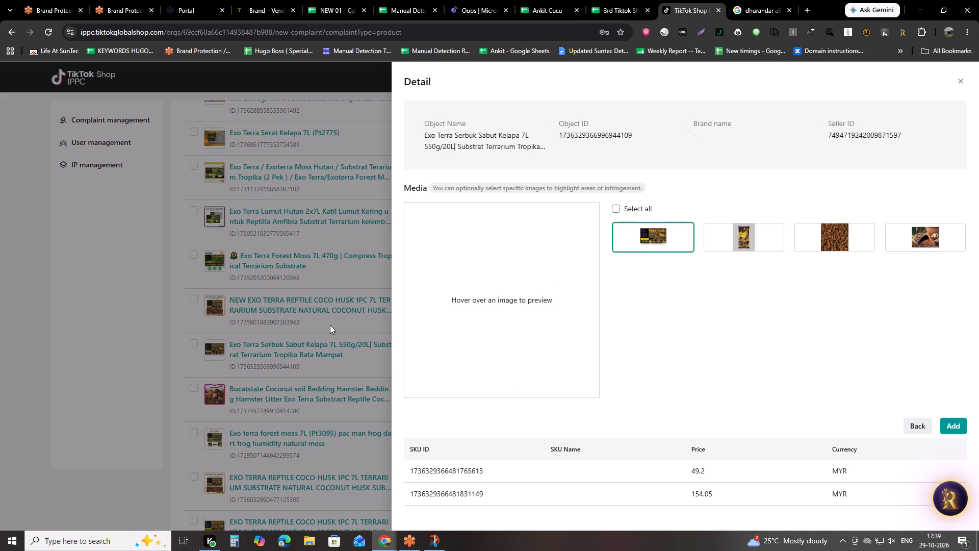
{"action": "left_click", "coordinate": [147, 338]}
{"action": "left_click", "coordinate": [207, 345]}
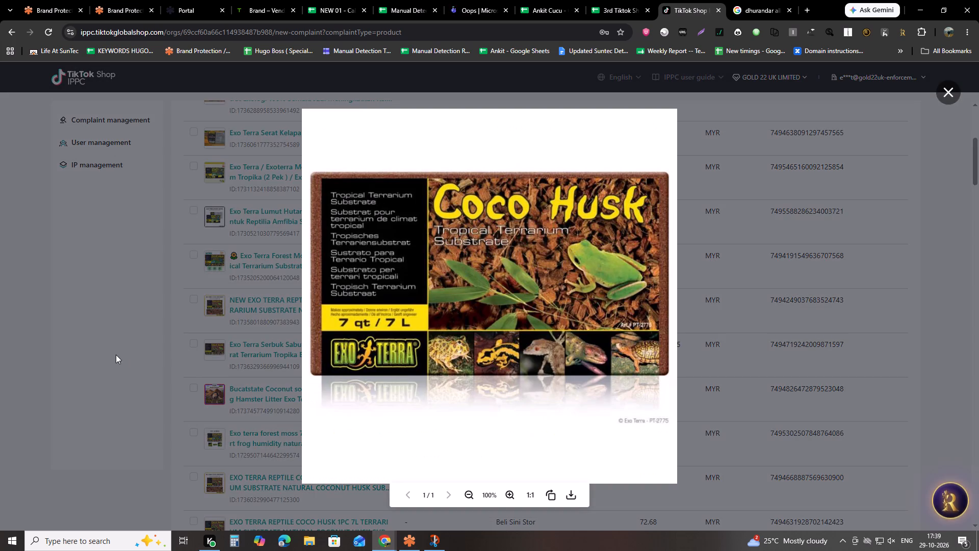
{"action": "left_click", "coordinate": [115, 354]}
{"action": "scroll", "coordinate": [268, 302], "scroll_direction": "down", "scroll_amount": 4}
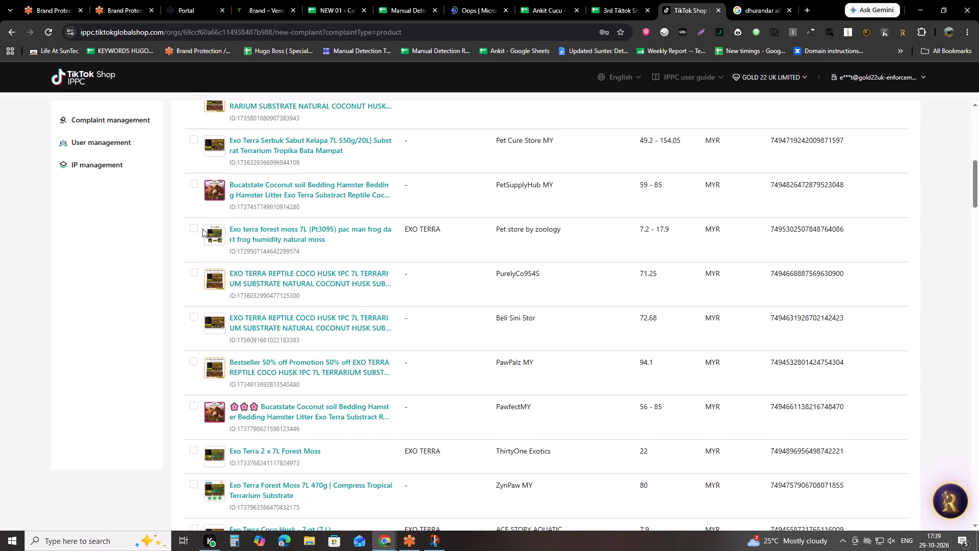
{"action": "left_click", "coordinate": [215, 288]}
{"action": "left_click", "coordinate": [165, 299]}
{"action": "left_click", "coordinate": [252, 277]}
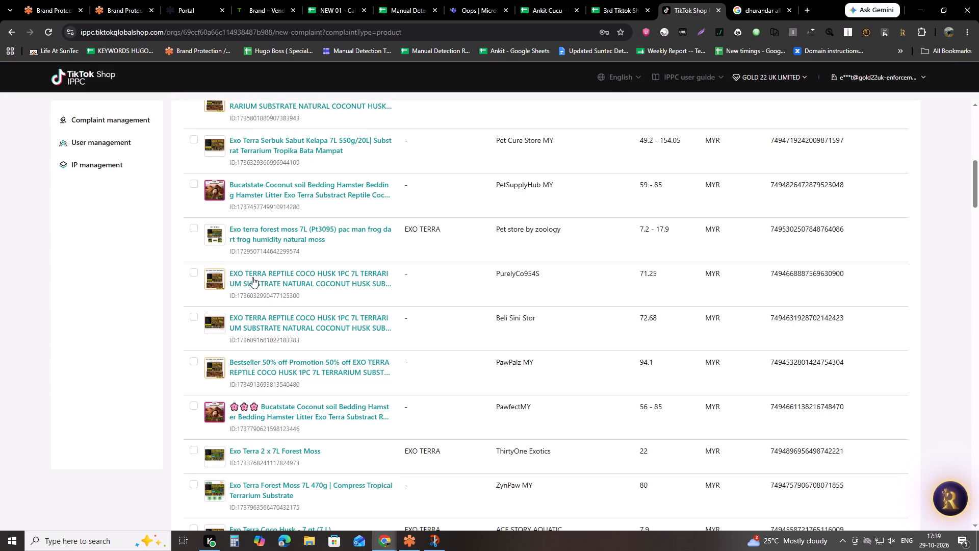
{"action": "left_click", "coordinate": [660, 234]}
{"action": "left_click", "coordinate": [754, 236]}
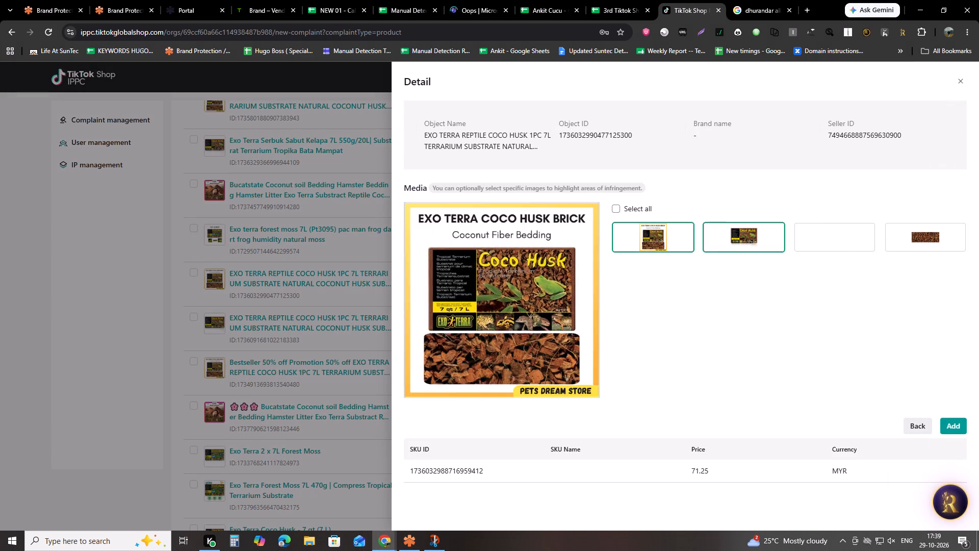
{"action": "left_click", "coordinate": [576, 140], "text": "alt"}
{"action": "left_click", "coordinate": [400, 0]}
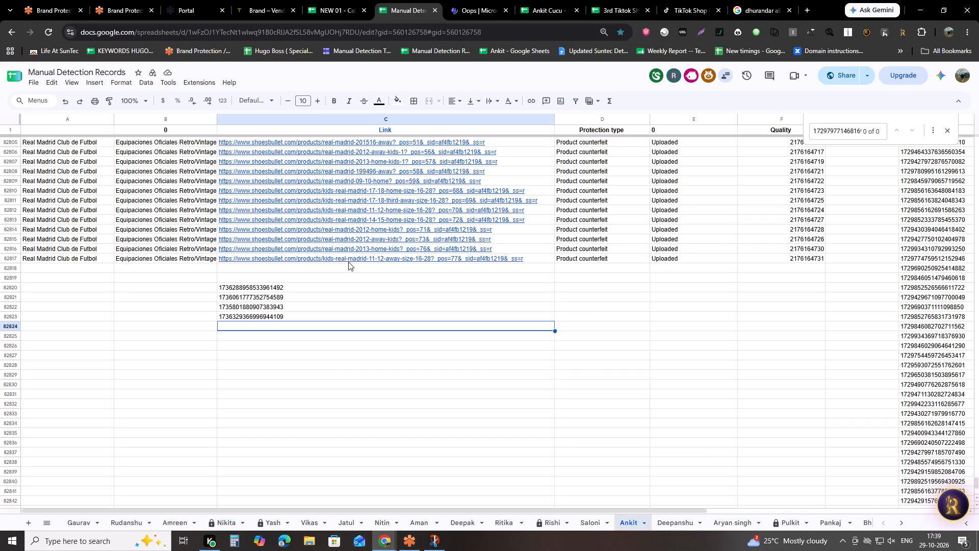
{"action": "key", "text": "ctrl+v"}
{"action": "left_click", "coordinate": [314, 337]}
{"action": "left_click", "coordinate": [666, 0]}
{"action": "left_click", "coordinate": [228, 325]}
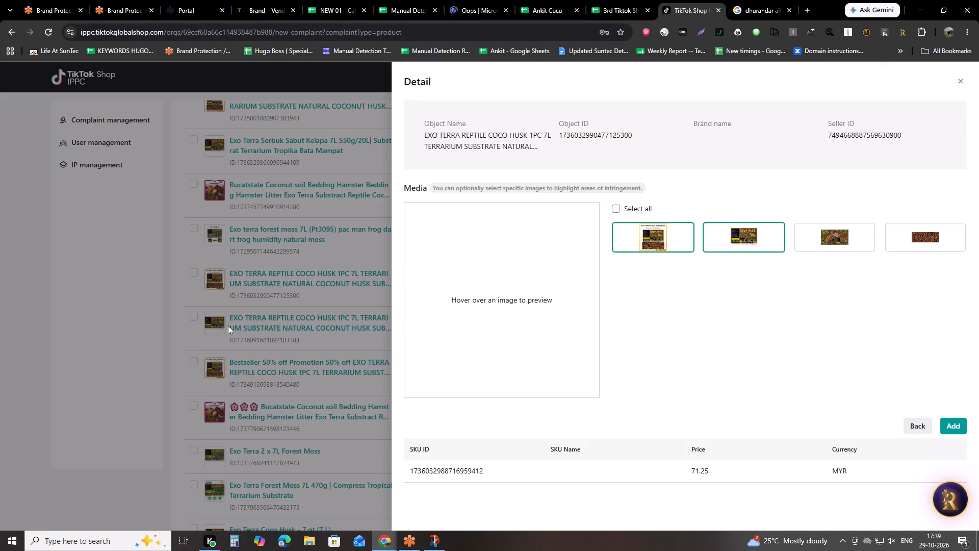
{"action": "left_click", "coordinate": [264, 322]}
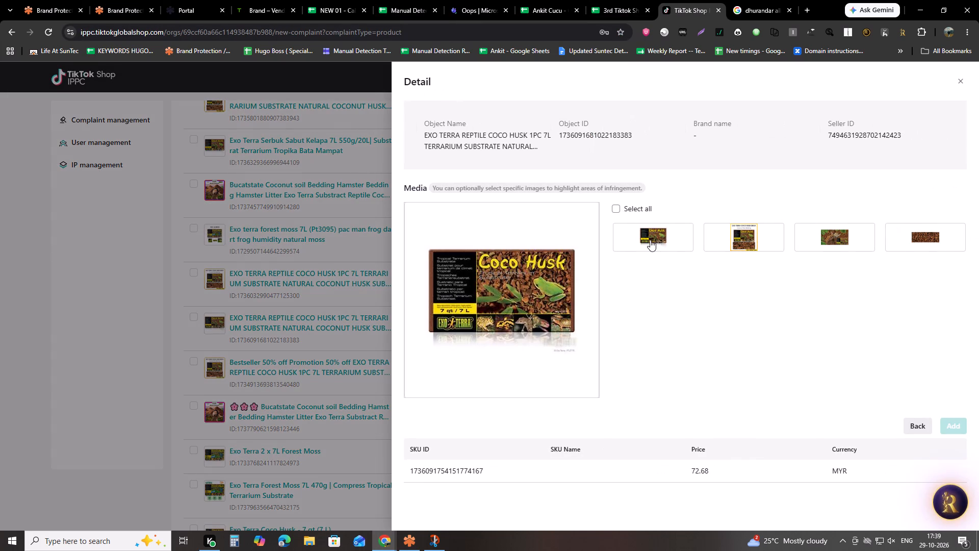
{"action": "left_click", "coordinate": [650, 240]}
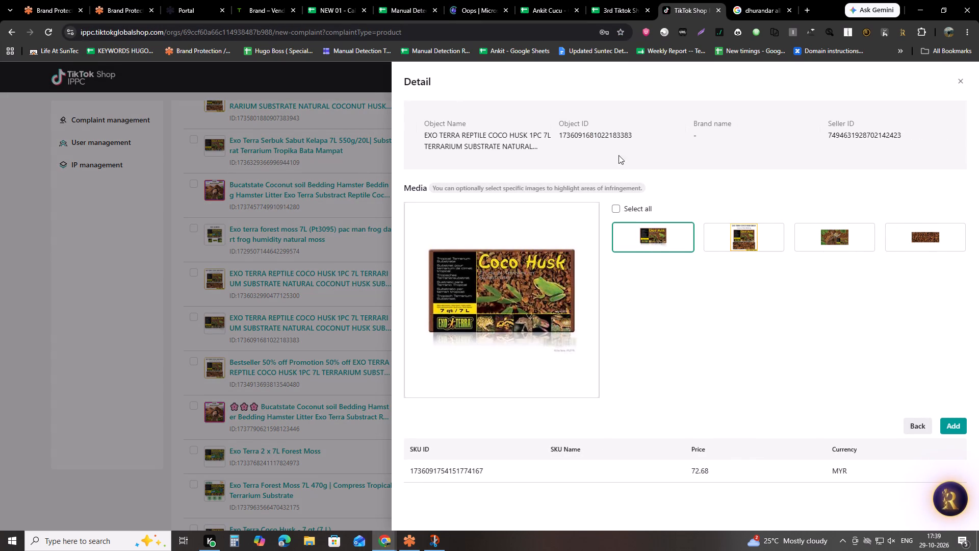
{"action": "left_click", "coordinate": [605, 127], "text": "alt"}
{"action": "left_click", "coordinate": [602, 133], "text": "alt"}
{"action": "left_click", "coordinate": [377, 0]}
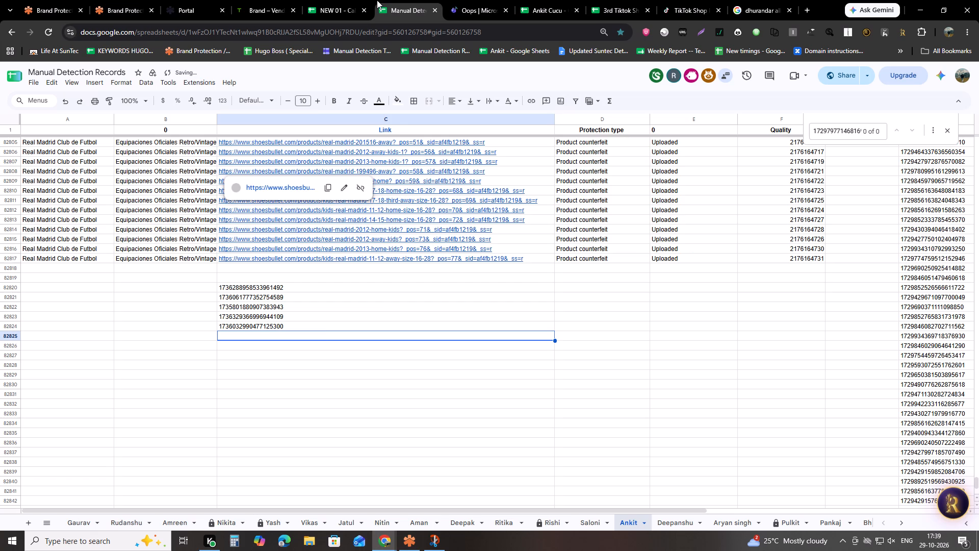
{"action": "key", "text": "ctrl+v"}
{"action": "left_click", "coordinate": [322, 349]}
{"action": "left_click", "coordinate": [679, 0]}
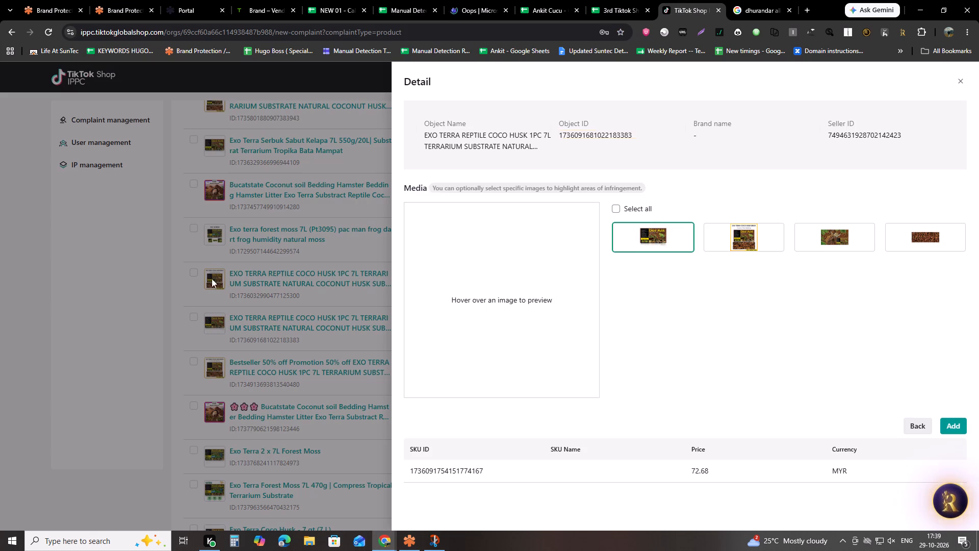
{"action": "left_click", "coordinate": [114, 335]}
{"action": "left_click", "coordinate": [244, 369]}
{"action": "left_click", "coordinate": [672, 239]}
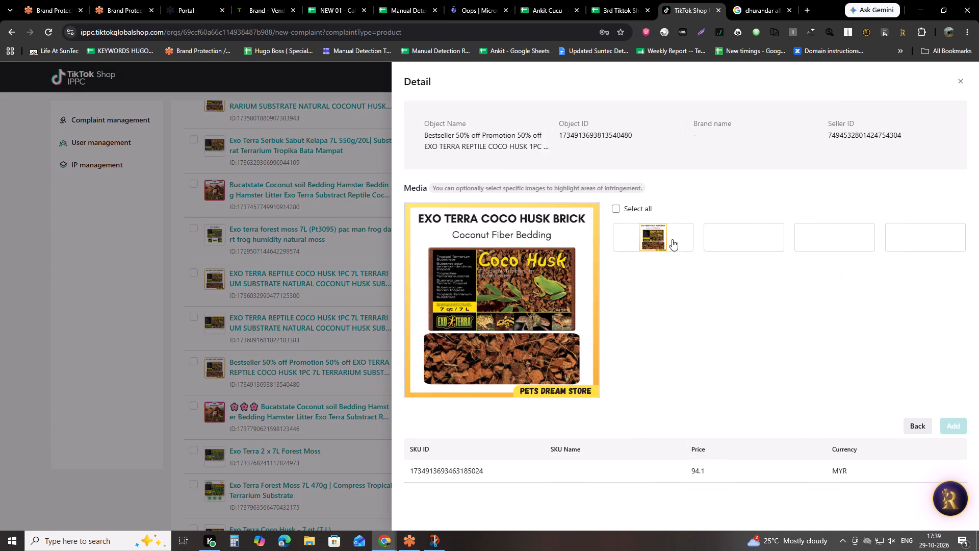
{"action": "left_click", "coordinate": [711, 242]}
{"action": "left_click", "coordinate": [584, 134], "text": "alt"}
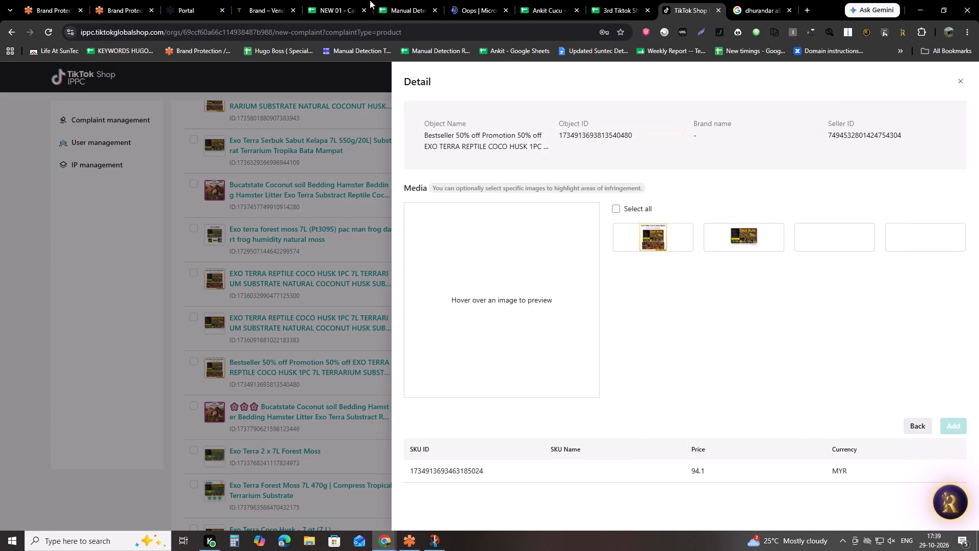
{"action": "left_click", "coordinate": [417, 0]}
{"action": "key", "text": "ctrl+v"}
{"action": "left_click", "coordinate": [311, 354]}
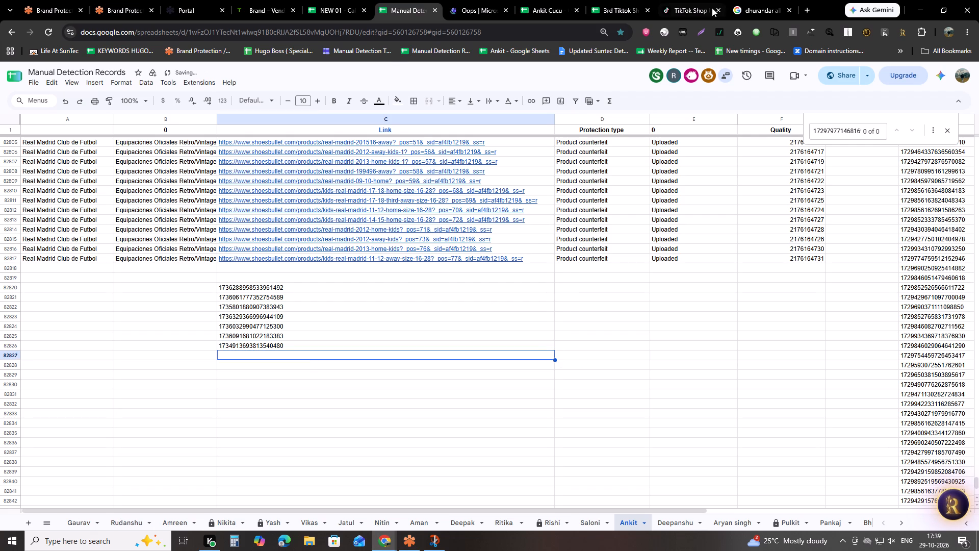
{"action": "left_click", "coordinate": [687, 0]}
{"action": "left_click", "coordinate": [221, 309]}
{"action": "scroll", "coordinate": [276, 359], "scroll_direction": "down", "scroll_amount": 4}
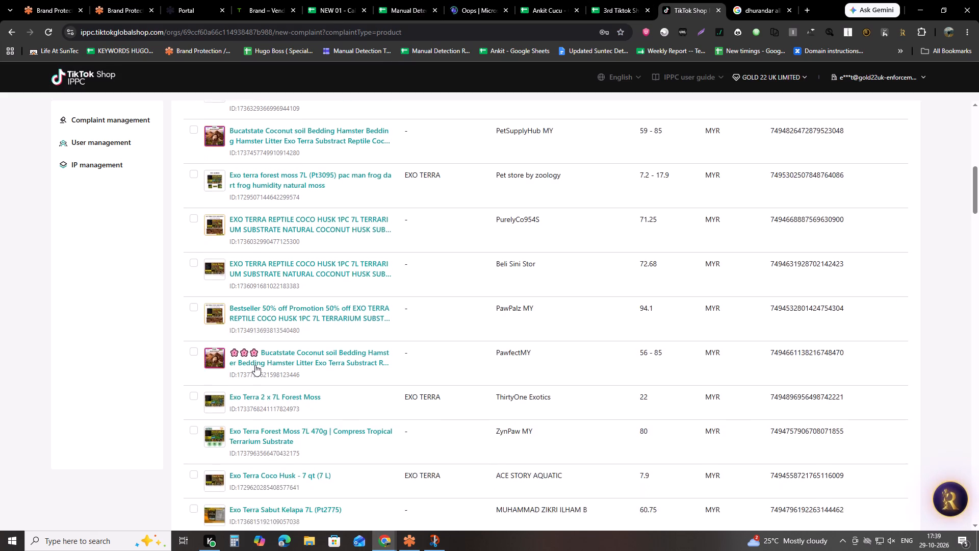
{"action": "scroll", "coordinate": [210, 409], "scroll_direction": "down", "scroll_amount": 1}
{"action": "left_click", "coordinate": [215, 411]}
{"action": "left_click", "coordinate": [133, 442]}
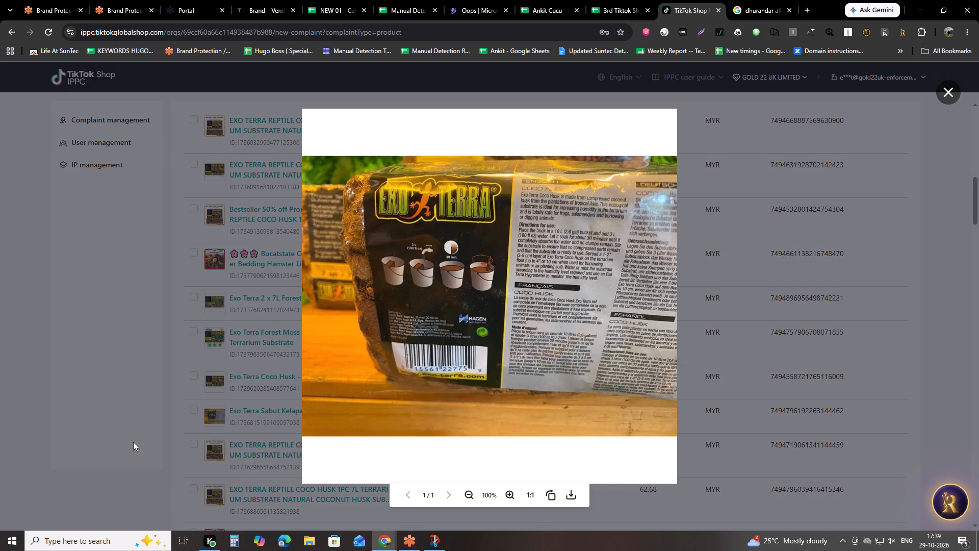
{"action": "left_click", "coordinate": [266, 410]}
{"action": "left_click", "coordinate": [618, 128], "text": "alt"}
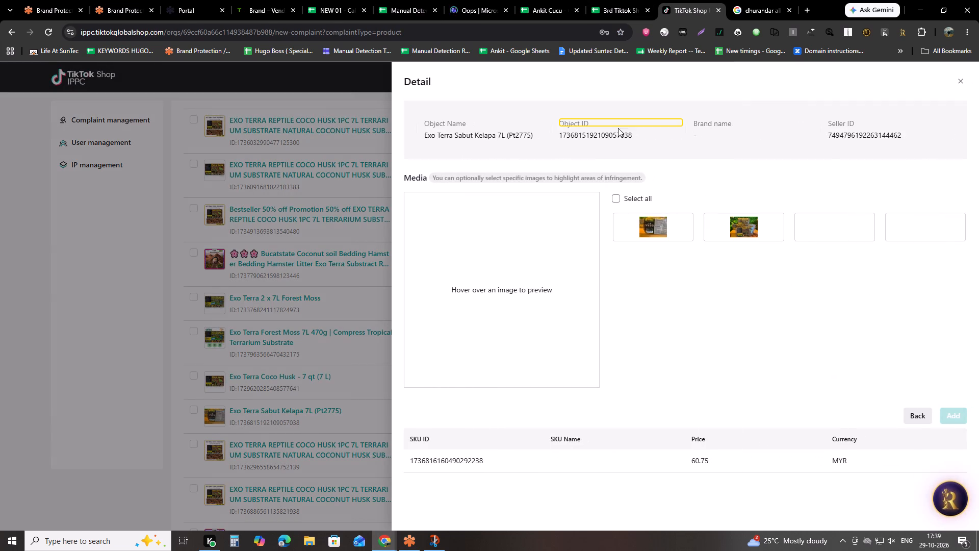
{"action": "left_click", "coordinate": [613, 138], "text": "alt"}
{"action": "left_click", "coordinate": [414, 0]}
{"action": "key", "text": "ctrl+v"}
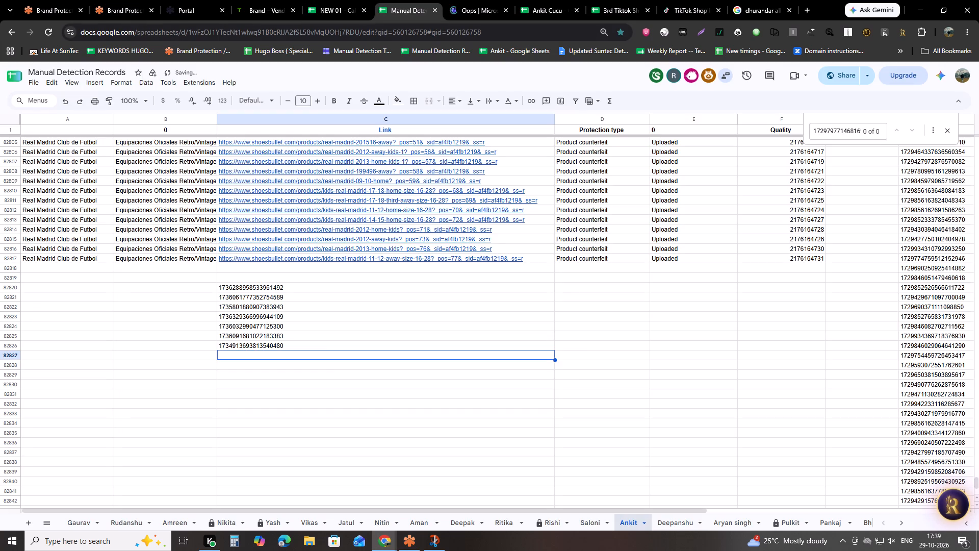
{"action": "left_click", "coordinate": [331, 372]}
{"action": "left_click", "coordinate": [672, 0]}
{"action": "left_click", "coordinate": [138, 289]}
{"action": "scroll", "coordinate": [348, 378], "scroll_direction": "down", "scroll_amount": 2}
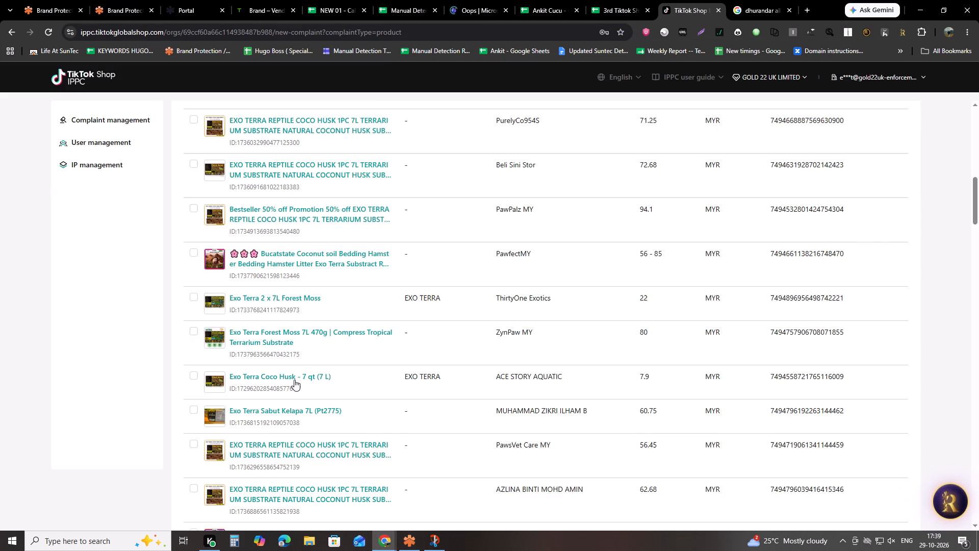
{"action": "scroll", "coordinate": [294, 380], "scroll_direction": "down", "scroll_amount": 2}
{"action": "left_click", "coordinate": [275, 356]}
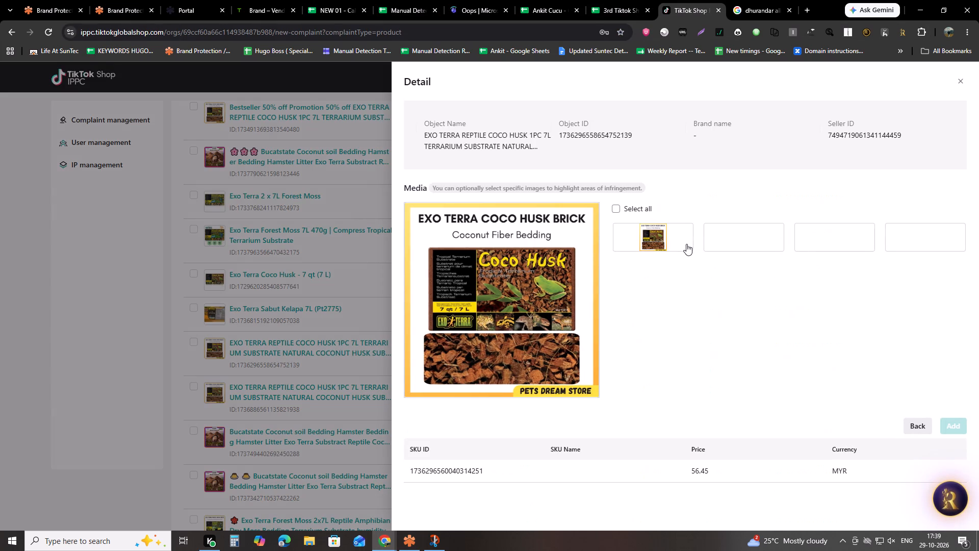
{"action": "left_click", "coordinate": [621, 137], "text": "alt"}
{"action": "left_click", "coordinate": [603, 0]}
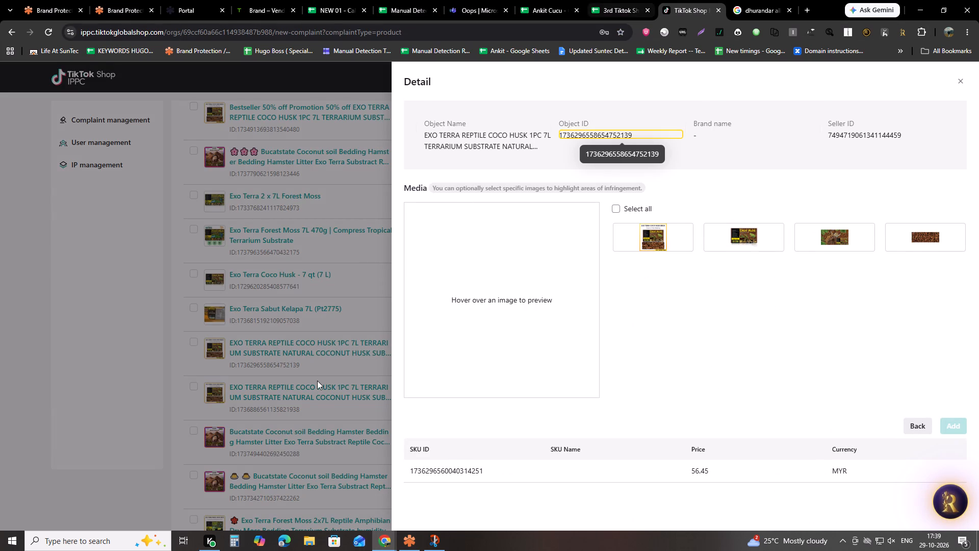
{"action": "left_click", "coordinate": [405, 0]}
{"action": "key", "text": "ctrl+v"}
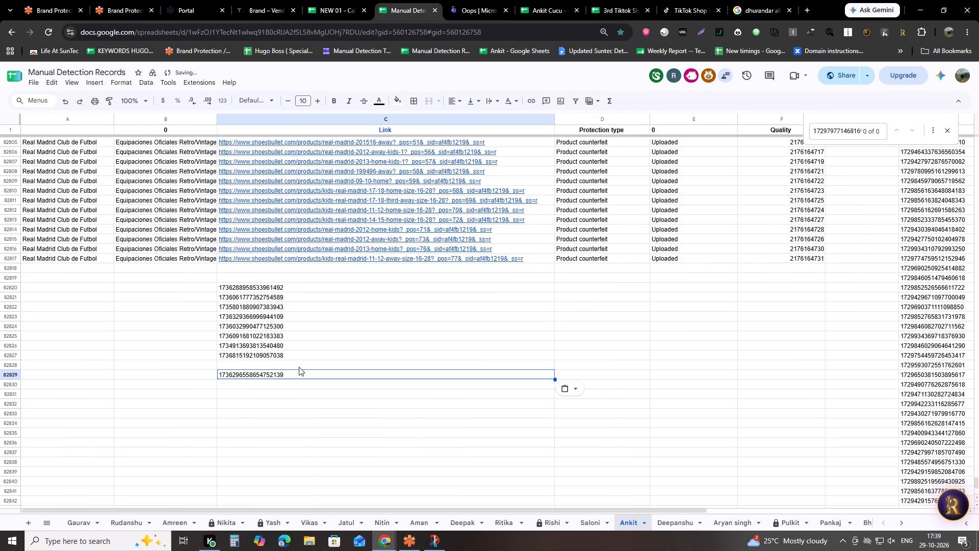
{"action": "left_click", "coordinate": [299, 367]}
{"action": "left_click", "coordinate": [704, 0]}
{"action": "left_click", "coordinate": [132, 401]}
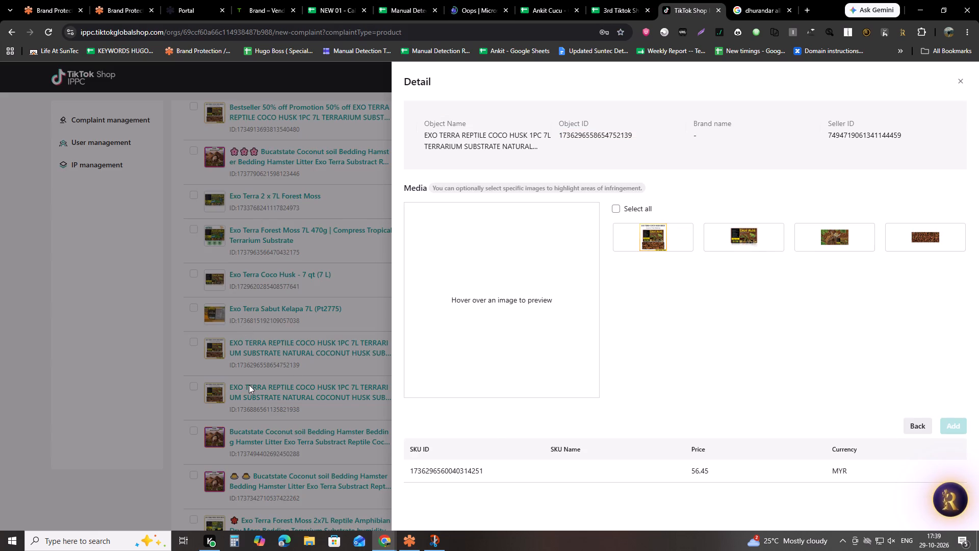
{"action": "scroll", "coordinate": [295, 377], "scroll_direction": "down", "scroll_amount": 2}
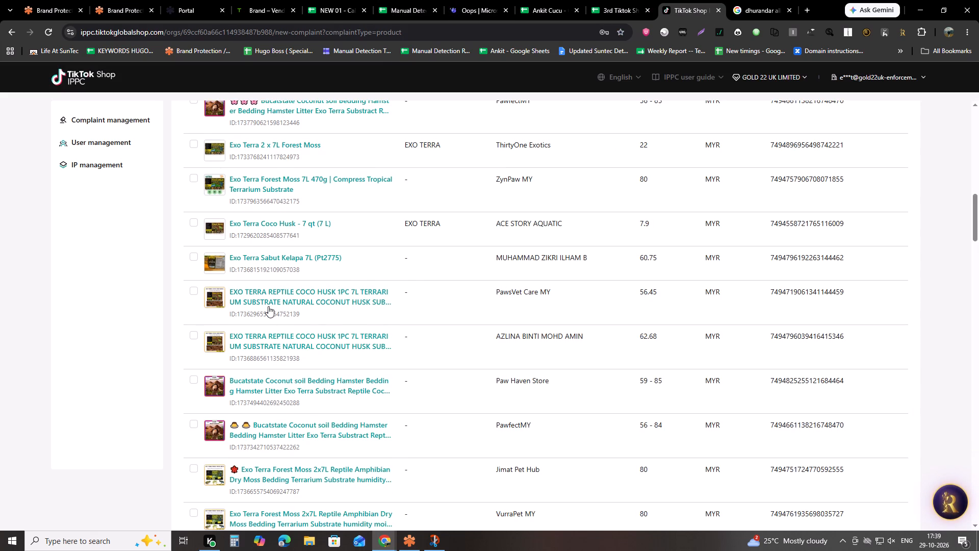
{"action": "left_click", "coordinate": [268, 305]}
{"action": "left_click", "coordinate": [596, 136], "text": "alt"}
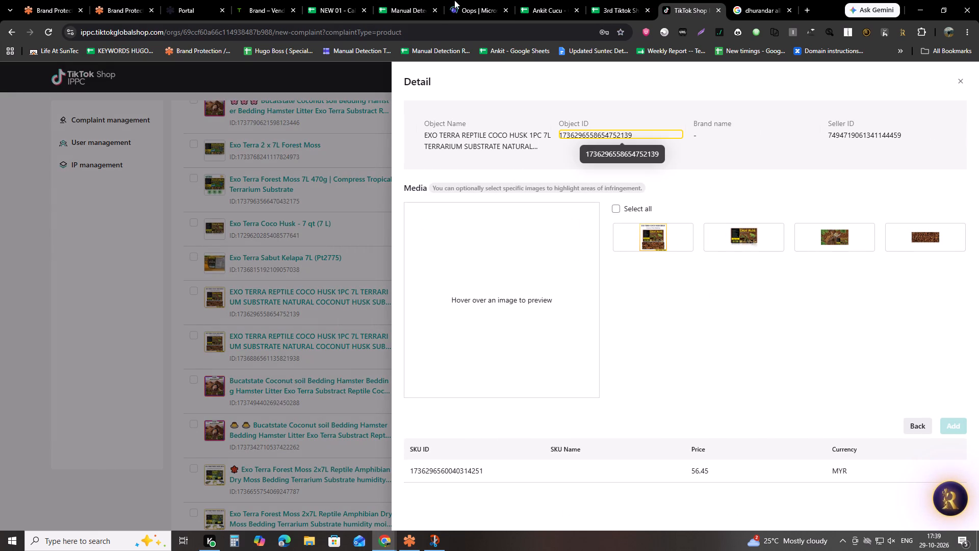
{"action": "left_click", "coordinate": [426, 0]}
{"action": "left_click", "coordinate": [691, 0]}
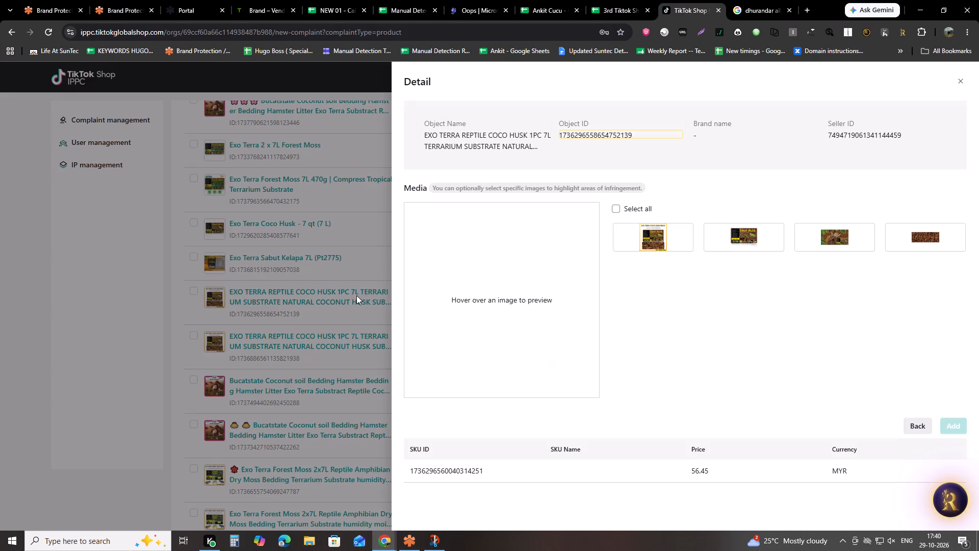
{"action": "left_click", "coordinate": [291, 375]}
{"action": "left_click", "coordinate": [305, 382]}
{"action": "left_click", "coordinate": [260, 357]}
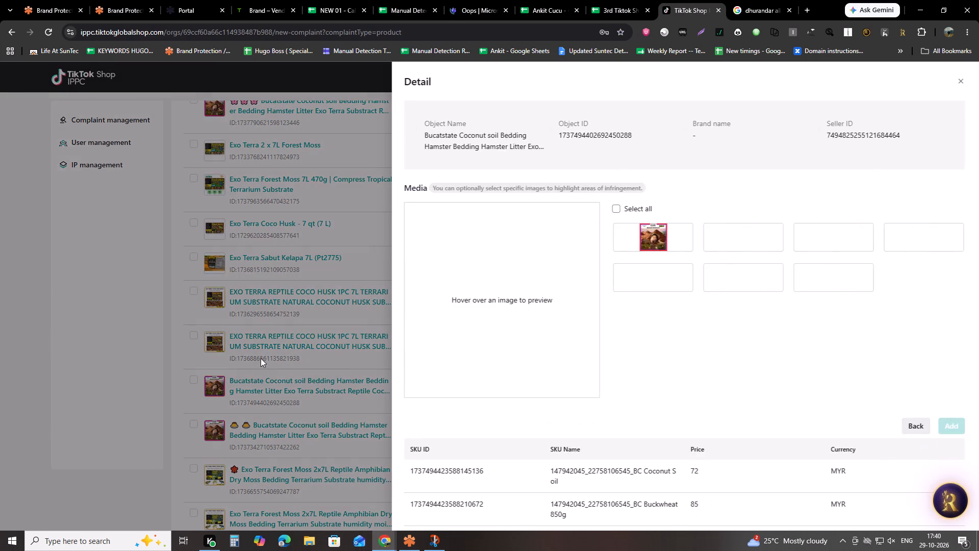
{"action": "left_click", "coordinate": [277, 338]}
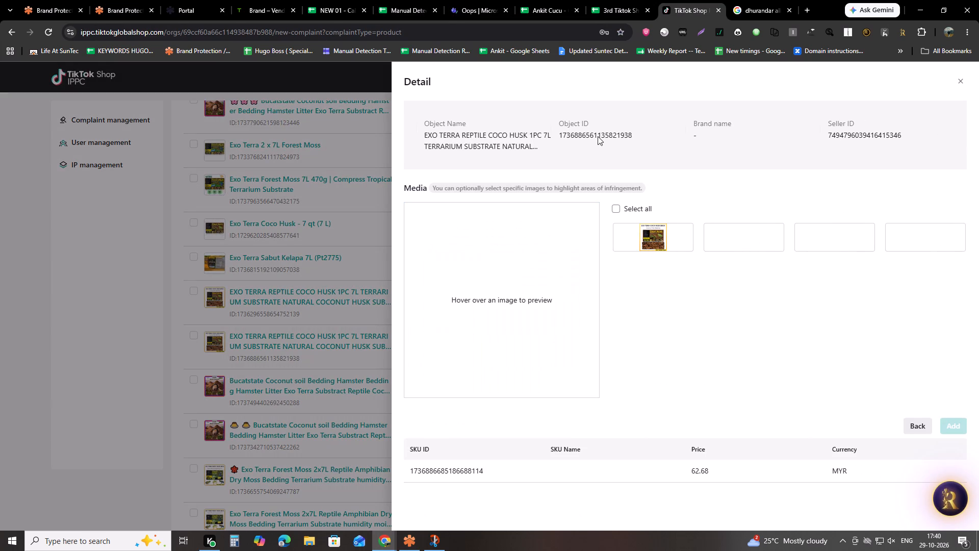
{"action": "left_click", "coordinate": [595, 119], "text": "alt"}
{"action": "left_click", "coordinate": [589, 131], "text": "alt"}
{"action": "left_click", "coordinate": [375, 0]}
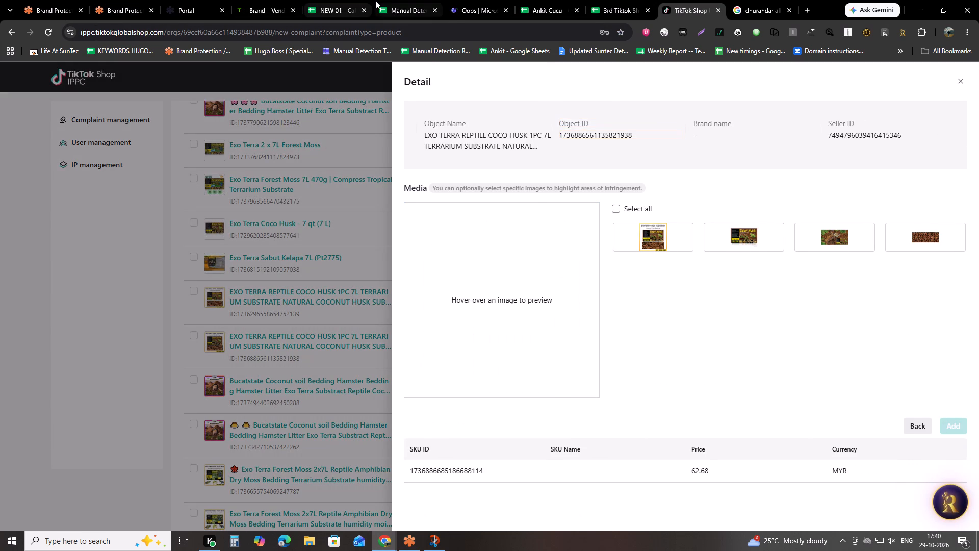
{"action": "key", "text": "ctrl+v"}
{"action": "left_click", "coordinate": [282, 386]}
{"action": "left_click", "coordinate": [688, 0]}
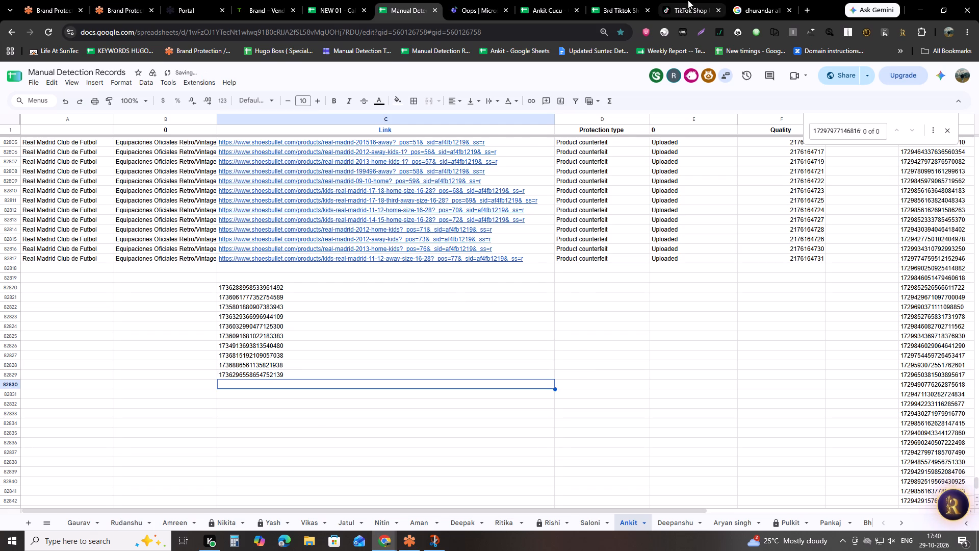
{"action": "left_click", "coordinate": [127, 337]}
{"action": "scroll", "coordinate": [271, 364], "scroll_direction": "down", "scroll_amount": 5}
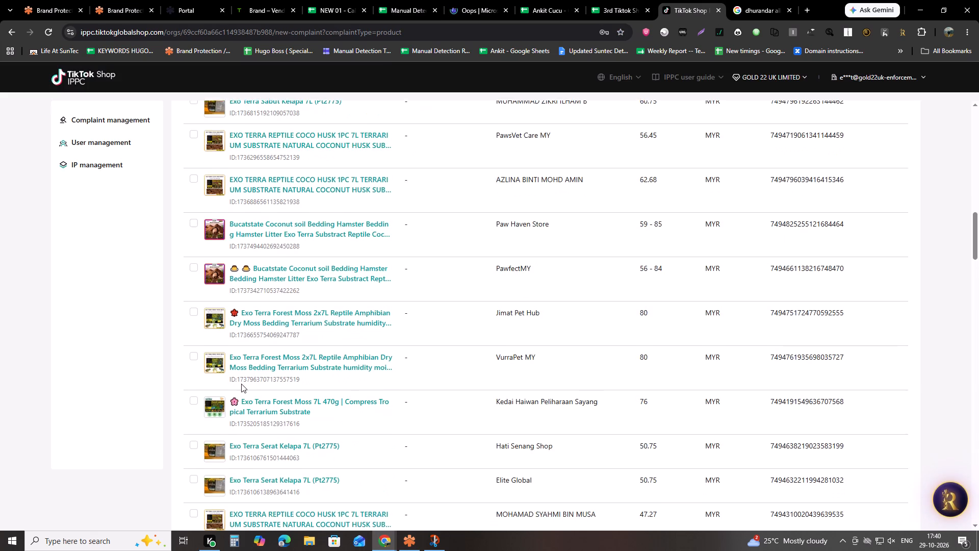
{"action": "left_click", "coordinate": [222, 356]}
{"action": "left_click", "coordinate": [137, 393]}
{"action": "left_click", "coordinate": [261, 354]}
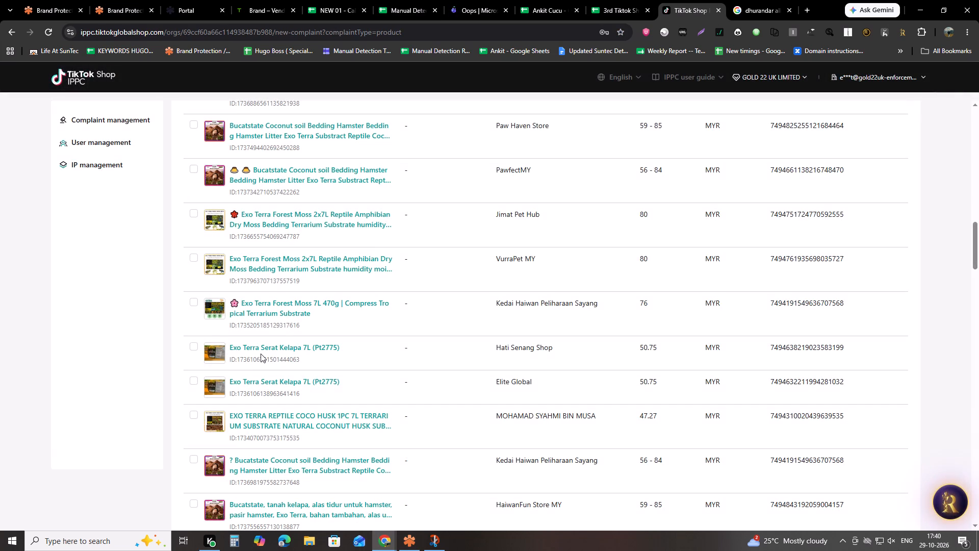
{"action": "left_click", "coordinate": [263, 346]}
{"action": "left_click", "coordinate": [625, 139], "text": "alt"}
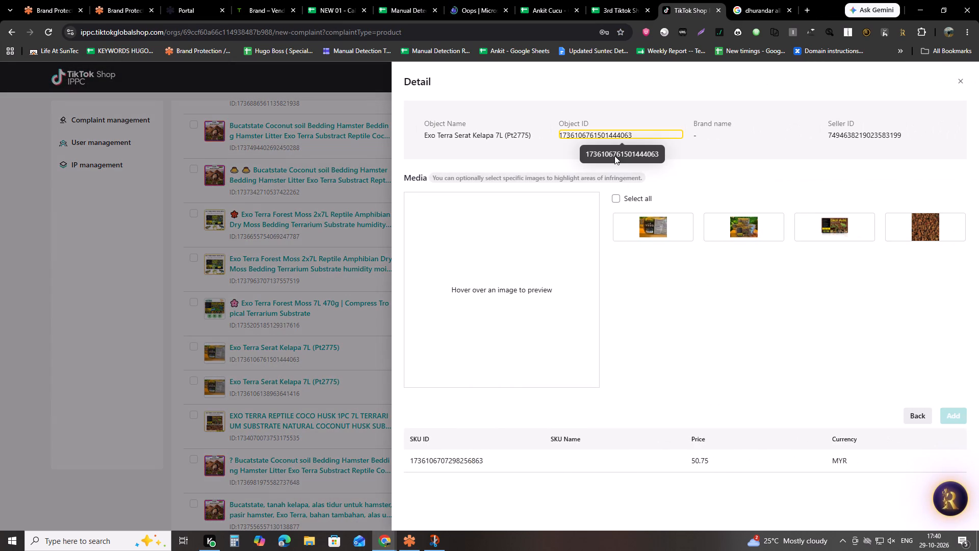
{"action": "left_click", "coordinate": [417, 0]}
{"action": "key", "text": "ctrl+v"}
{"action": "left_click", "coordinate": [277, 395]}
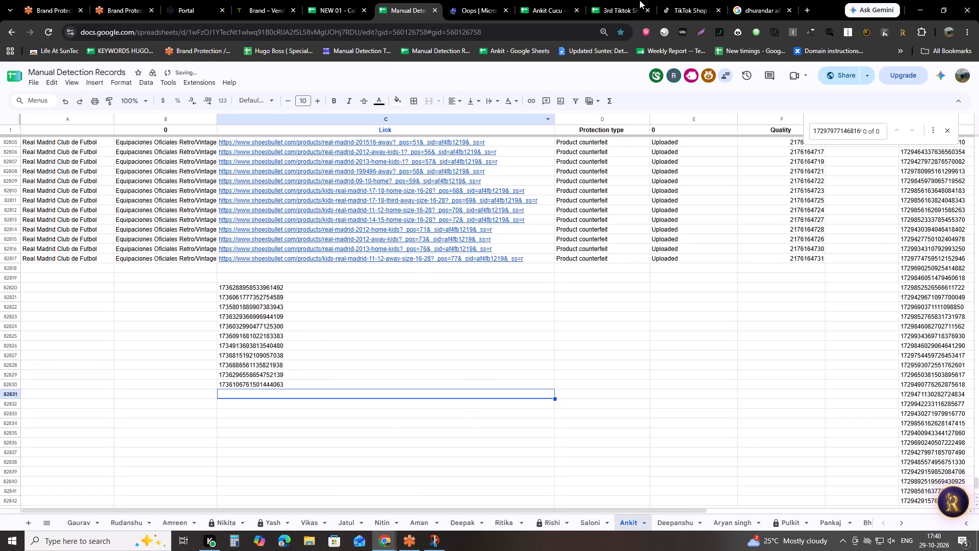
{"action": "left_click", "coordinate": [651, 0]}
{"action": "left_click", "coordinate": [684, 0]}
{"action": "left_click", "coordinate": [141, 358]}
{"action": "scroll", "coordinate": [350, 329], "scroll_direction": "down", "scroll_amount": 2}
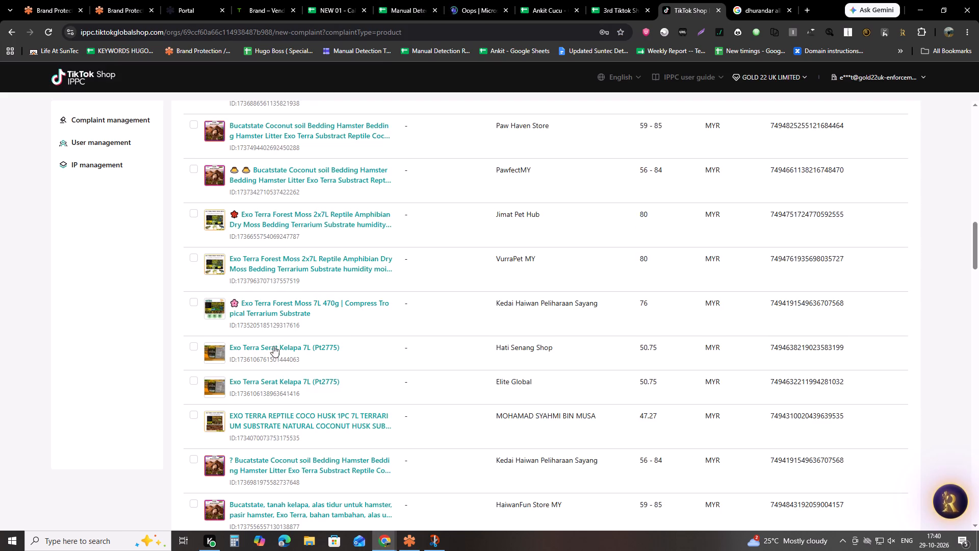
{"action": "scroll", "coordinate": [273, 348], "scroll_direction": "down", "scroll_amount": 1}
{"action": "left_click", "coordinate": [281, 329]}
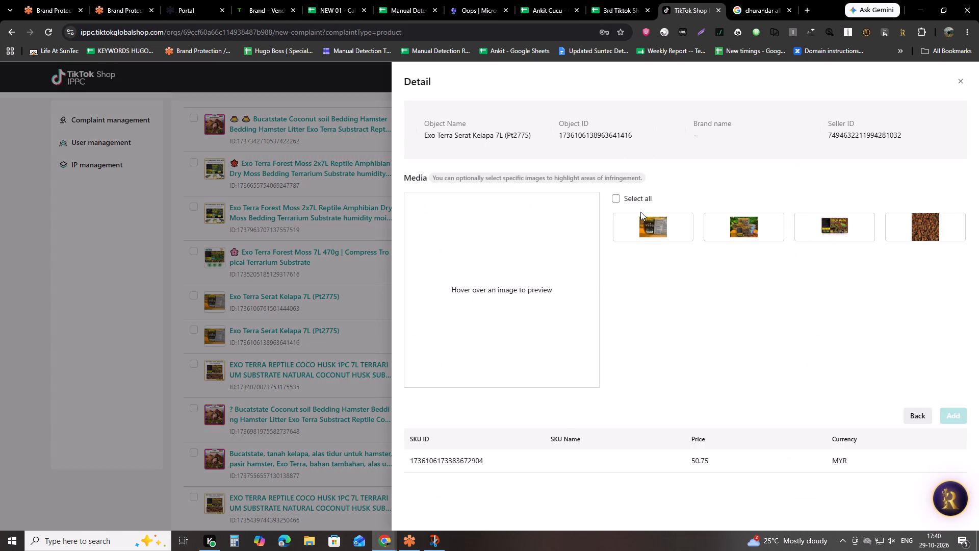
{"action": "left_click", "coordinate": [637, 227]}
{"action": "left_click", "coordinate": [583, 134], "text": "alt"}
{"action": "left_click", "coordinate": [382, 0]}
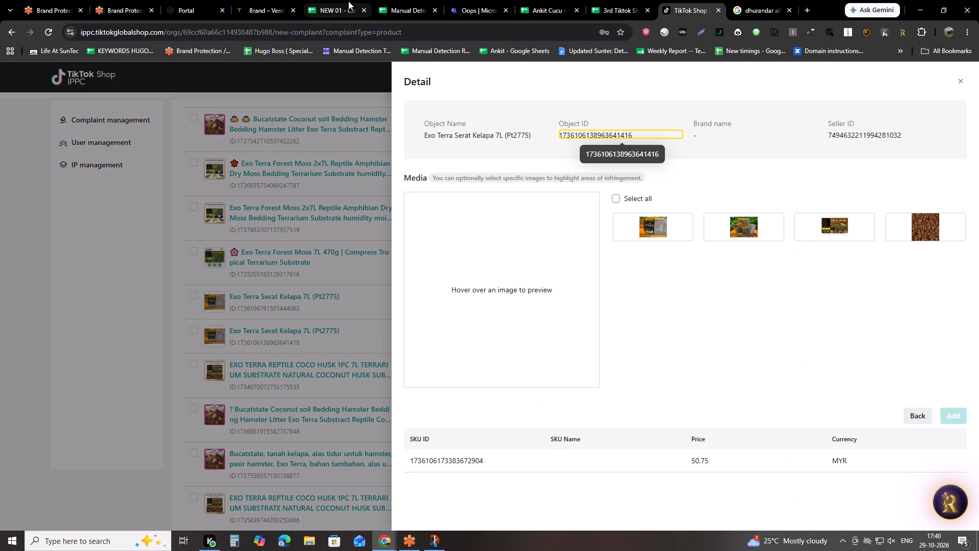
{"action": "key", "text": "ctrl+v"}
{"action": "left_click", "coordinate": [266, 406]}
{"action": "left_click", "coordinate": [678, 0]}
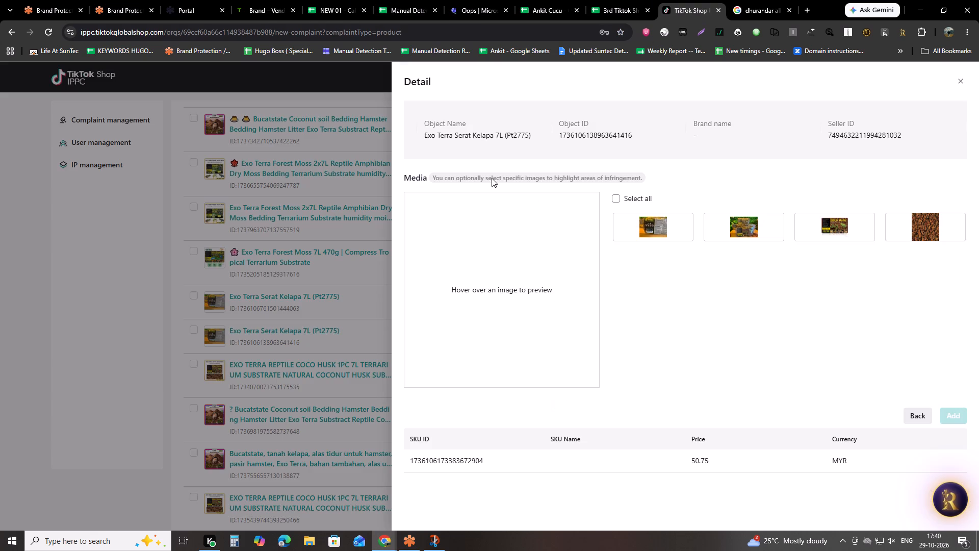
{"action": "left_click", "coordinate": [222, 363]}
{"action": "scroll", "coordinate": [285, 361], "scroll_direction": "down", "scroll_amount": 3}
{"action": "left_click", "coordinate": [210, 344]}
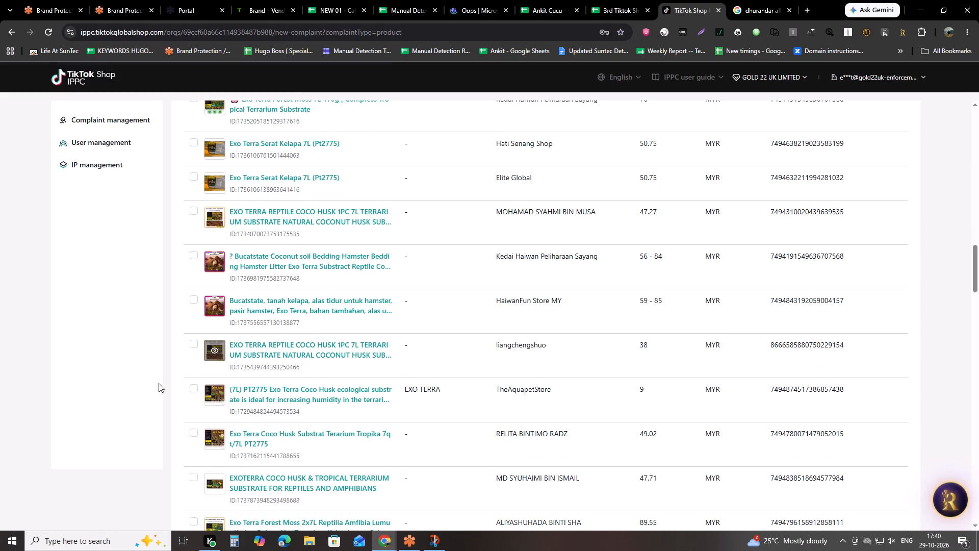
{"action": "left_click", "coordinate": [119, 389]}
{"action": "left_click", "coordinate": [274, 342]}
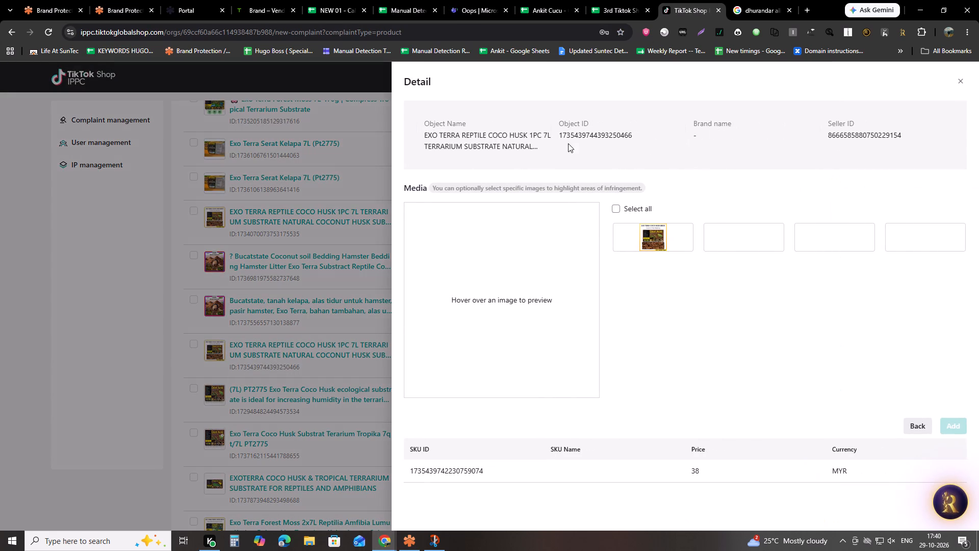
{"action": "left_click", "coordinate": [566, 137], "text": "alt"}
{"action": "left_click", "coordinate": [409, 0]}
{"action": "key", "text": "ctrl+v"}
{"action": "left_click", "coordinate": [265, 412]}
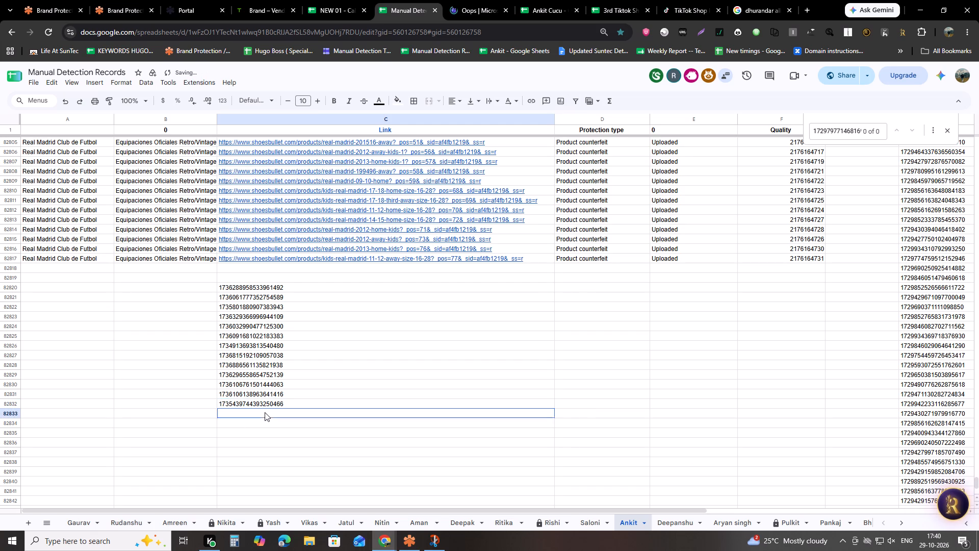
{"action": "left_click", "coordinate": [690, 0]}
{"action": "left_click", "coordinate": [188, 275]}
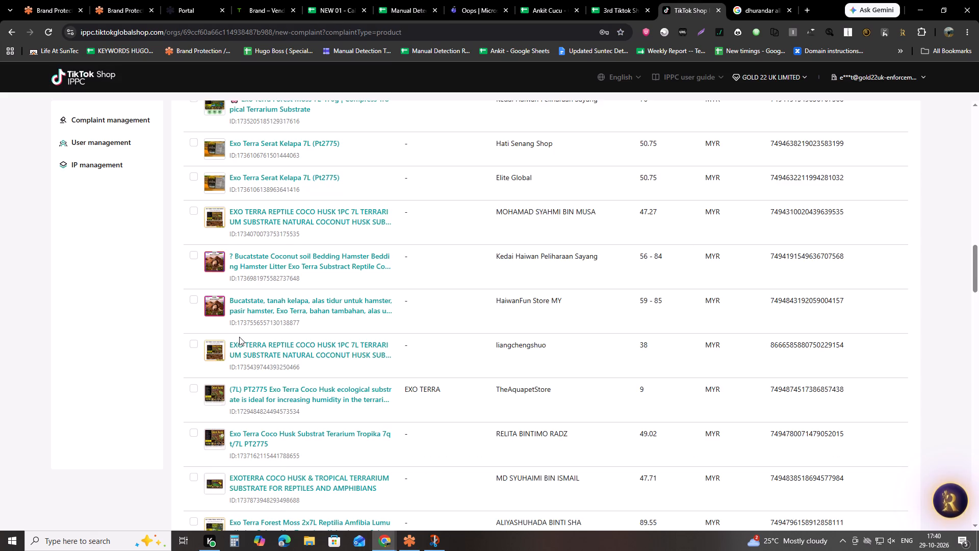
{"action": "scroll", "coordinate": [239, 337], "scroll_direction": "down", "scroll_amount": 2}
{"action": "left_click", "coordinate": [243, 331]}
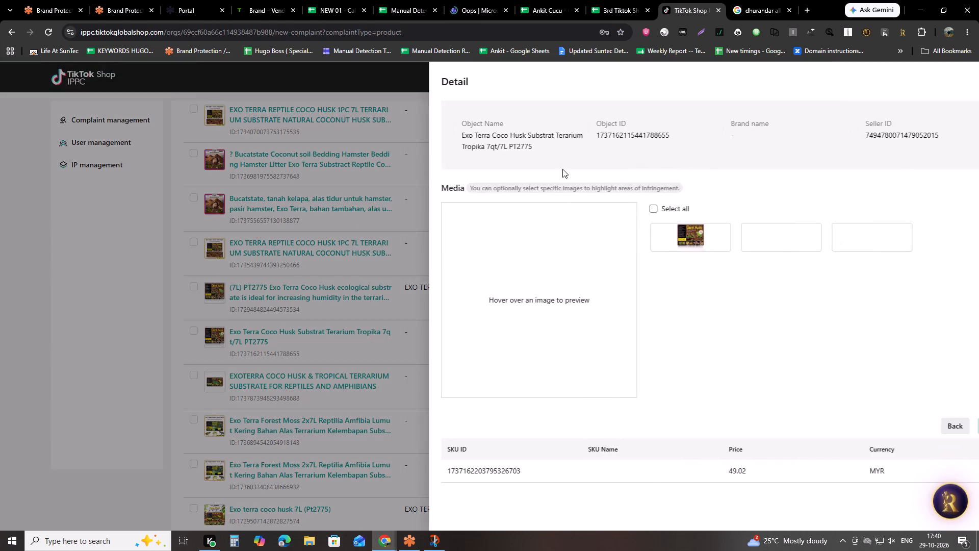
{"action": "left_click", "coordinate": [629, 233]}
{"action": "left_click", "coordinate": [580, 136], "text": "alt"}
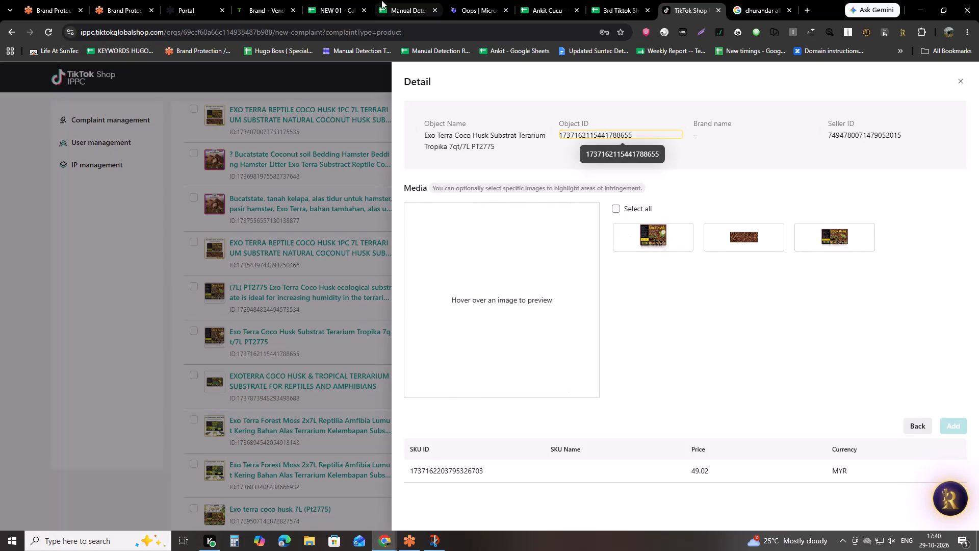
{"action": "left_click", "coordinate": [381, 0]}
{"action": "key", "text": "ctrl+v"}
{"action": "key", "text": "ctrl+space"}
{"action": "left_click", "coordinate": [272, 423]}
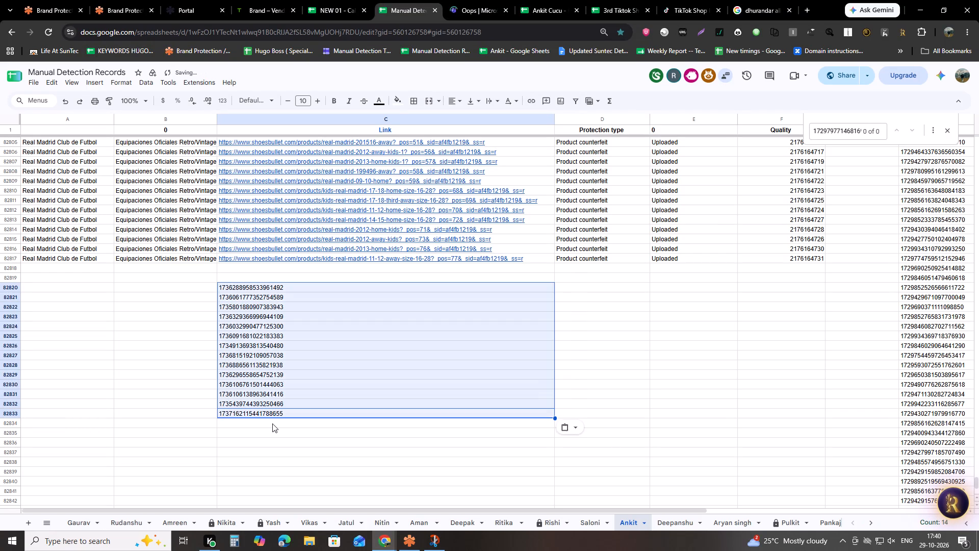
{"action": "left_click", "coordinate": [668, 0]}
{"action": "left_click", "coordinate": [158, 413]}
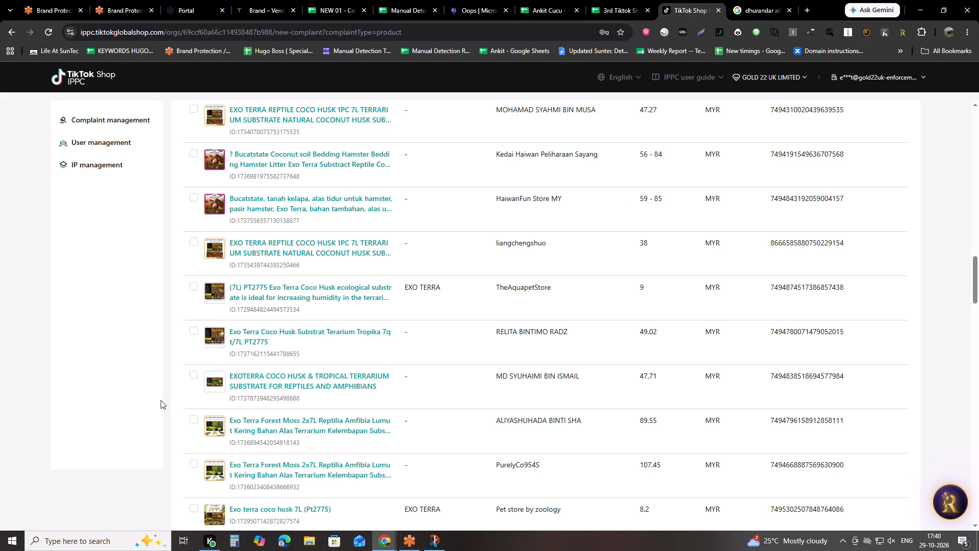
{"action": "scroll", "coordinate": [161, 397], "scroll_direction": "down", "scroll_amount": 2}
{"action": "scroll", "coordinate": [271, 370], "scroll_direction": "down", "scroll_amount": 2}
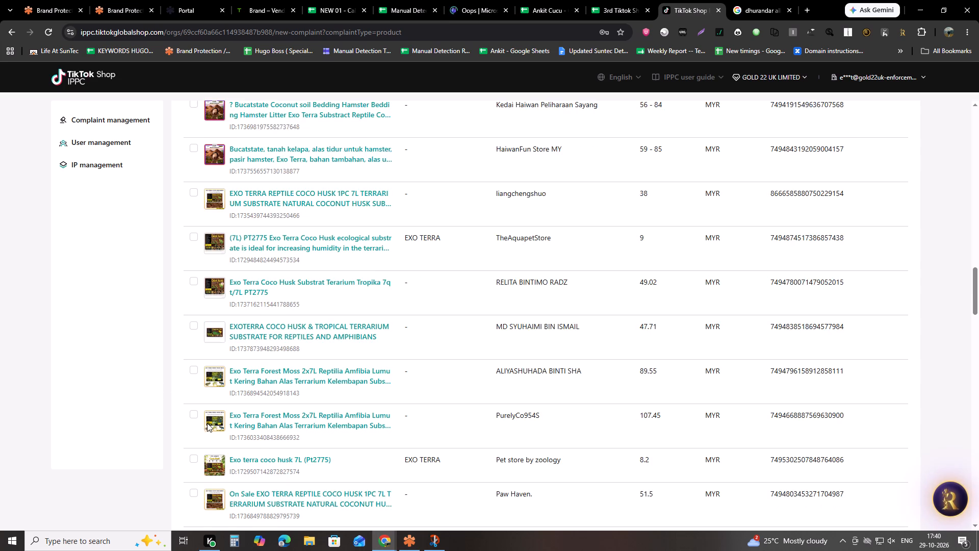
{"action": "left_click", "coordinate": [209, 423]}
{"action": "left_click", "coordinate": [102, 401]}
{"action": "left_click", "coordinate": [291, 405]}
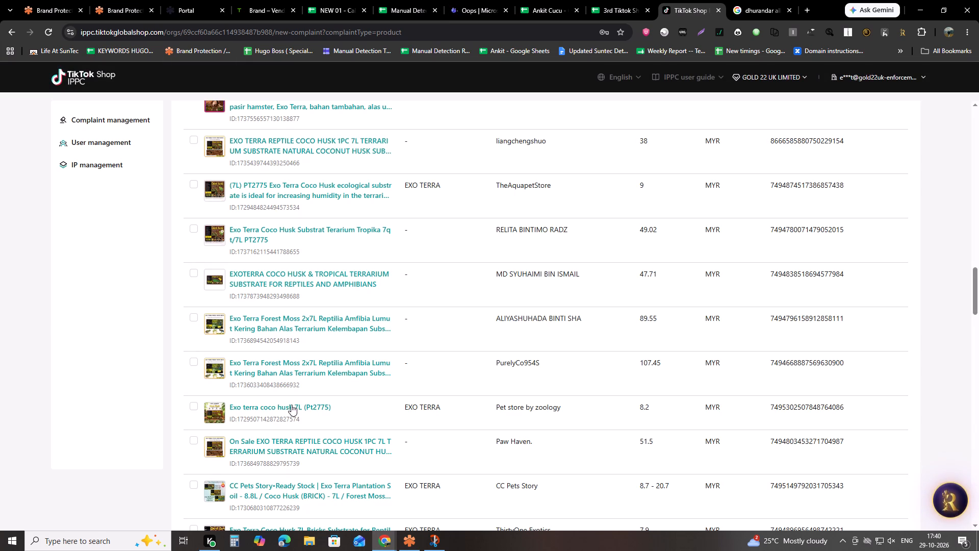
{"action": "left_click", "coordinate": [619, 141], "text": "alt"}
{"action": "left_click", "coordinate": [616, 136], "text": "alt"}
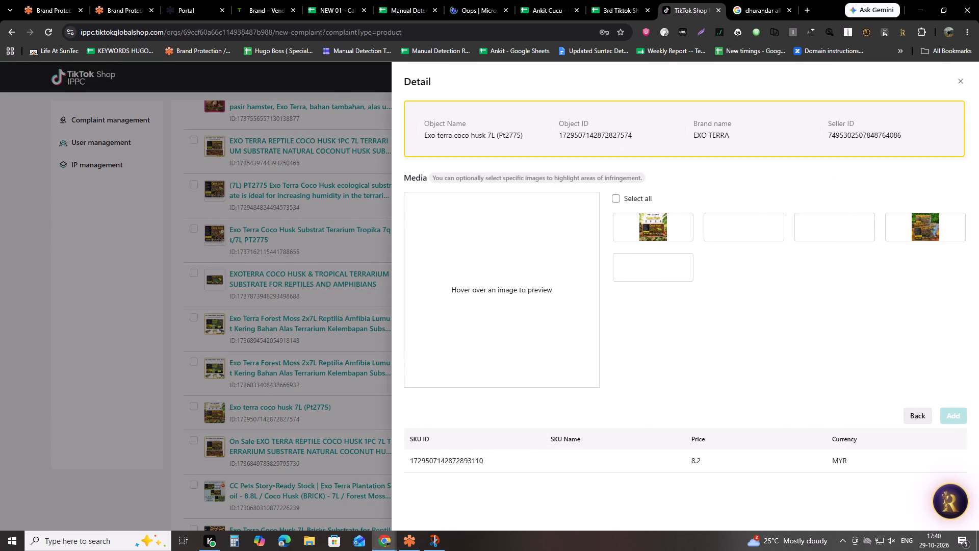
{"action": "left_click", "coordinate": [417, 0]}
{"action": "key", "text": "ctrl+v"}
{"action": "left_click", "coordinate": [263, 433]}
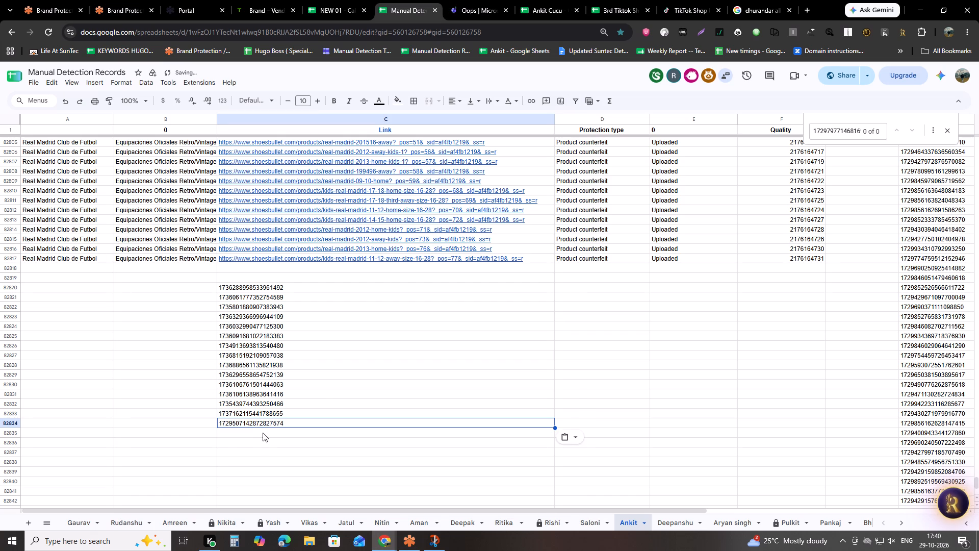
{"action": "left_click", "coordinate": [691, 0]}
{"action": "left_click", "coordinate": [120, 390]}
{"action": "scroll", "coordinate": [263, 405], "scroll_direction": "down", "scroll_amount": 1}
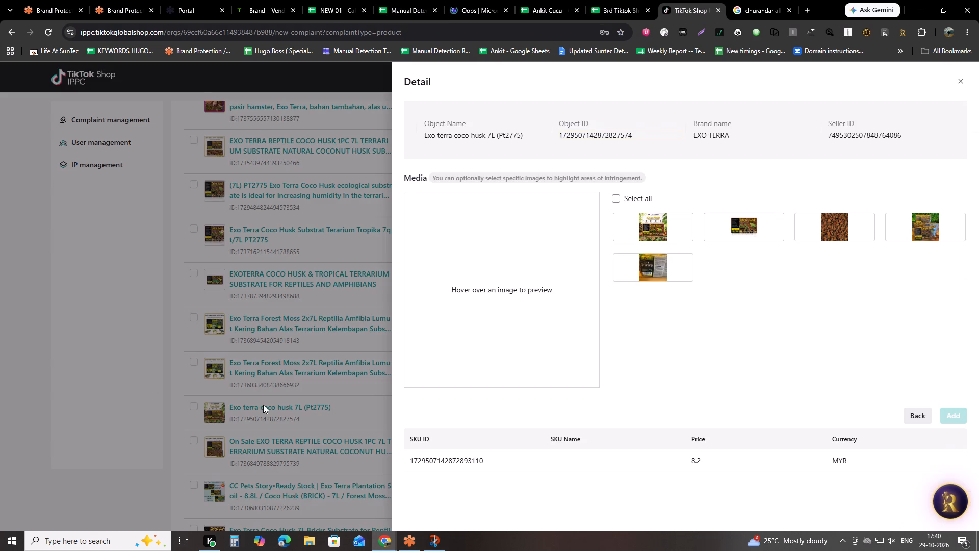
{"action": "scroll", "coordinate": [263, 405], "scroll_direction": "down", "scroll_amount": 1}
{"action": "left_click", "coordinate": [226, 446]}
{"action": "left_click", "coordinate": [210, 453]}
{"action": "left_click", "coordinate": [38, 450]}
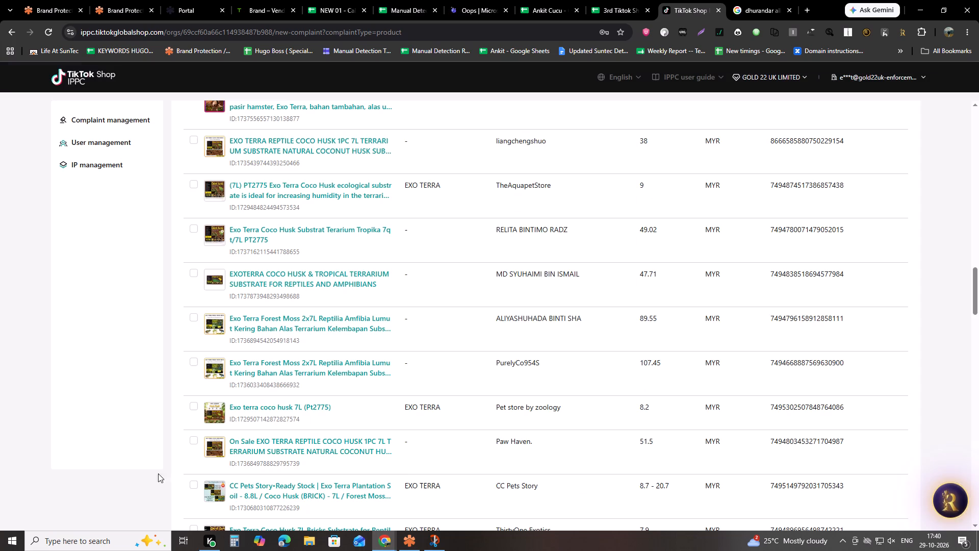
{"action": "left_click", "coordinate": [233, 458]}
{"action": "left_click", "coordinate": [255, 447]}
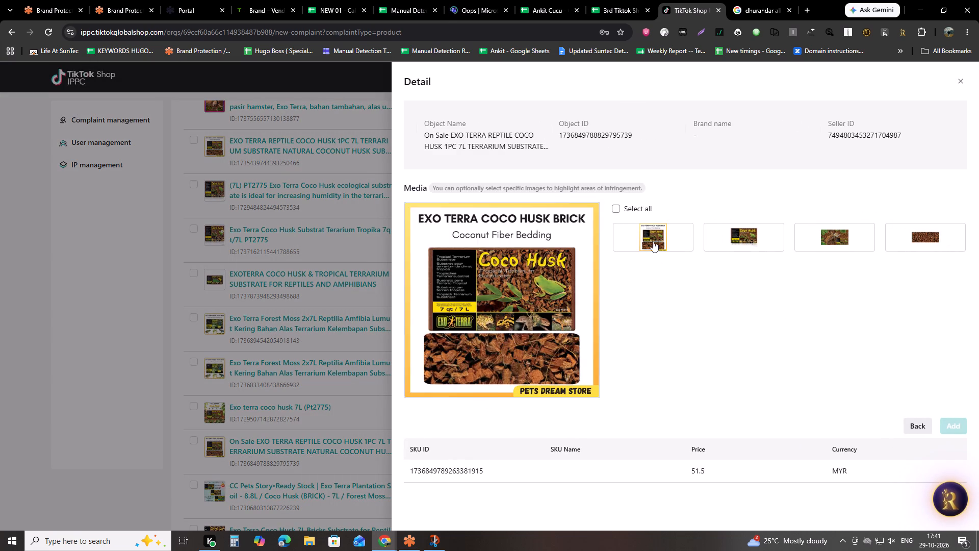
{"action": "left_click", "coordinate": [581, 127], "text": "alt"}
{"action": "left_click", "coordinate": [583, 135], "text": "alt"}
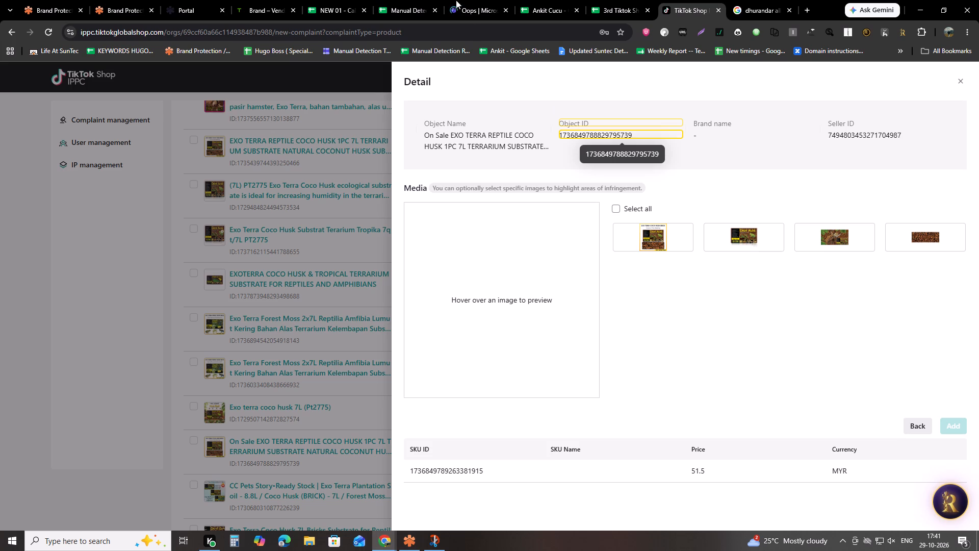
{"action": "left_click", "coordinate": [418, 0]}
{"action": "key", "text": "ctrl+v"}
{"action": "key", "text": "ctrl+space"}
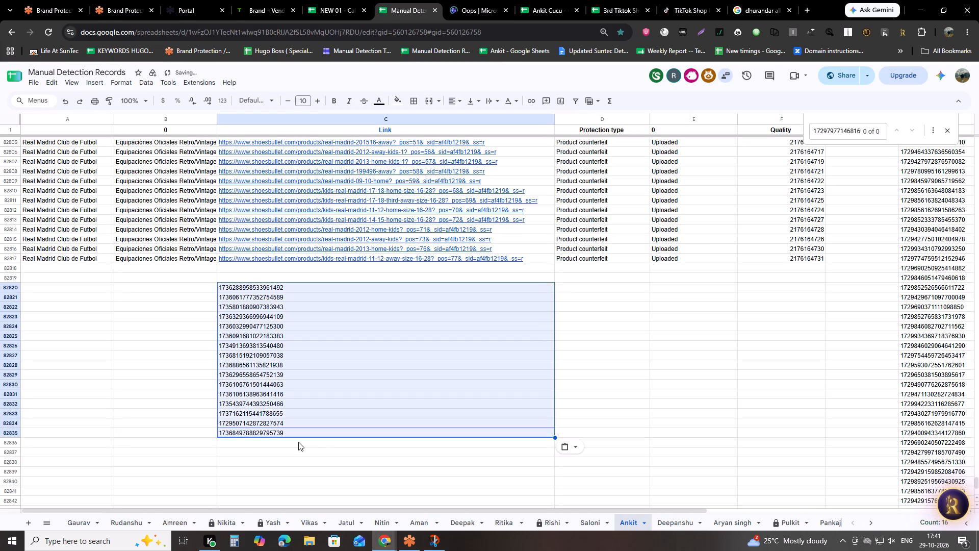
{"action": "left_click", "coordinate": [298, 442]}
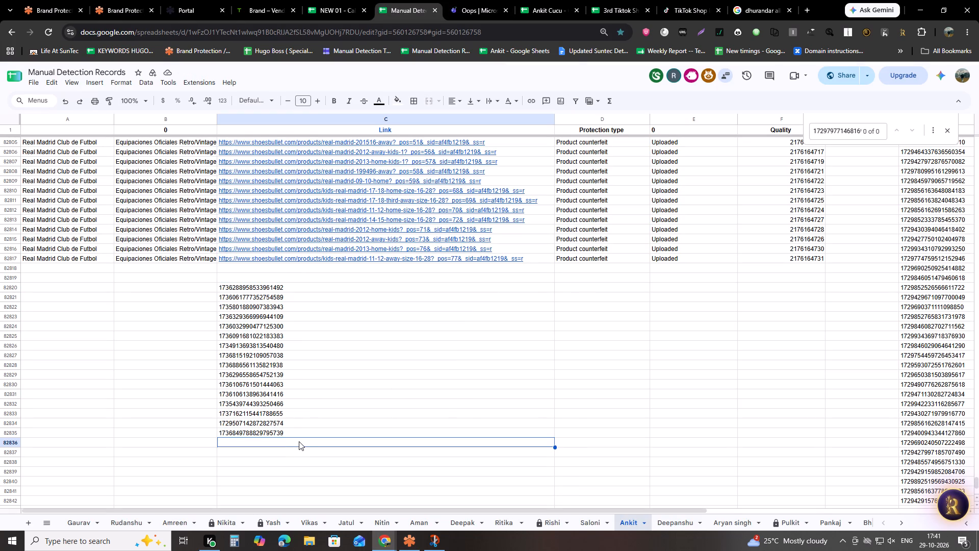
{"action": "left_click", "coordinate": [700, 0]}
{"action": "left_click", "coordinate": [134, 412]}
{"action": "scroll", "coordinate": [356, 338], "scroll_direction": "down", "scroll_amount": 2}
{"action": "left_click", "coordinate": [219, 347]}
{"action": "left_click", "coordinate": [116, 369]}
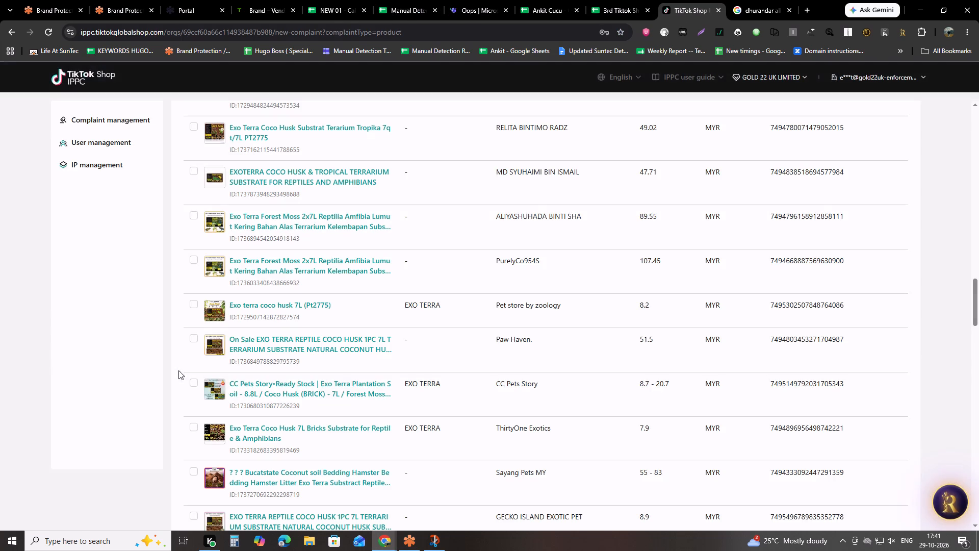
{"action": "left_click", "coordinate": [247, 351]}
{"action": "left_click", "coordinate": [660, 247]}
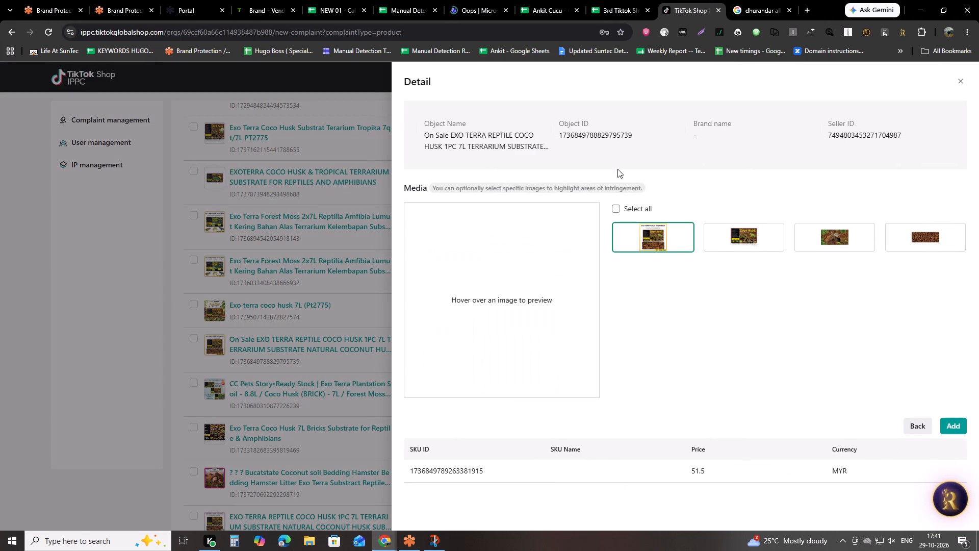
{"action": "left_click", "coordinate": [601, 136], "text": "alt"}
{"action": "left_click", "coordinate": [400, 0]}
{"action": "key", "text": "ctrl+v"}
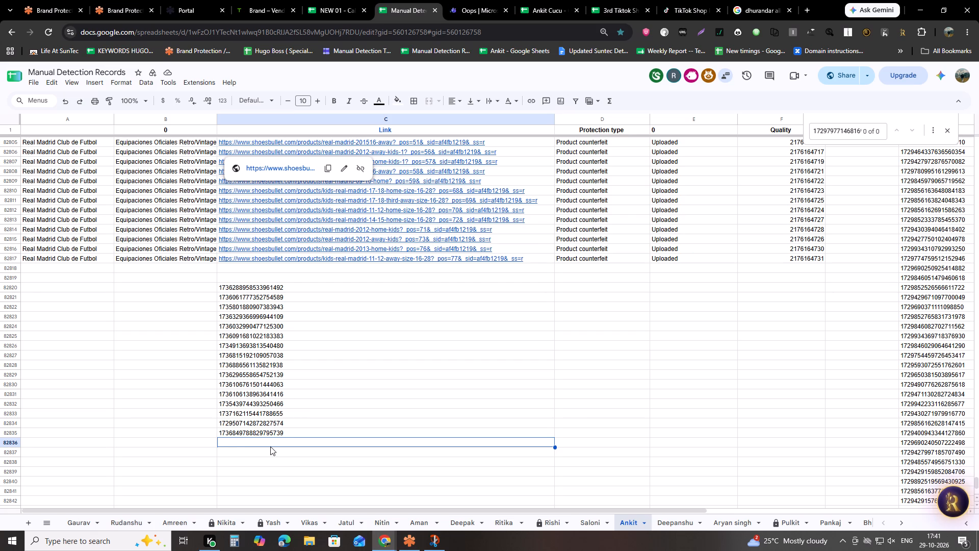
{"action": "left_click", "coordinate": [270, 452]}
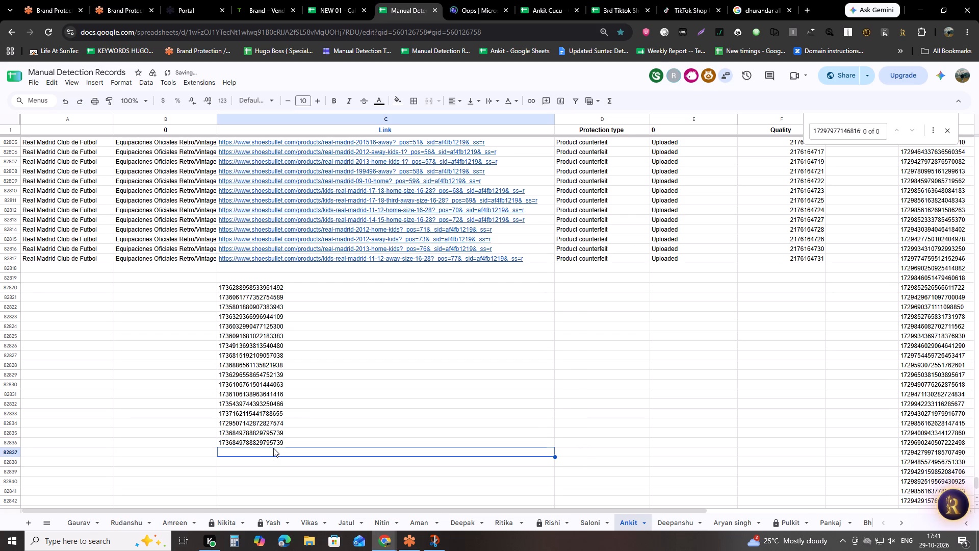
Examine the product images of the ThirtyOne Exotics coco husk bricks listing and the Sayang Pets MY Bucatstate bedding listing.
{"action": "left_click", "coordinate": [693, 0]}
{"action": "left_click", "coordinate": [156, 383]}
{"action": "scroll", "coordinate": [304, 343], "scroll_direction": "down", "scroll_amount": 1}
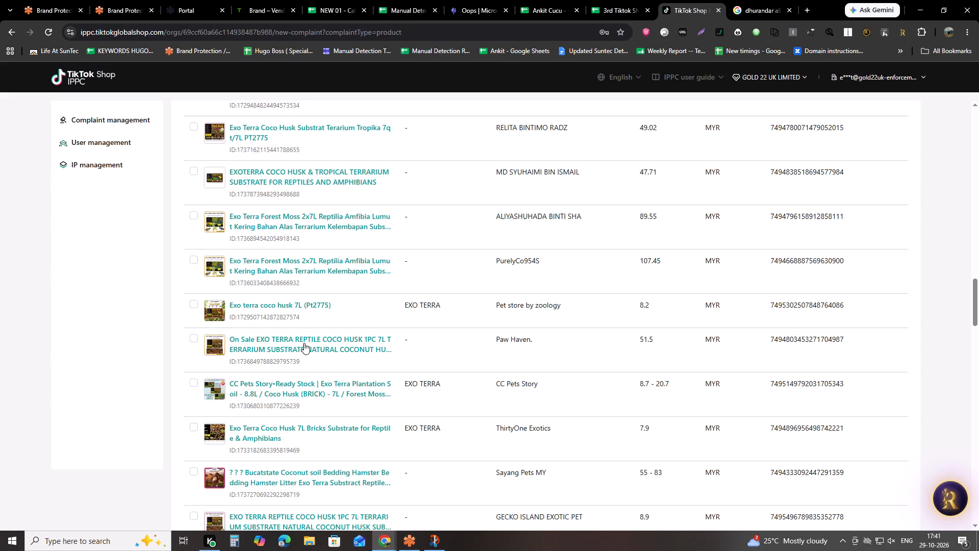
{"action": "scroll", "coordinate": [304, 343], "scroll_direction": "down", "scroll_amount": 1}
{"action": "scroll", "coordinate": [248, 343], "scroll_direction": "down", "scroll_amount": 1}
{"action": "left_click", "coordinate": [219, 394]}
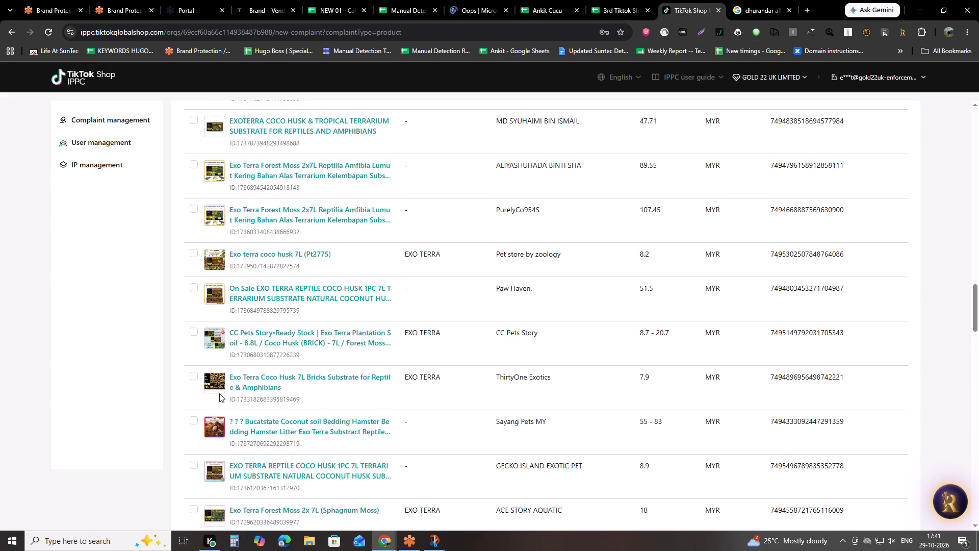
{"action": "left_click", "coordinate": [219, 387]}
{"action": "left_click", "coordinate": [117, 404]}
{"action": "left_click", "coordinate": [211, 429]}
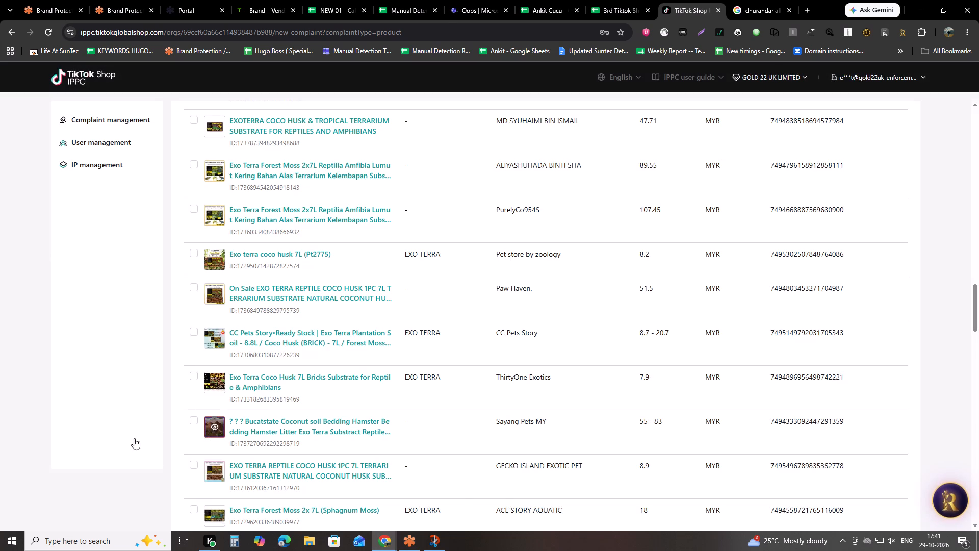
{"action": "left_click", "coordinate": [121, 438]}
{"action": "scroll", "coordinate": [251, 361], "scroll_direction": "down", "scroll_amount": 3}
{"action": "left_click", "coordinate": [217, 318]}
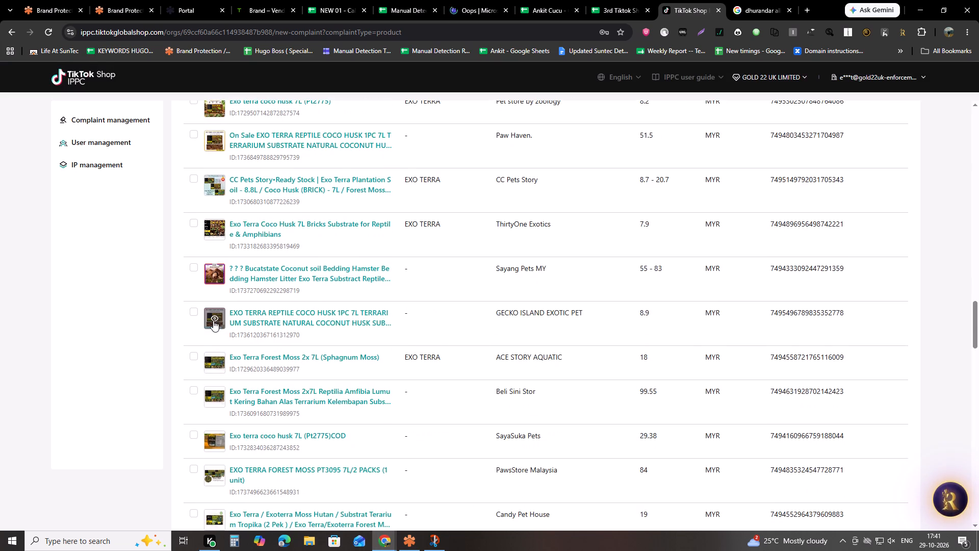
{"action": "left_click", "coordinate": [122, 354]}
{"action": "left_click", "coordinate": [263, 311]}
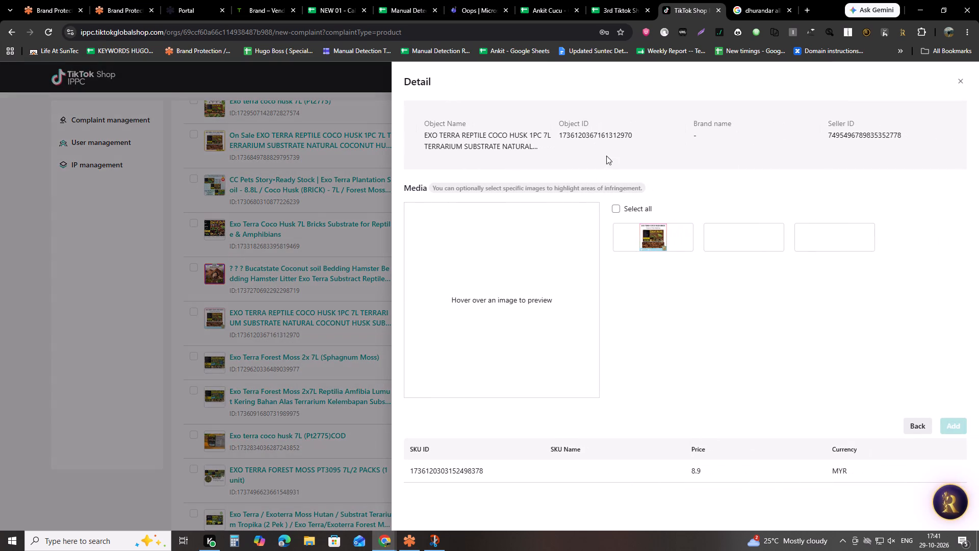
{"action": "left_click", "coordinate": [604, 138], "text": "alt"}
{"action": "left_click", "coordinate": [385, 6]}
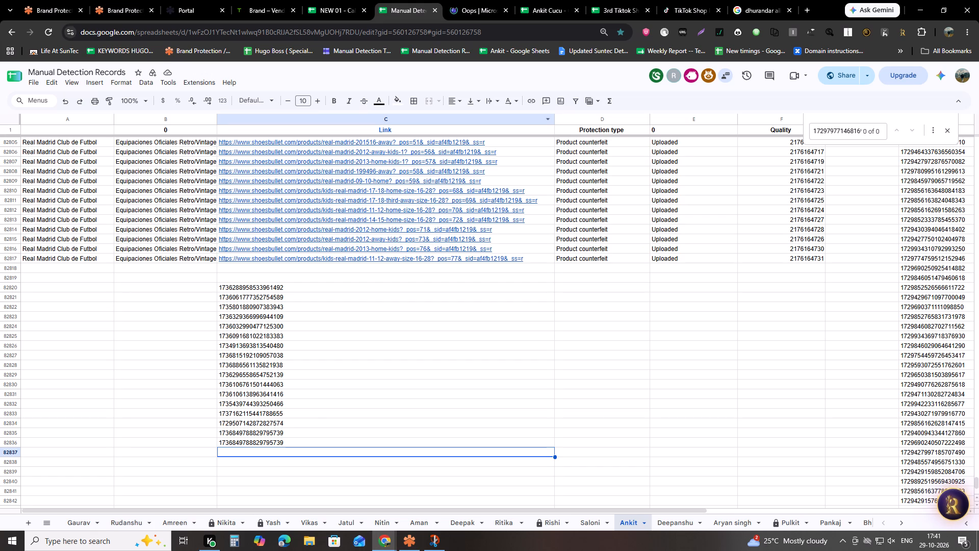
{"action": "key", "text": "ctrl+v"}
Select and copy the collected object IDs in cells C82820 to C82837 of Manual Detection Records.
{"action": "key", "text": "ctrl+space"}
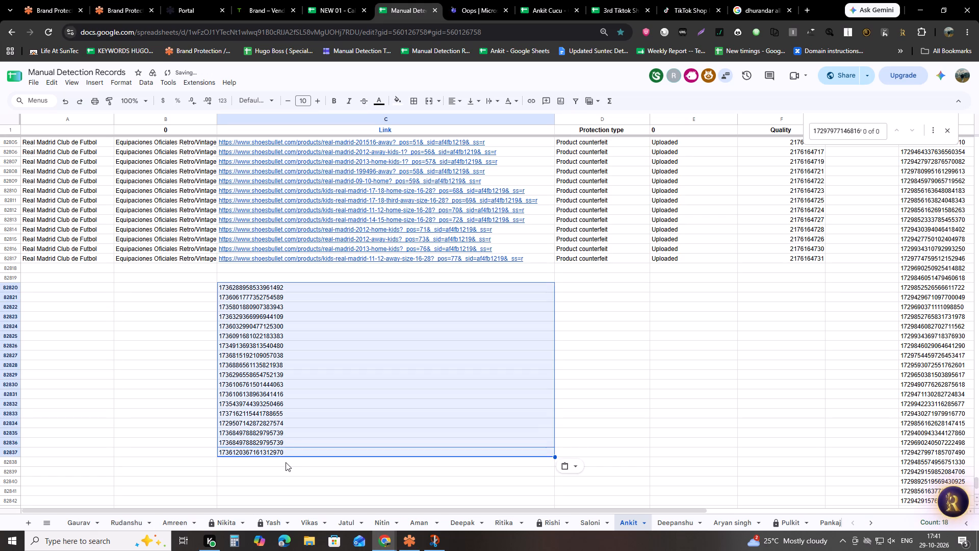
{"action": "key", "text": "ctrl+c"}
{"action": "key", "text": "ctrl+c"}
{"action": "key", "text": "ctrl+c"}
{"action": "key", "text": "ctrl+c"}
{"action": "key", "text": "ctrl+c"}
{"action": "key", "text": "ctrl+c"}
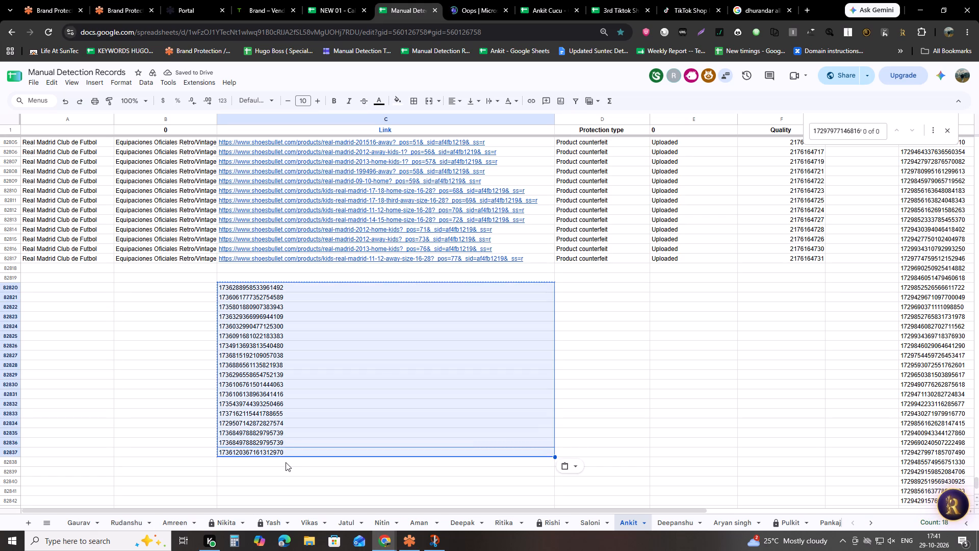
Paste the copied object IDs into the Product ID column of the 3rd Tiktok Shop URL generator's Generator sheet, starting at cell F7336.
{"action": "left_click", "coordinate": [615, 0]}
{"action": "left_click", "coordinate": [347, 441]}
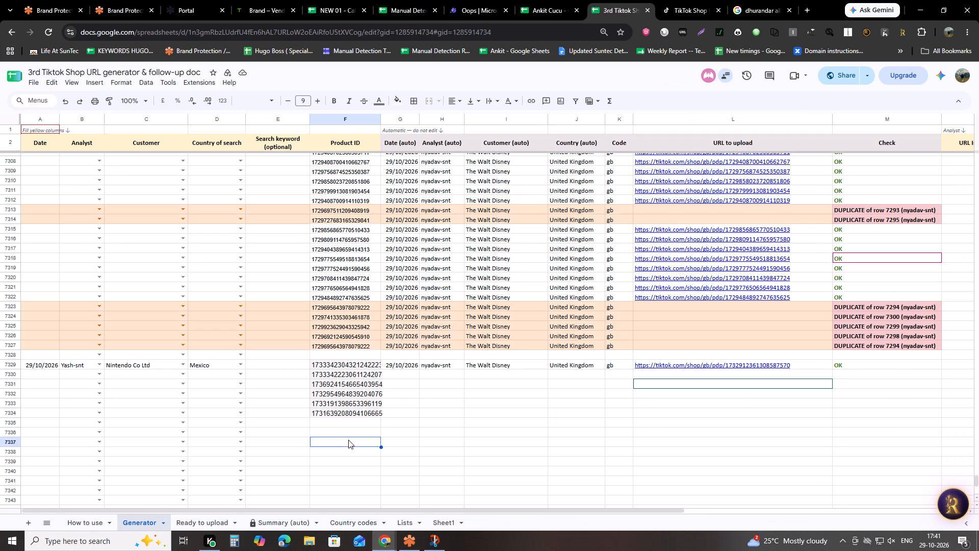
{"action": "scroll", "coordinate": [358, 432], "scroll_direction": "down", "scroll_amount": 4}
{"action": "left_click", "coordinate": [684, 180]}
{"action": "left_click", "coordinate": [676, 202]}
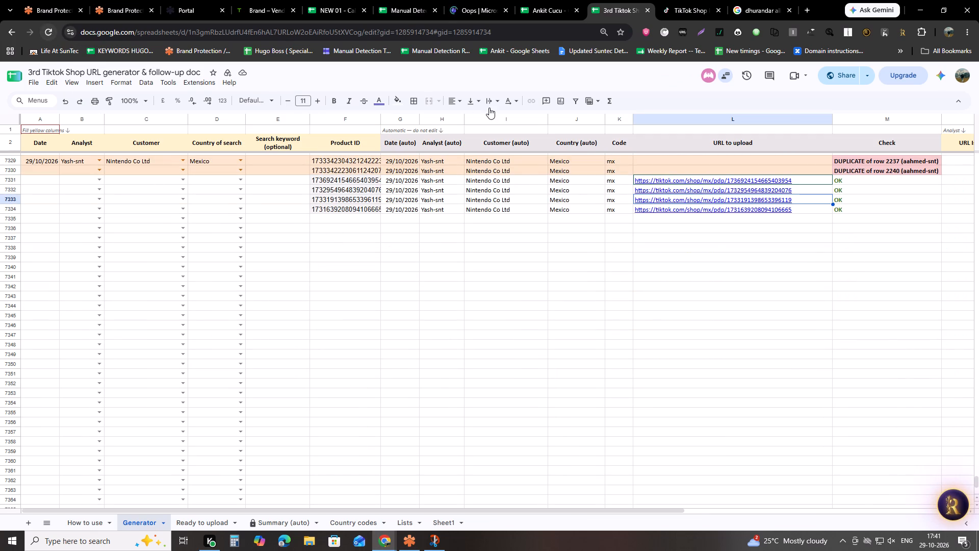
{"action": "left_click", "coordinate": [328, 230]}
{"action": "key", "text": "ctrl+v"}
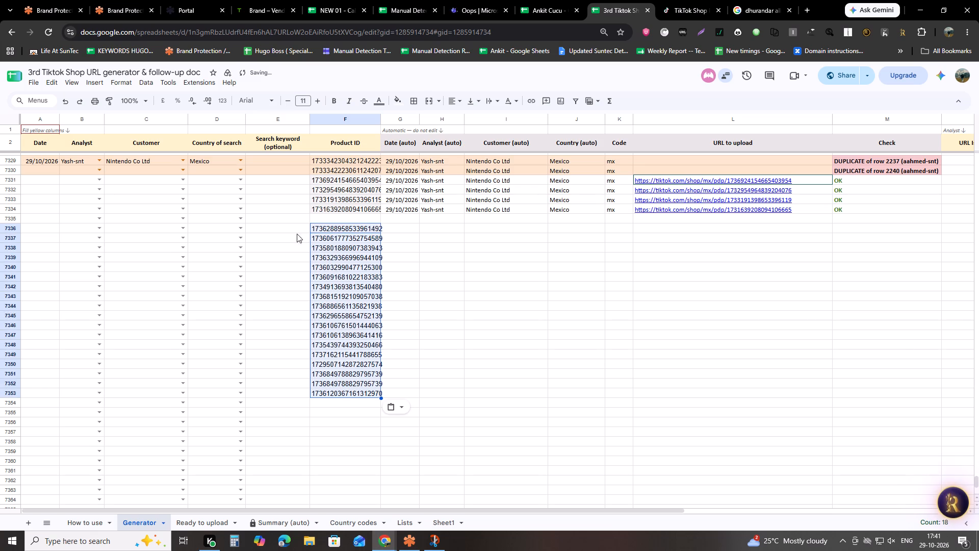
Set the country of search in row 7336 to Malaysia.
{"action": "left_click", "coordinate": [288, 229]}
{"action": "key", "text": "Left"}
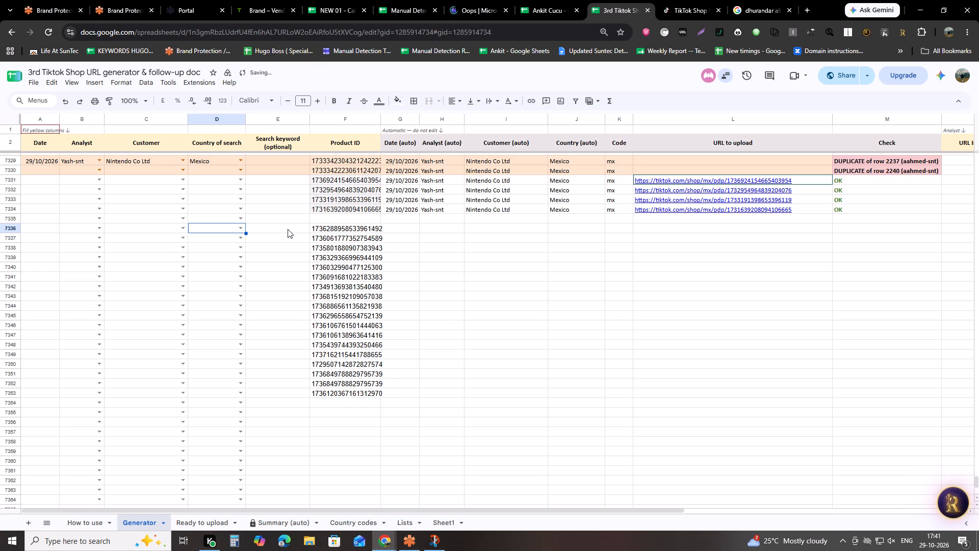
{"action": "type", "text": "ma"}
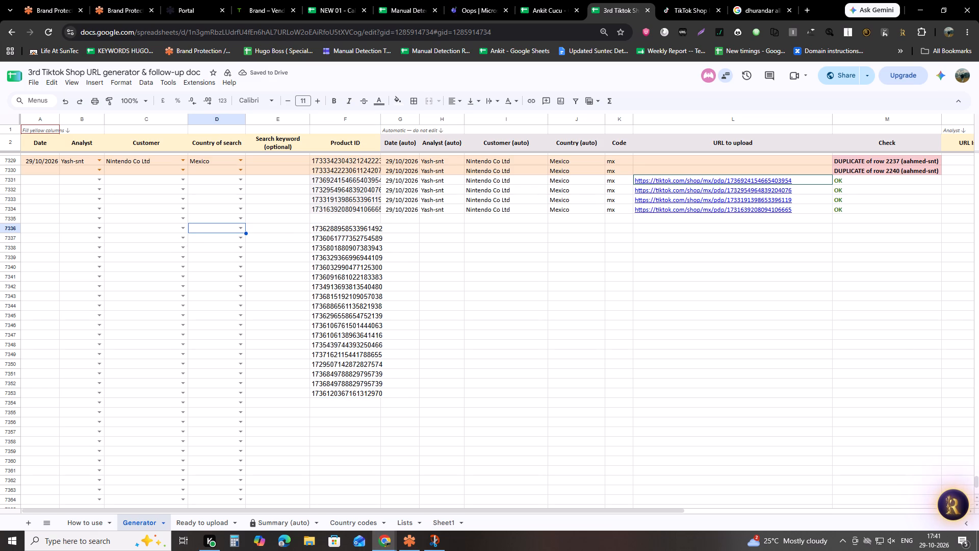
{"action": "key", "text": "Return"}
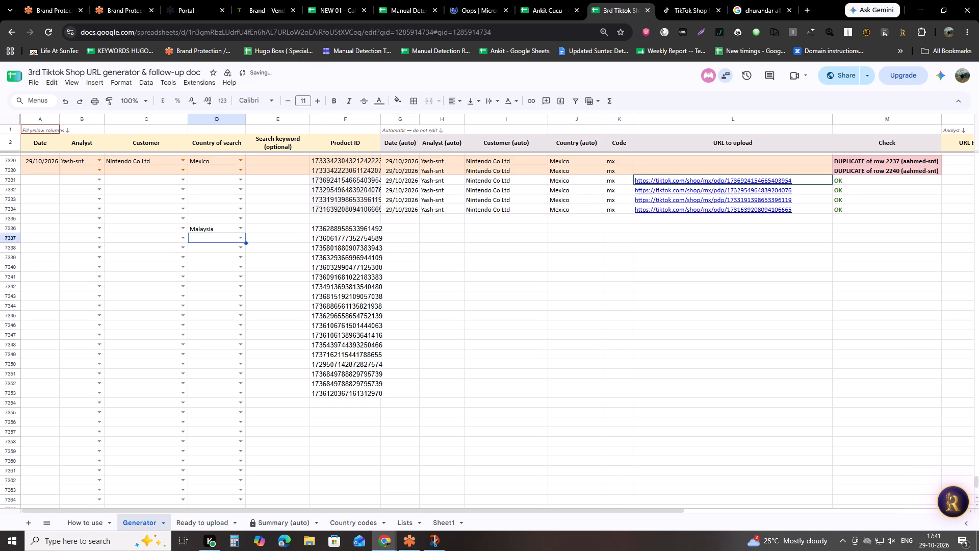
Copy the customer name Rolf C Hagen Inc from the Exo Terra row of the Suntec calendar into the Customer cell of Generator row 7336.
{"action": "key", "text": "Up"}
{"action": "key", "text": "Left"}
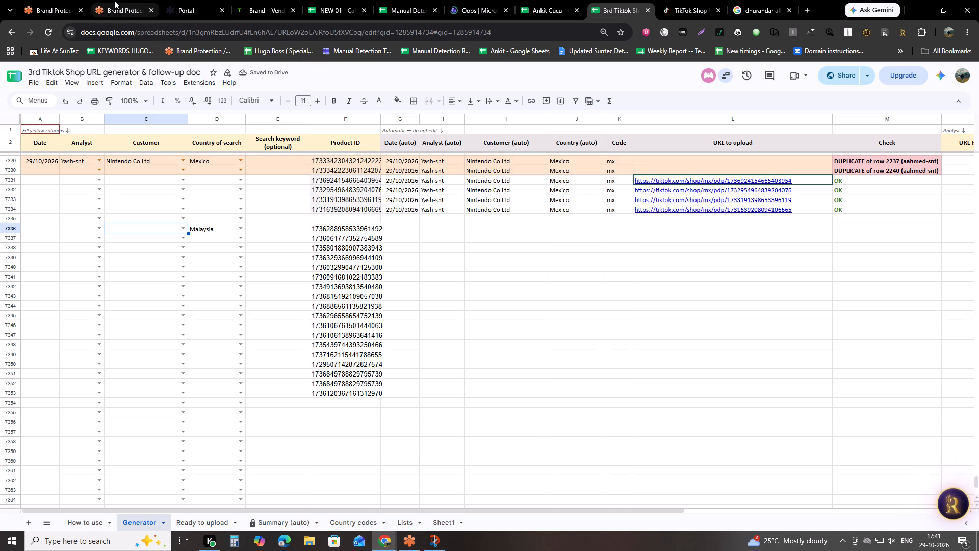
{"action": "left_click", "coordinate": [46, 0]}
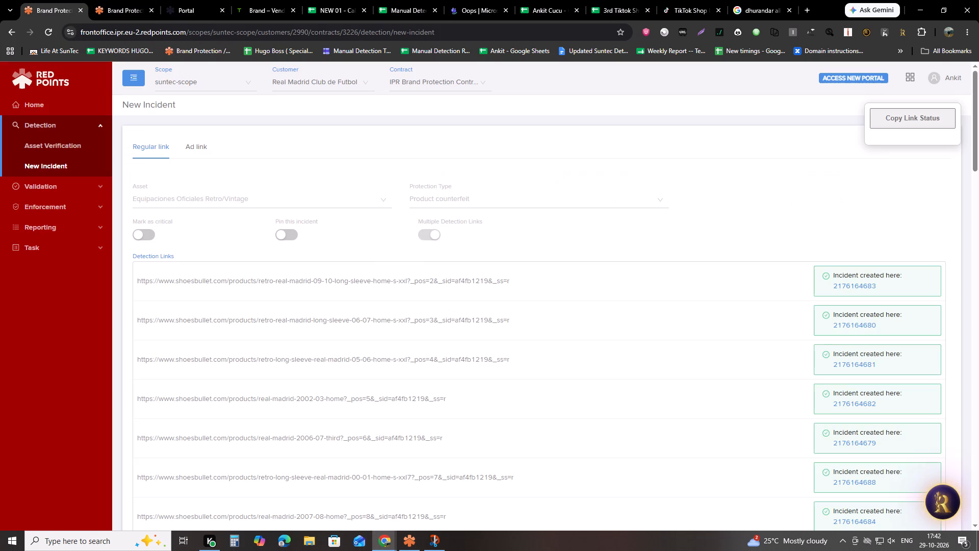
{"action": "left_click", "coordinate": [318, 85], "text": "alt"}
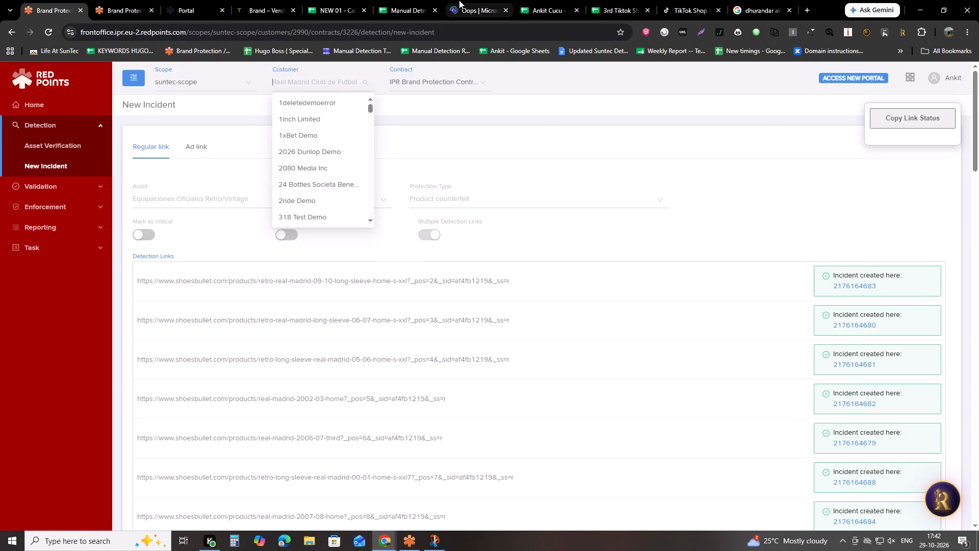
{"action": "left_click", "coordinate": [416, 0]}
{"action": "left_click", "coordinate": [332, 0]}
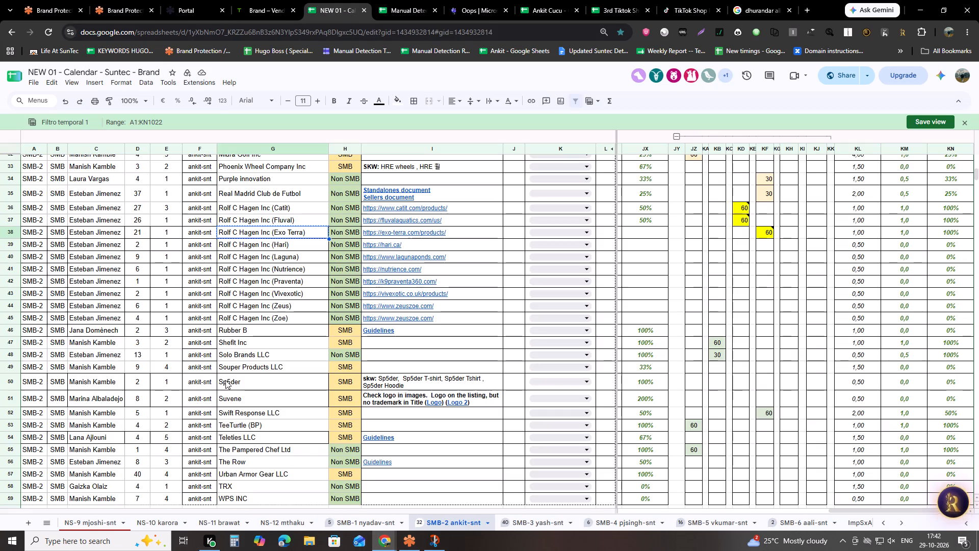
{"action": "double_click", "coordinate": [257, 235]}
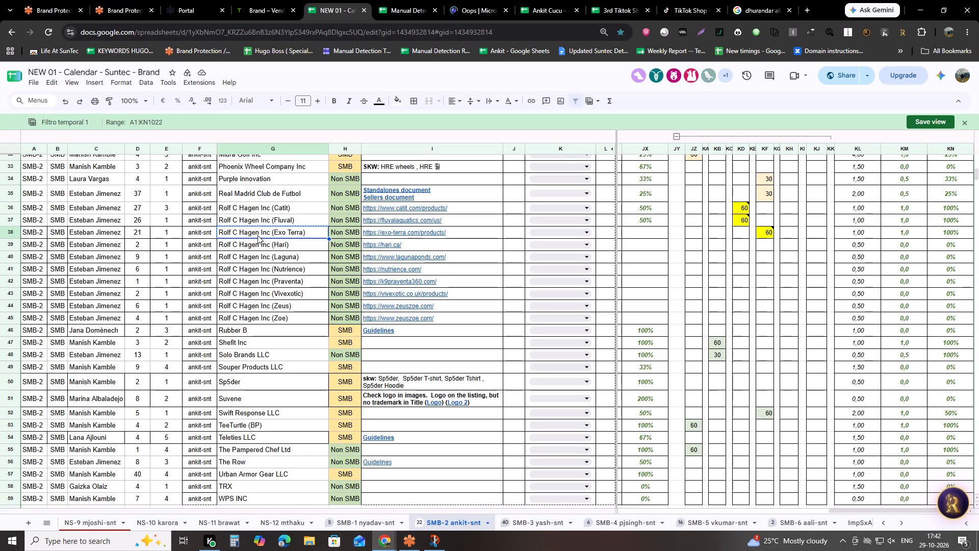
{"action": "left_click_drag", "start_coordinate": [269, 232], "coordinate": [222, 231]}
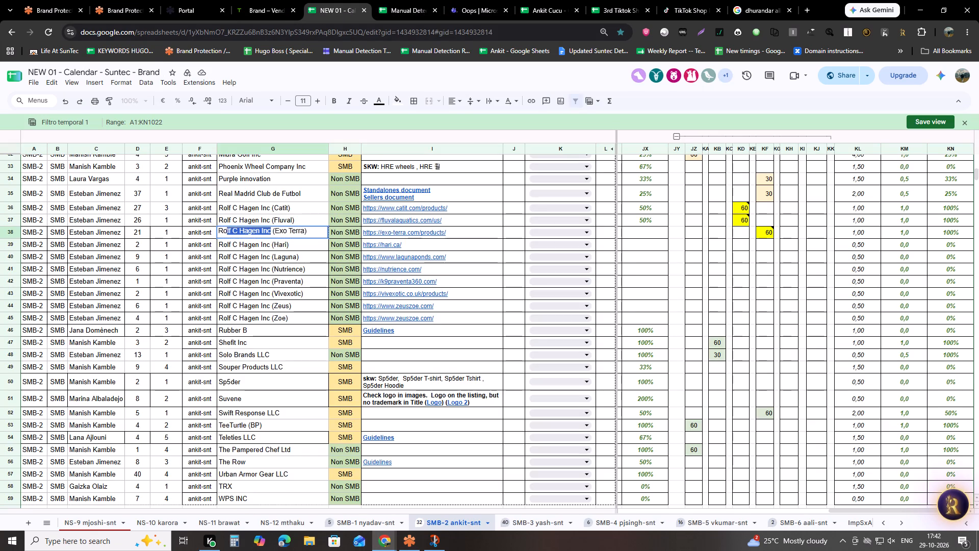
{"action": "left_click_drag", "start_coordinate": [222, 231], "coordinate": [219, 231]}
{"action": "key", "text": "ctrl+c"}
{"action": "key", "text": "ctrl+c"}
{"action": "left_click", "coordinate": [242, 184], "text": "ctrl"}
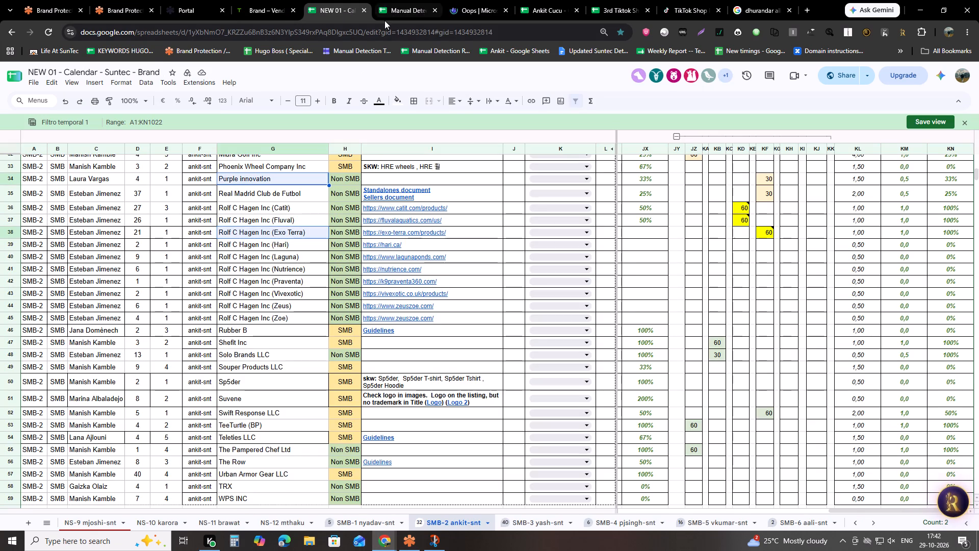
{"action": "left_click", "coordinate": [607, 0]}
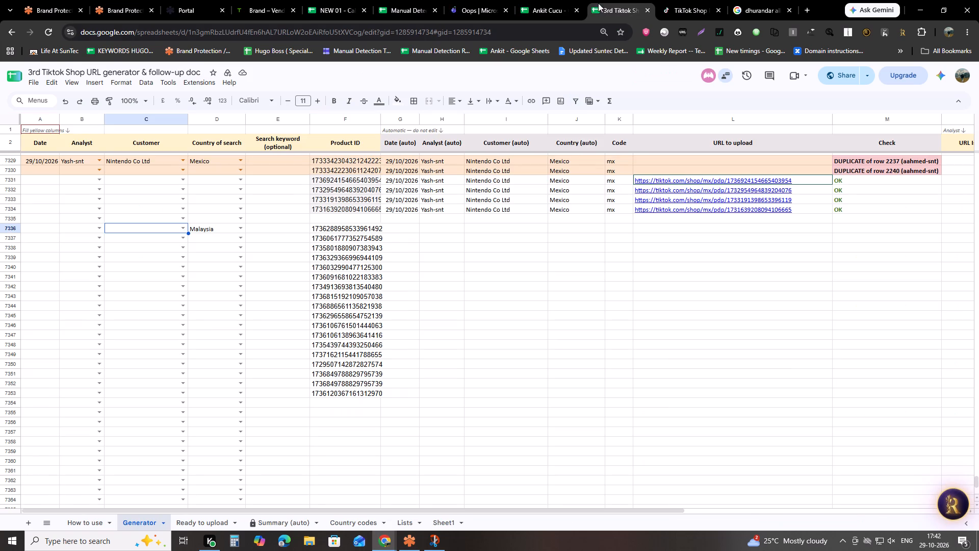
{"action": "key", "text": "ctrl+v"}
{"action": "left_click", "coordinate": [91, 227]}
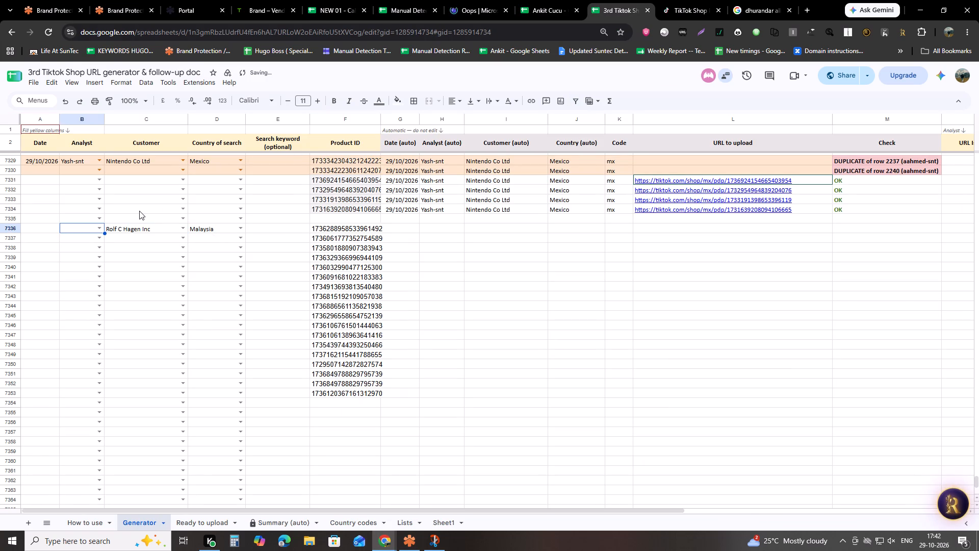
{"action": "type", "text": "ank"}
{"action": "key", "text": "Return"}
{"action": "key", "text": "Up"}
Enter the date 29/10/2026 in row 7336.
{"action": "key", "text": "Left"}
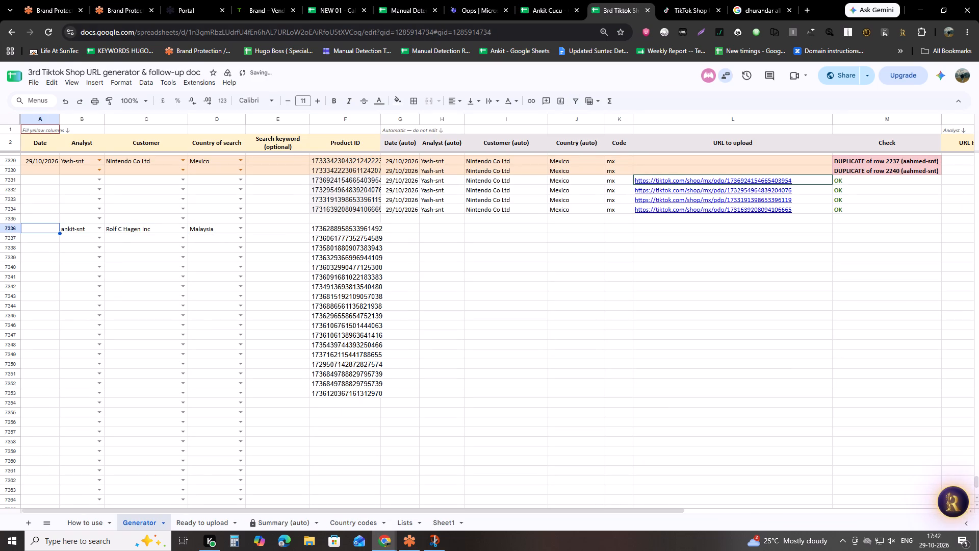
{"action": "type", "text": "29/"}
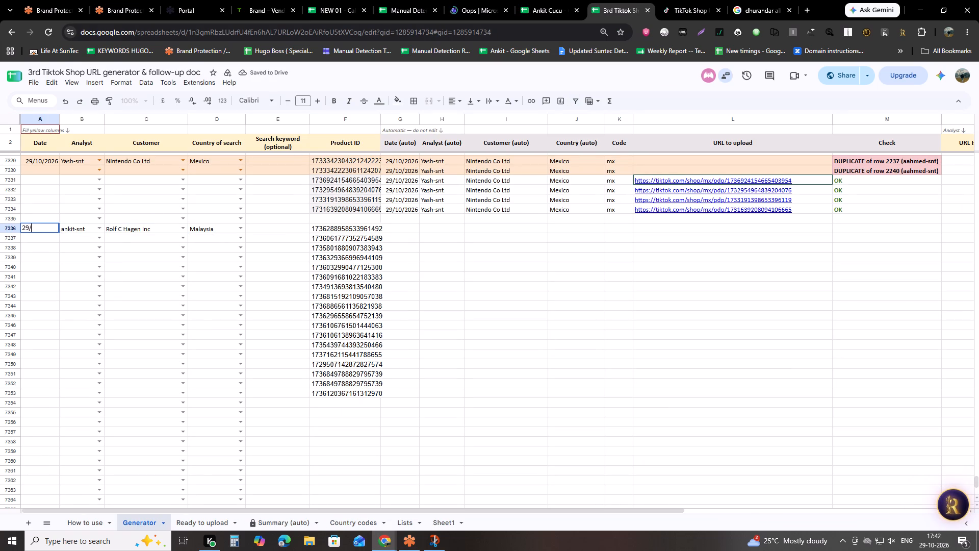
{"action": "type", "text": "10"}
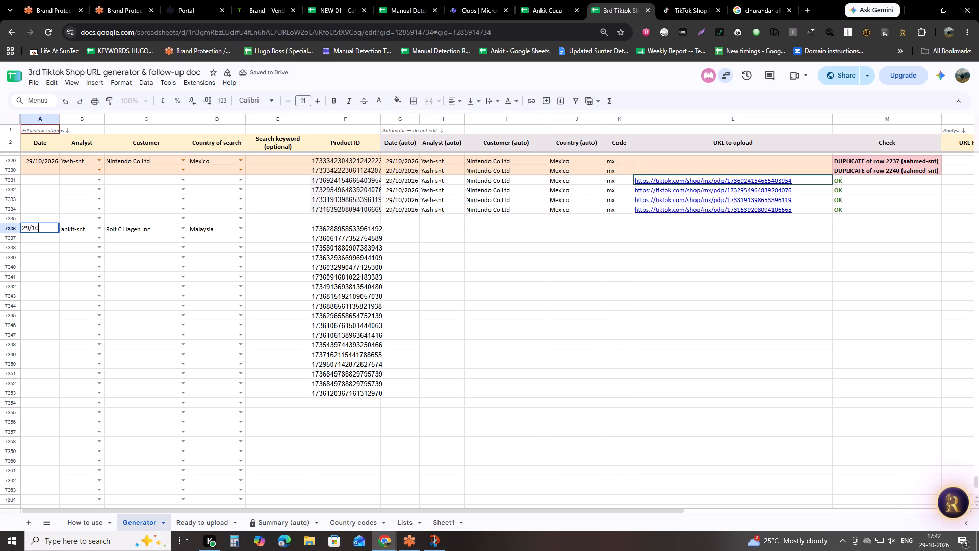
{"action": "type", "text": "20"}
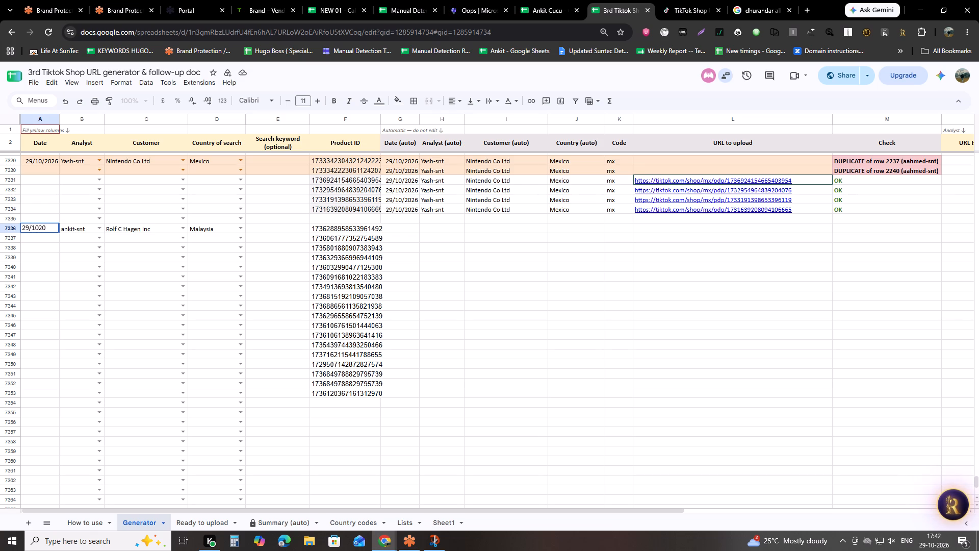
{"action": "key", "text": "BackSpace"}
{"action": "key", "text": "BackSpace"}
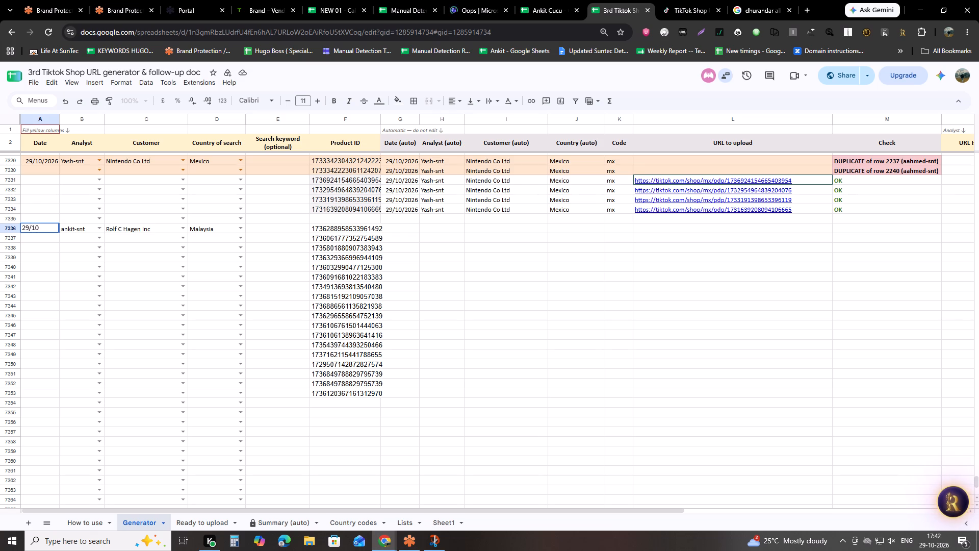
{"action": "type", "text": "/2026"}
{"action": "key", "text": "Return"}
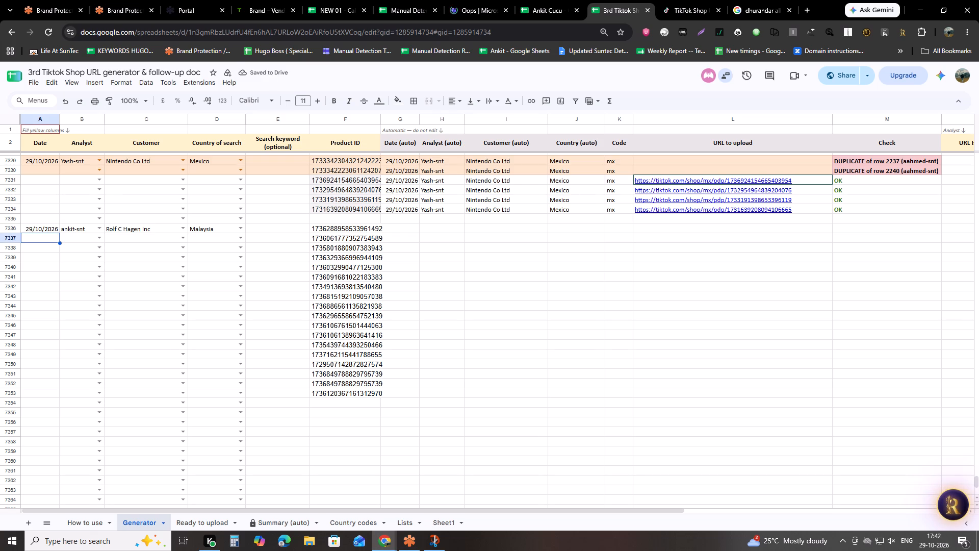
Fill the date, analyst, customer and country of row 7336 down through row 7353.
{"action": "left_click_drag", "start_coordinate": [43, 231], "coordinate": [48, 231]}
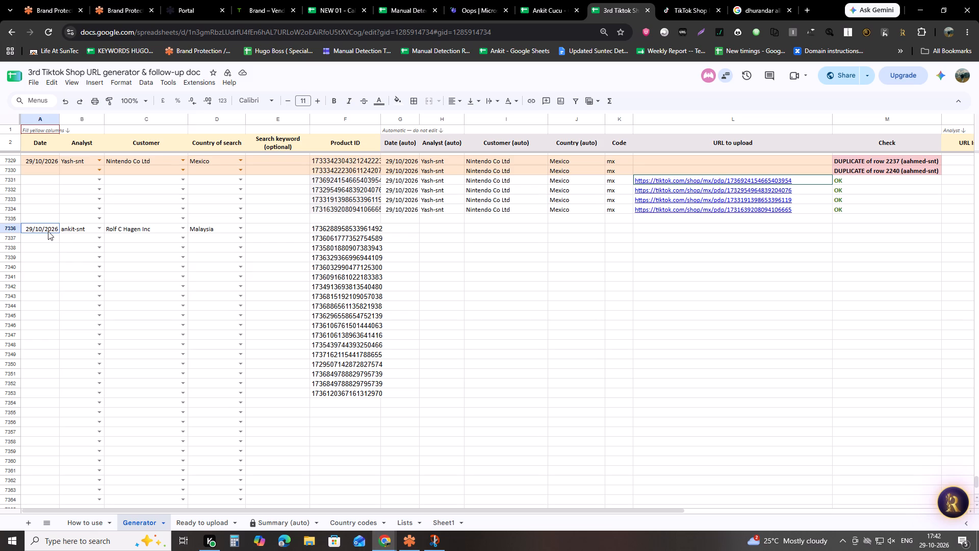
{"action": "left_click_drag", "start_coordinate": [48, 231], "coordinate": [244, 394]}
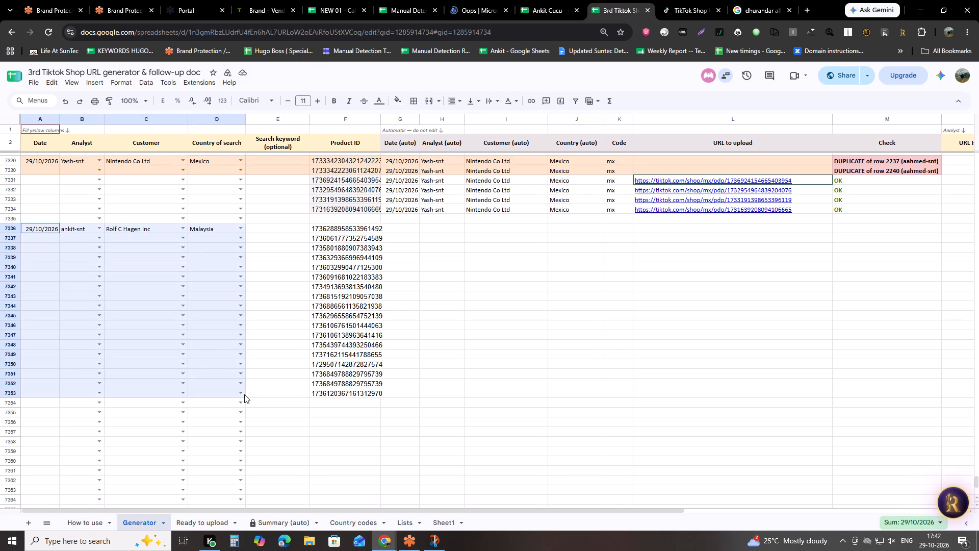
{"action": "left_click_drag", "start_coordinate": [244, 394], "coordinate": [244, 395]}
{"action": "key", "text": "ctrl+d"}
{"action": "left_click", "coordinate": [338, 354]}
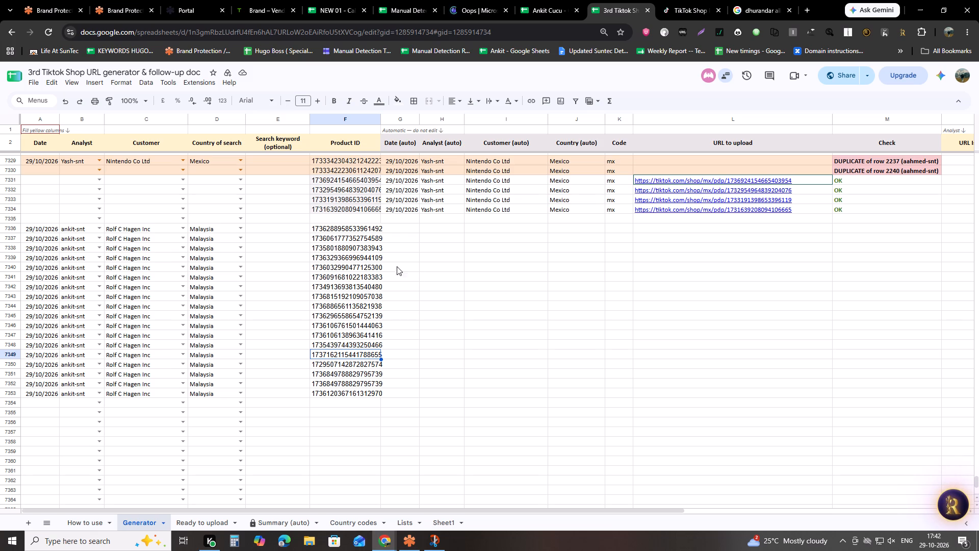
Reduce the font size of the pasted product IDs in F7336 to F7353 to 9.
{"action": "left_click", "coordinate": [375, 260]}
{"action": "key", "text": "ctrl+space"}
{"action": "left_click", "coordinate": [290, 102]}
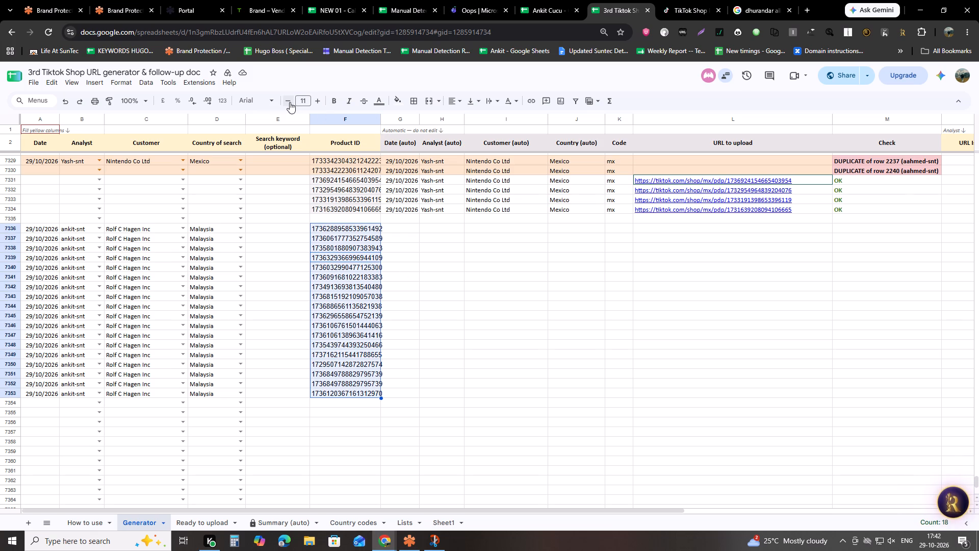
{"action": "left_click", "coordinate": [290, 102]}
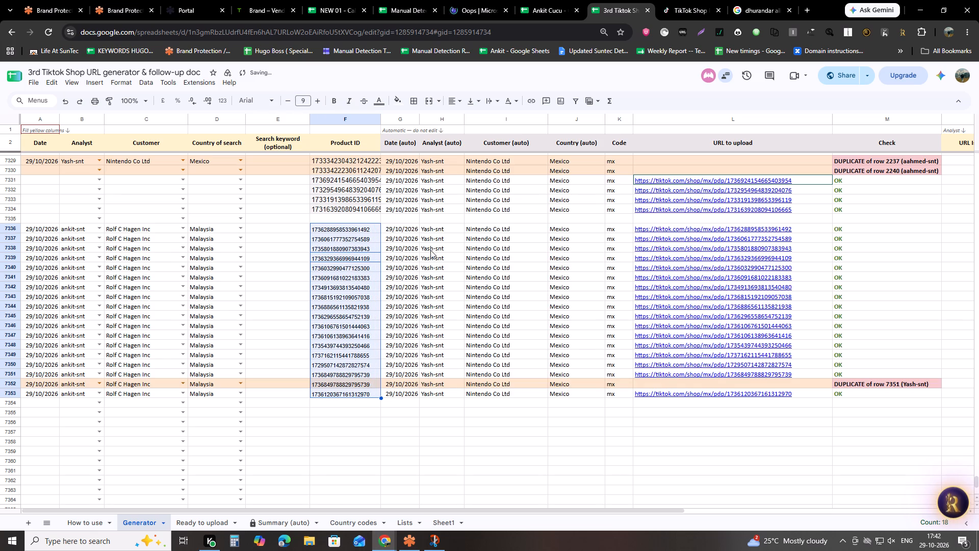
Compare the automatic date, analyst, customer and URL columns of rows 7336 to 7353 with the entered details.
{"action": "left_click", "coordinate": [703, 334]}
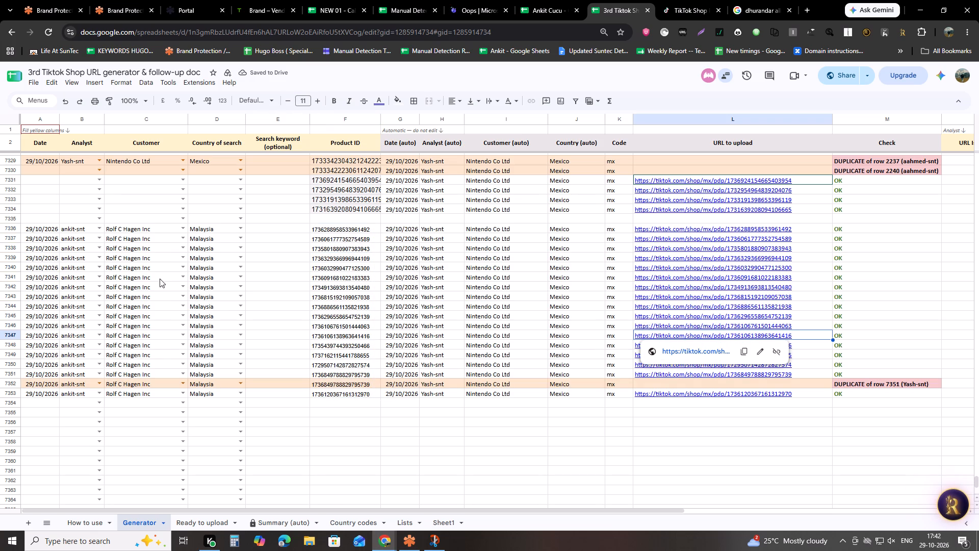
{"action": "left_click", "coordinate": [411, 377]}
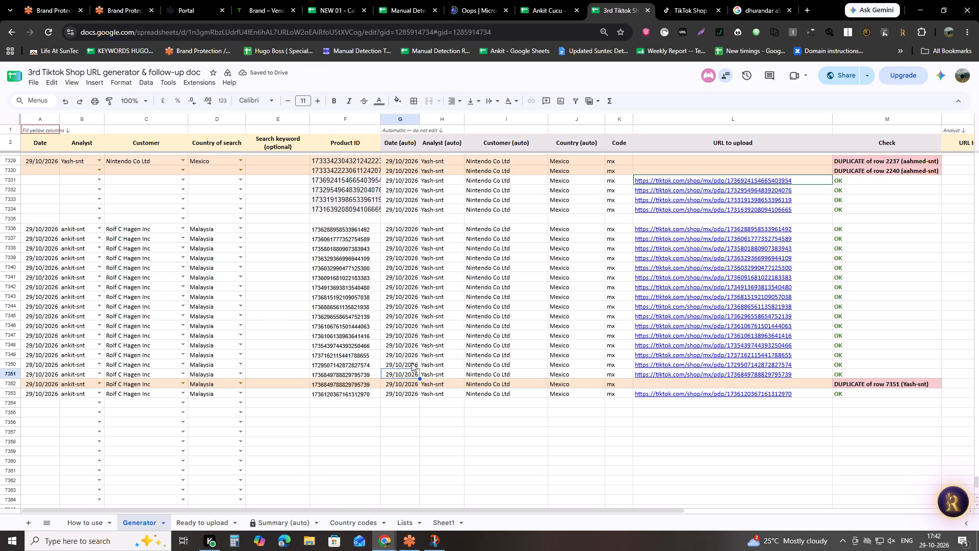
{"action": "left_click", "coordinate": [390, 276]}
{"action": "left_click", "coordinate": [355, 237]}
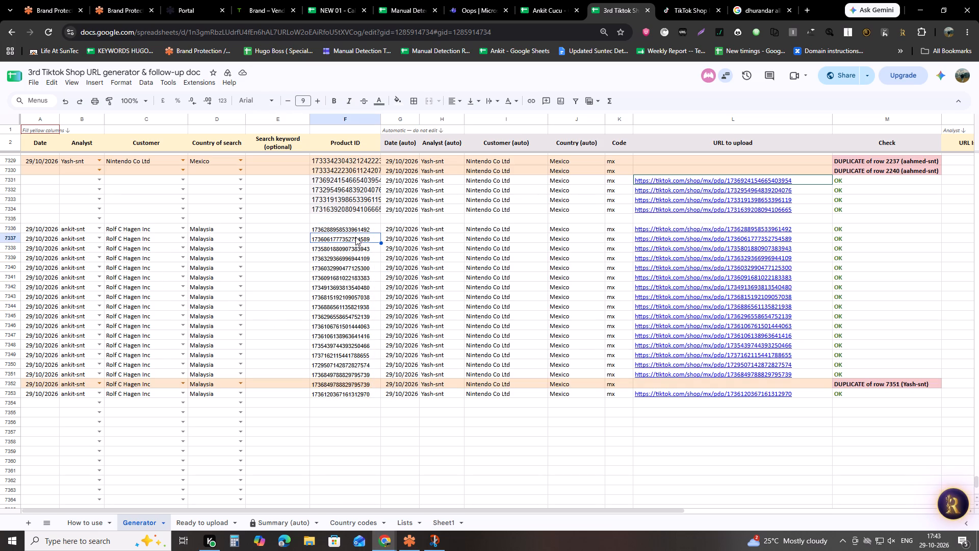
{"action": "double_click", "coordinate": [433, 247]}
{"action": "left_click", "coordinate": [430, 314]}
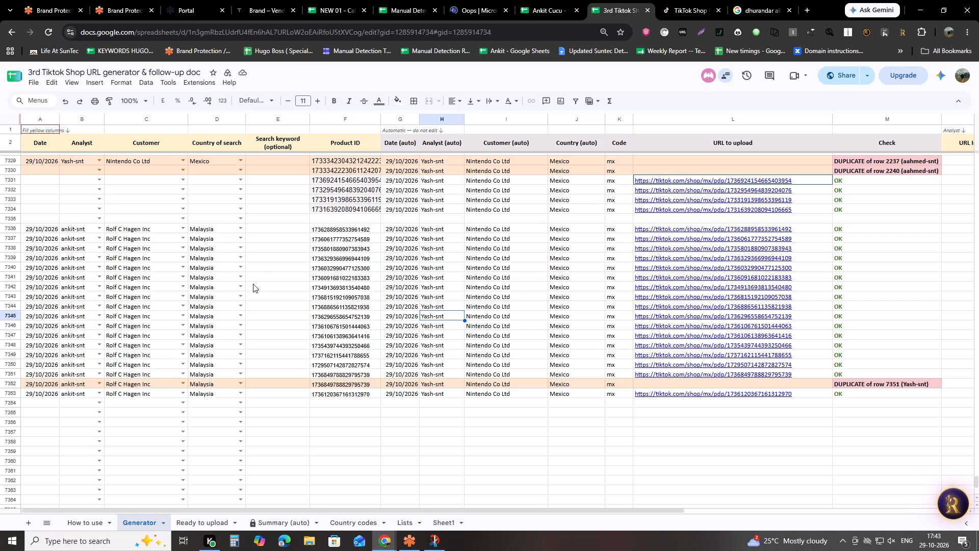
{"action": "left_click", "coordinate": [419, 431]}
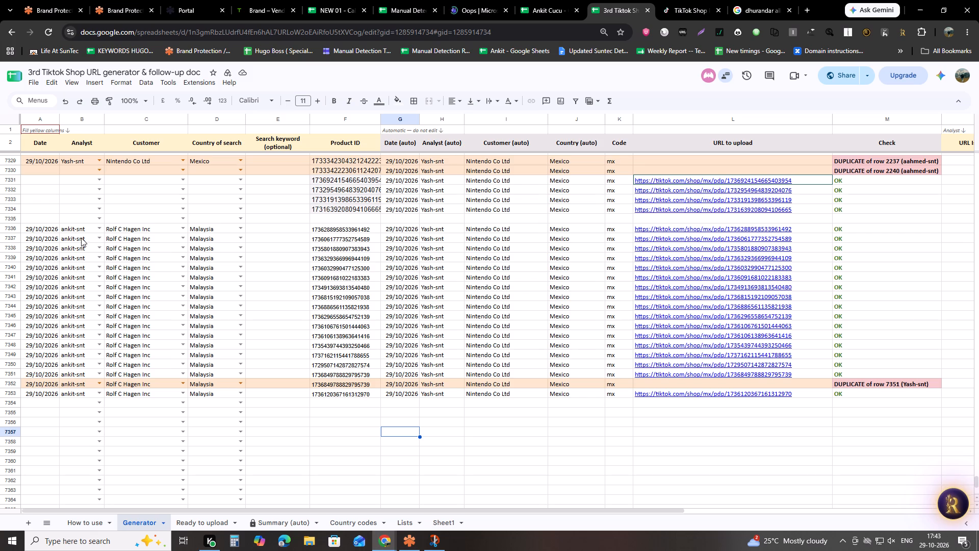
{"action": "left_click_drag", "start_coordinate": [72, 230], "coordinate": [95, 294]}
{"action": "key", "text": "ctrl+d"}
{"action": "key", "text": "ctrl+d"}
{"action": "left_click", "coordinate": [554, 442]}
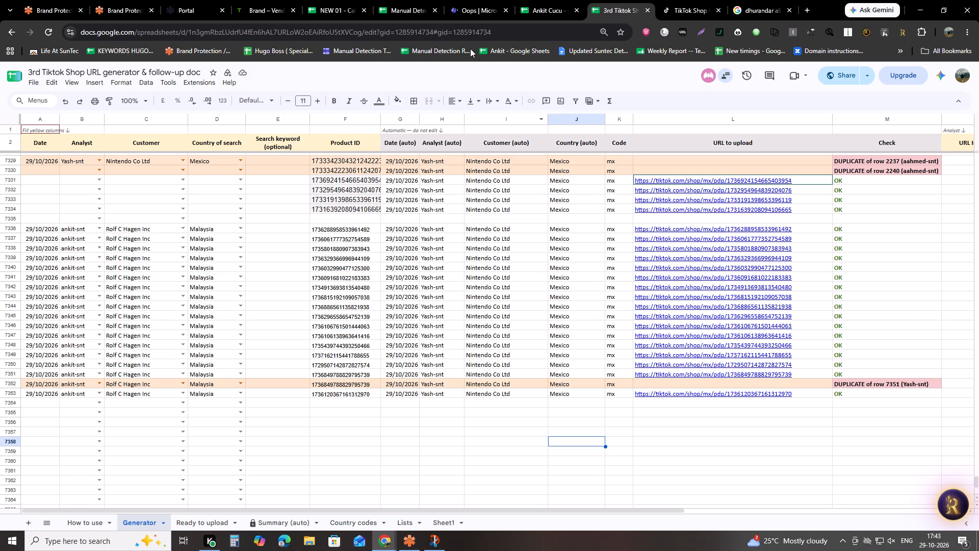
Copy the URLs of all open Shoes Bullet tabs in the other browser window.
{"action": "left_click", "coordinate": [414, 0]}
{"action": "left_click", "coordinate": [67, 0]}
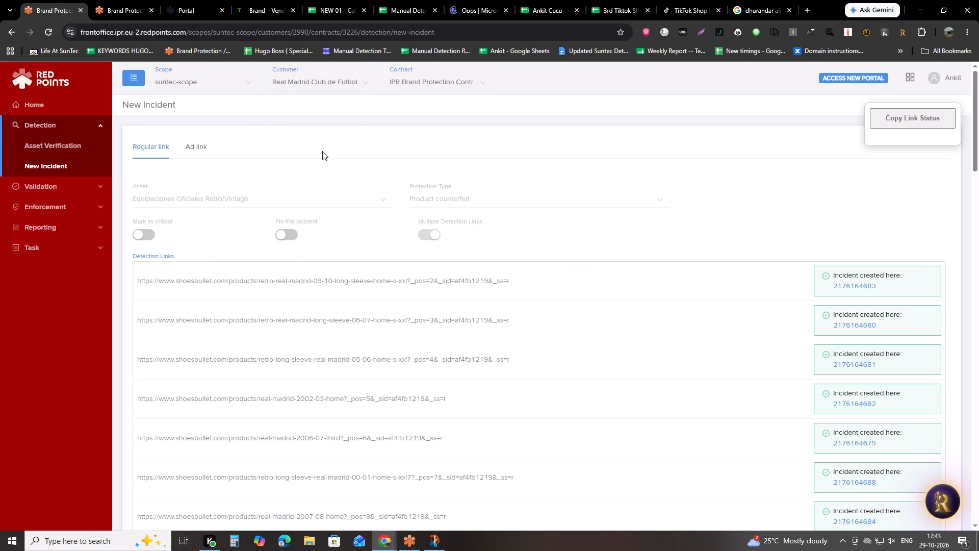
{"action": "key", "text": "alt+Tab"}
{"action": "key", "text": "alt+Tab"}
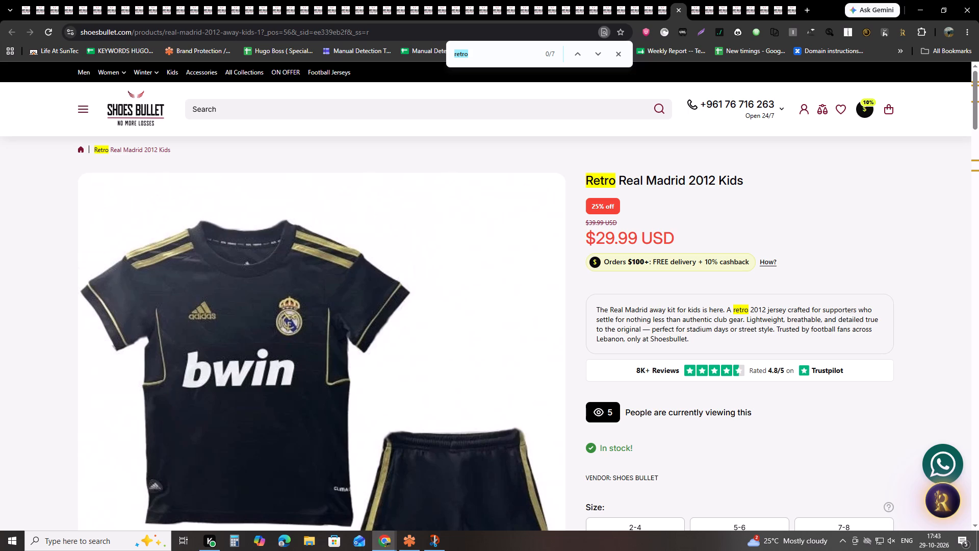
{"action": "key", "text": "ctrl+Tab"}
{"action": "left_click", "coordinate": [769, 28]}
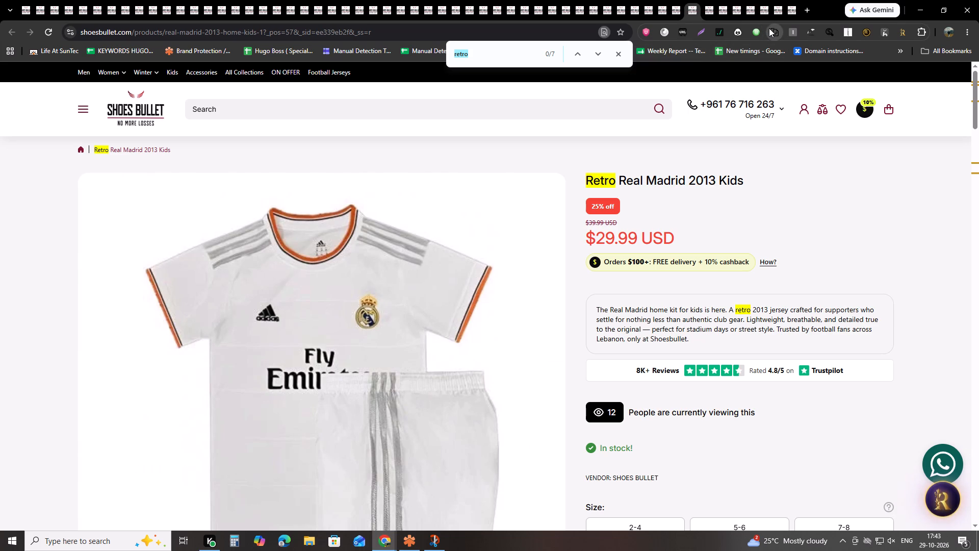
{"action": "double_click", "coordinate": [723, 68]}
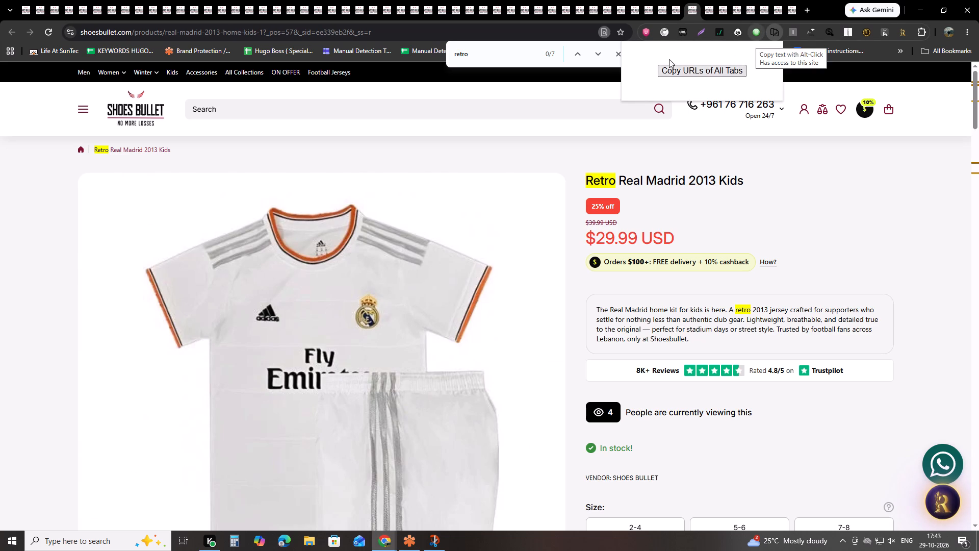
Close all Shoes Bullet product tabs, keeping the Real Madrid retro search results tab.
{"action": "left_click", "coordinate": [40, 0]}
{"action": "left_click", "coordinate": [25, 0]}
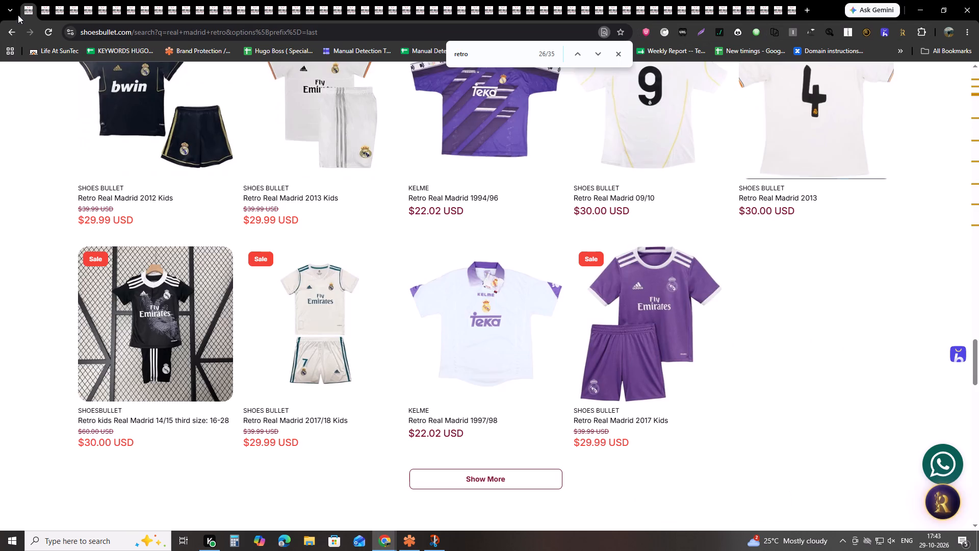
{"action": "right_click", "coordinate": [23, 13]}
{"action": "left_click", "coordinate": [52, 254]}
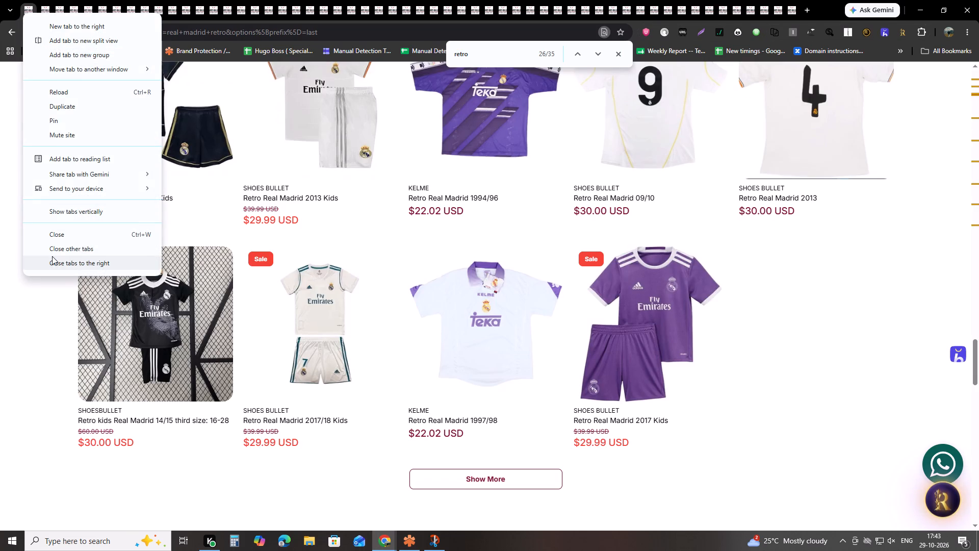
Paste the copied URLs into the Link column of Manual Detection Records from C82839 and clear the search-page URL in that cell.
{"action": "key", "text": "alt+Tab"}
{"action": "left_click", "coordinate": [385, 0]}
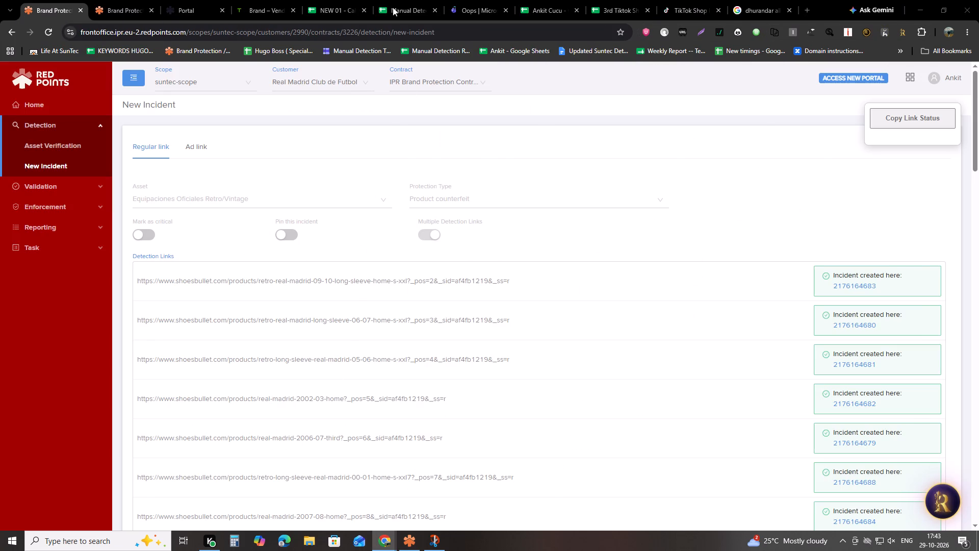
{"action": "left_click", "coordinate": [391, 0]}
{"action": "scroll", "coordinate": [293, 349], "scroll_direction": "down", "scroll_amount": 4}
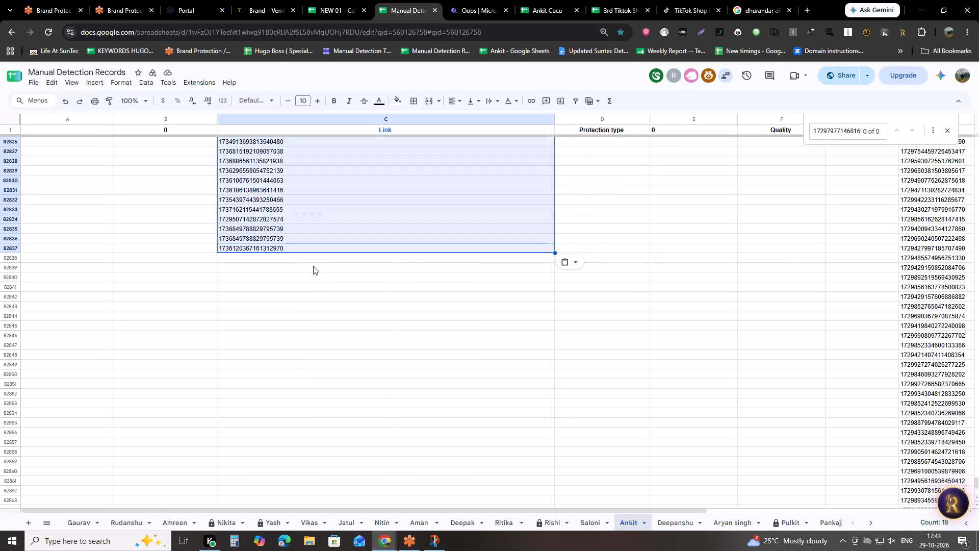
{"action": "left_click", "coordinate": [313, 266]}
{"action": "key", "text": "ctrl+v"}
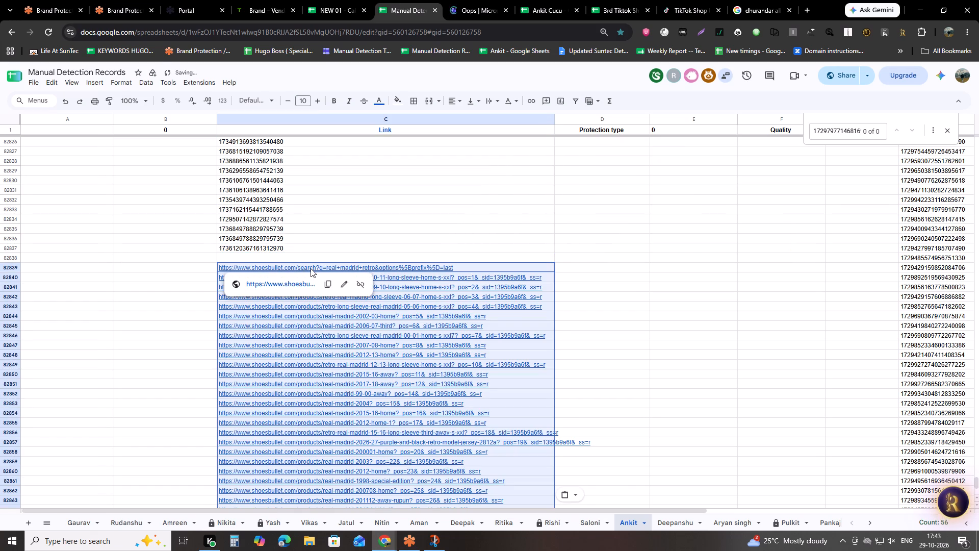
{"action": "left_click", "coordinate": [311, 268]}
{"action": "key", "text": "Delete"}
Copy the Shoes Bullet product links from C82840 down and save them as new Real Madrid Club de Futbol incidents in the Red Points form.
{"action": "left_click", "coordinate": [386, 331]}
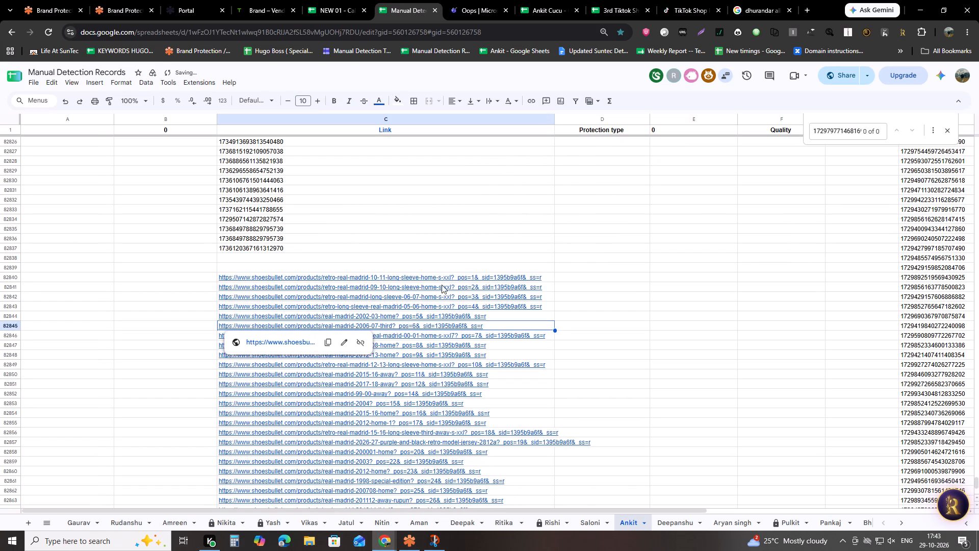
{"action": "left_click", "coordinate": [470, 276]}
{"action": "key", "text": "ctrl+space"}
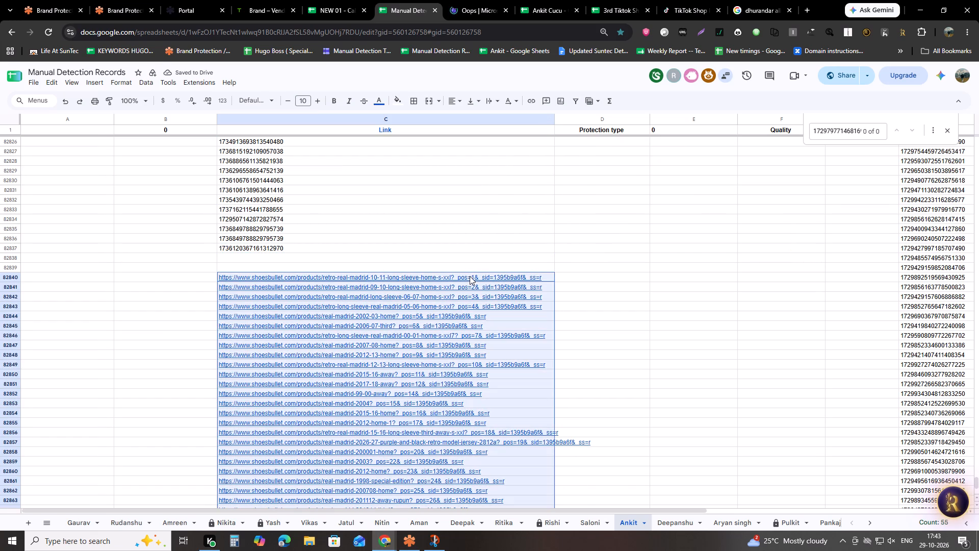
{"action": "key", "text": "ctrl+c"}
{"action": "key", "text": "ctrl+c"}
{"action": "key", "text": "ctrl+c"}
{"action": "key", "text": "ctrl+c"}
{"action": "left_click", "coordinate": [33, 0]}
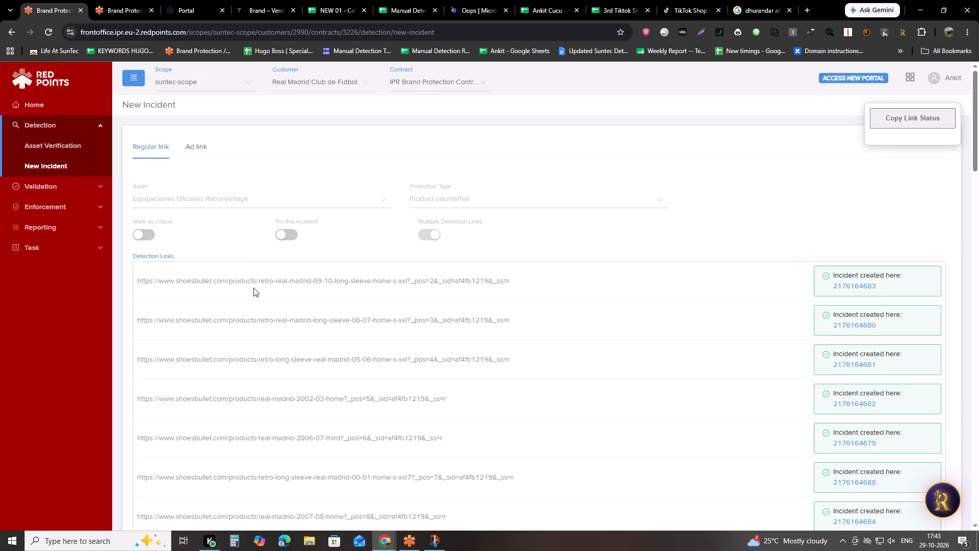
{"action": "middle_click", "coordinate": [263, 272]}
{"action": "middle_click", "coordinate": [235, 390]}
{"action": "left_click", "coordinate": [218, 444]}
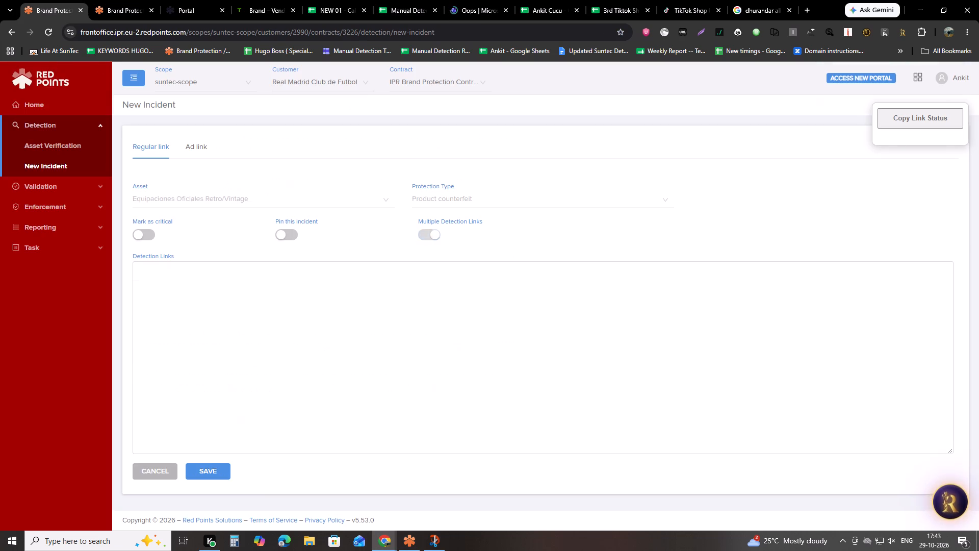
{"action": "left_click", "coordinate": [204, 358]}
{"action": "key", "text": "ctrl+v"}
{"action": "left_click", "coordinate": [218, 470]}
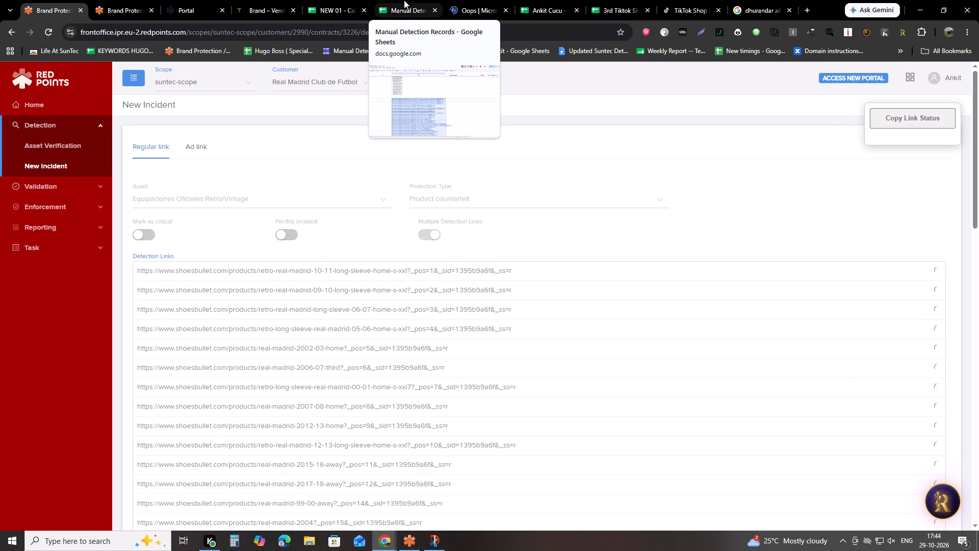
In the Generator sheet, re-enter the customer in C7338 as Rolf C Hagen INC.
{"action": "left_click", "coordinate": [404, 0]}
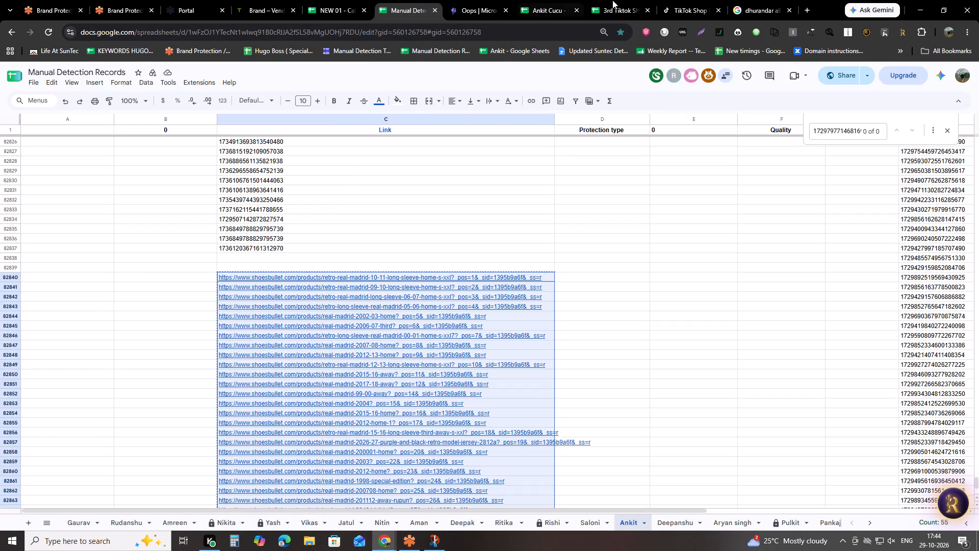
{"action": "left_click", "coordinate": [620, 0]}
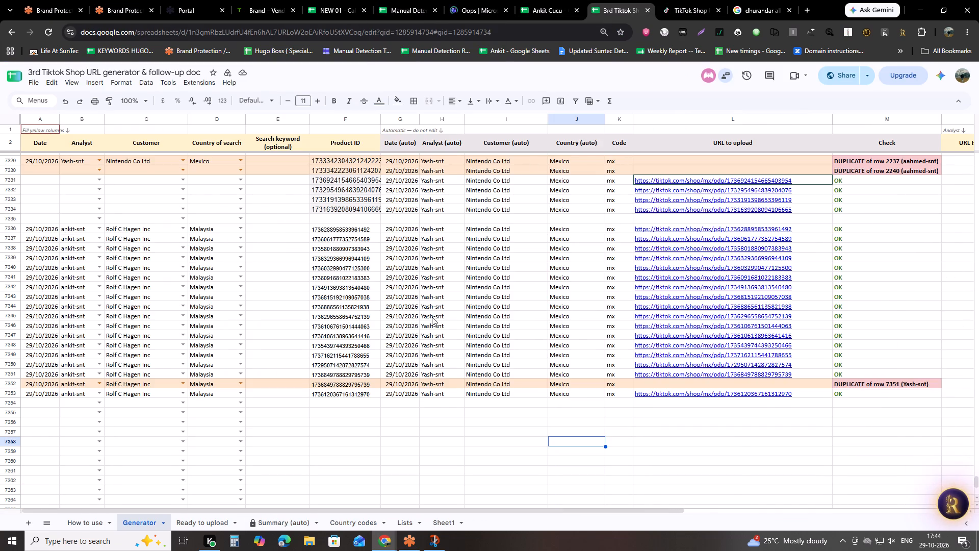
{"action": "scroll", "coordinate": [432, 317], "scroll_direction": "up", "scroll_amount": 2}
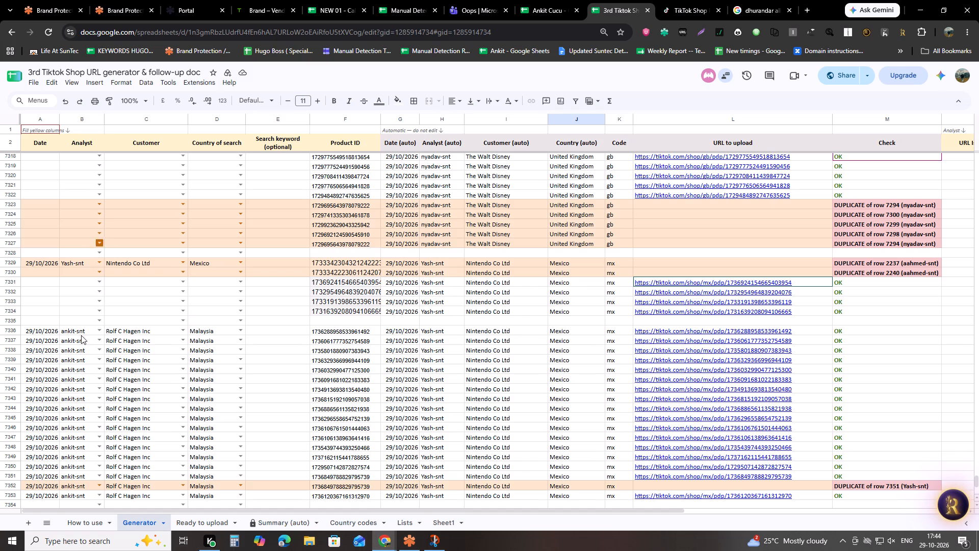
{"action": "left_click", "coordinate": [152, 349]}
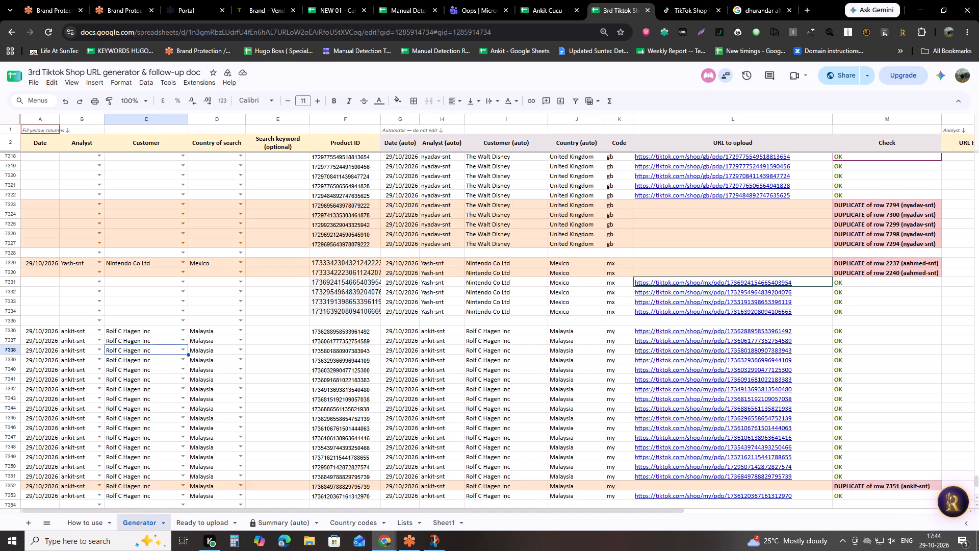
{"action": "key", "text": "Return"}
{"action": "key", "text": "Return"}
{"action": "scroll", "coordinate": [203, 331], "scroll_direction": "down", "scroll_amount": 2}
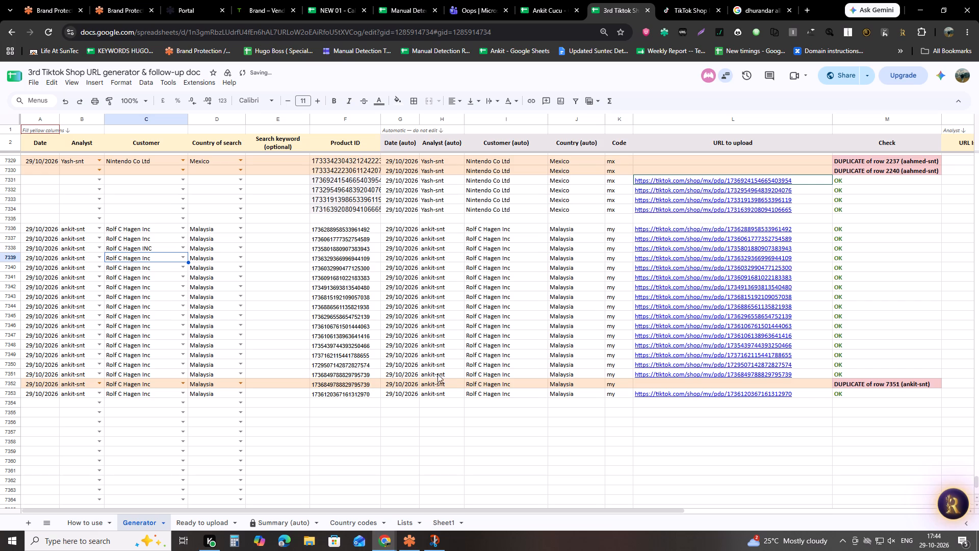
Copy the generated Malaysia upload URLs of rows 7336 to 7353 and paste them as values over the product IDs in C82820 to C82837 of Manual Detection Records.
{"action": "left_click", "coordinate": [574, 382]}
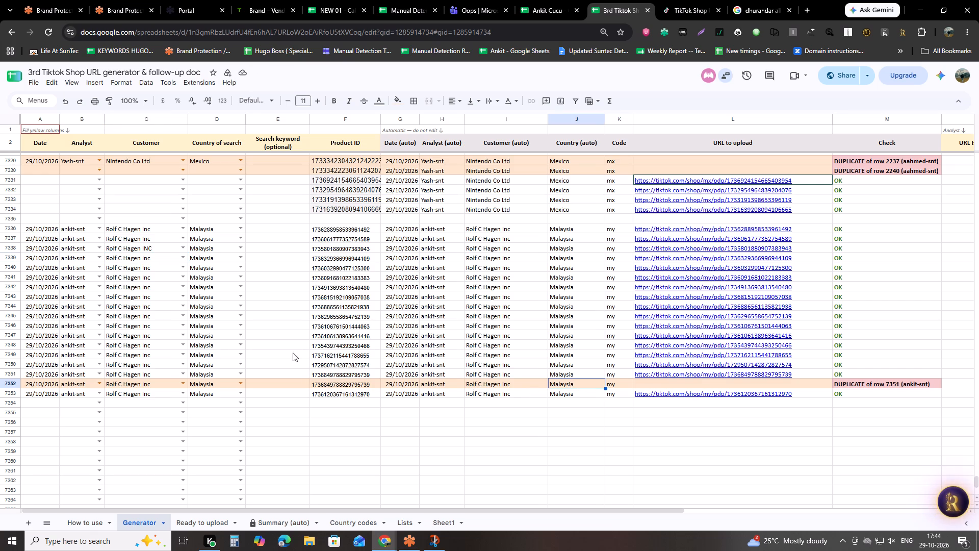
{"action": "scroll", "coordinate": [628, 330], "scroll_direction": "up", "scroll_amount": 1}
{"action": "left_click", "coordinate": [703, 384]}
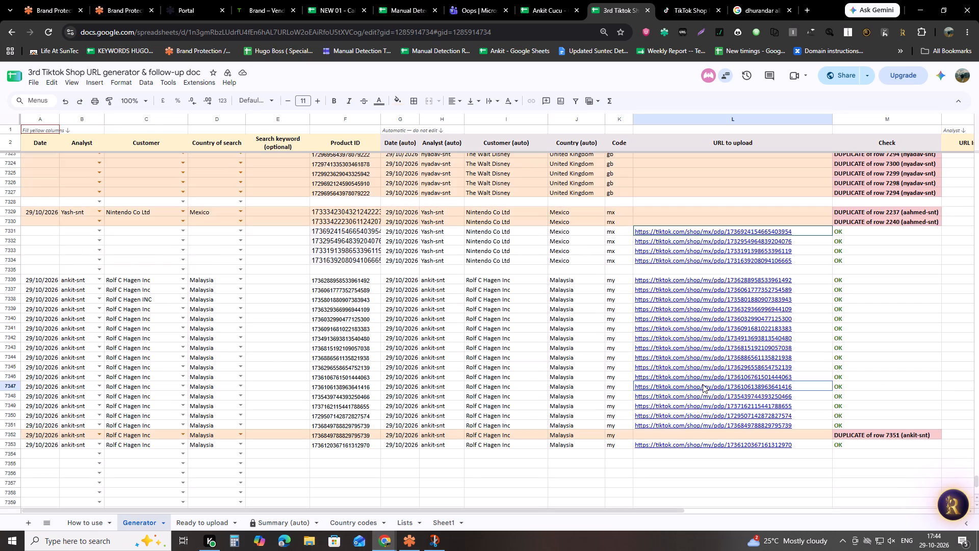
{"action": "key", "text": "ctrl+space"}
{"action": "key", "text": "ctrl+c"}
{"action": "key", "text": "ctrl+c"}
{"action": "key", "text": "ctrl+c"}
{"action": "key", "text": "ctrl+c"}
{"action": "key", "text": "ctrl+c"}
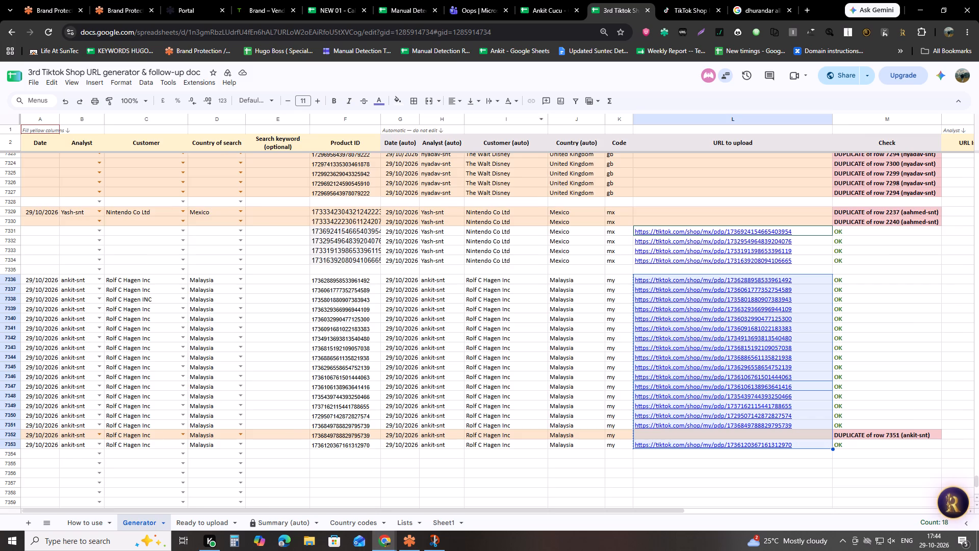
{"action": "left_click", "coordinate": [393, 0]}
{"action": "scroll", "coordinate": [323, 301], "scroll_direction": "up", "scroll_amount": 4}
{"action": "left_click", "coordinate": [283, 290]}
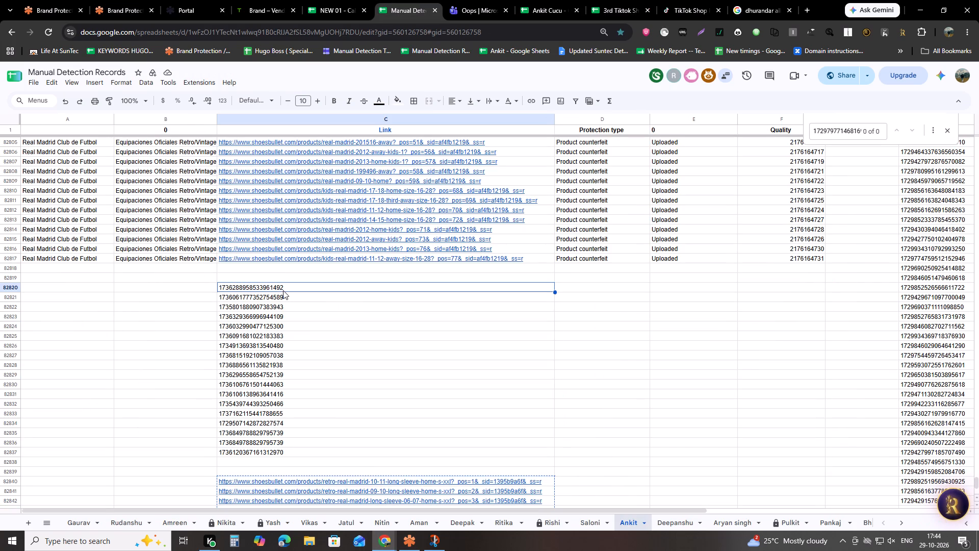
{"action": "key", "text": "ctrl+shift+v"}
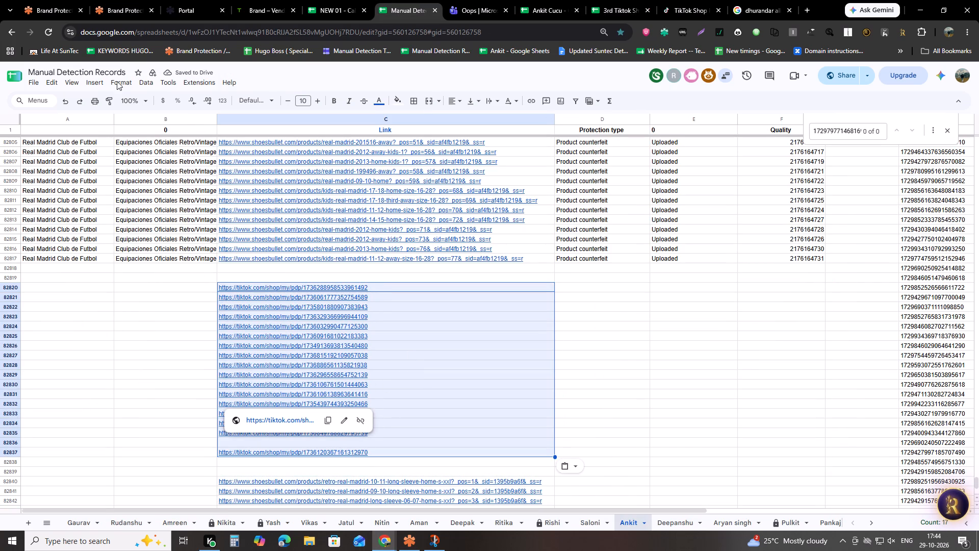
Copy the pasted TikTok Shop Malaysia links and switch the Red Points incident form's customer to Rolf C Hagen INC.
{"action": "key", "text": "ctrl+c"}
{"action": "key", "text": "ctrl+c"}
{"action": "key", "text": "ctrl+c"}
{"action": "left_click", "coordinate": [67, 0]}
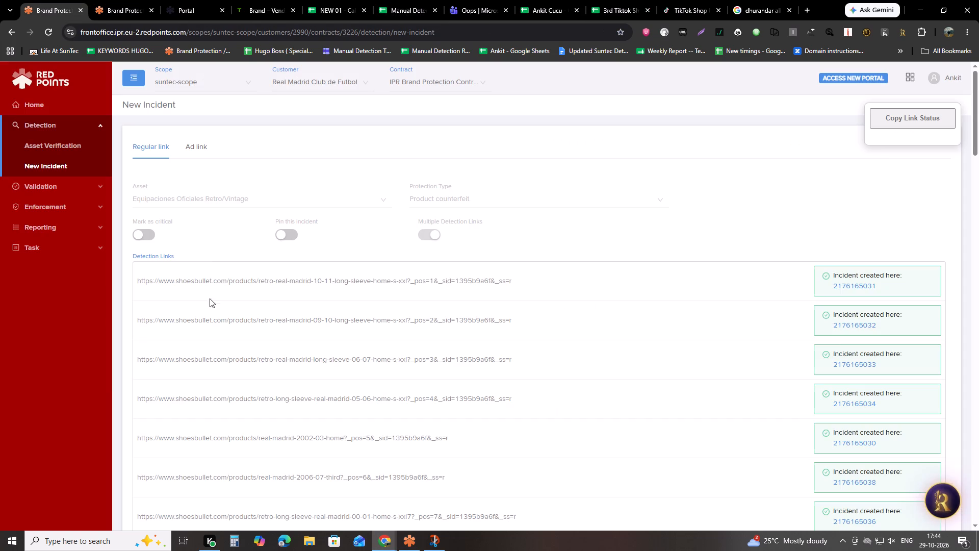
{"action": "left_click", "coordinate": [335, 80]}
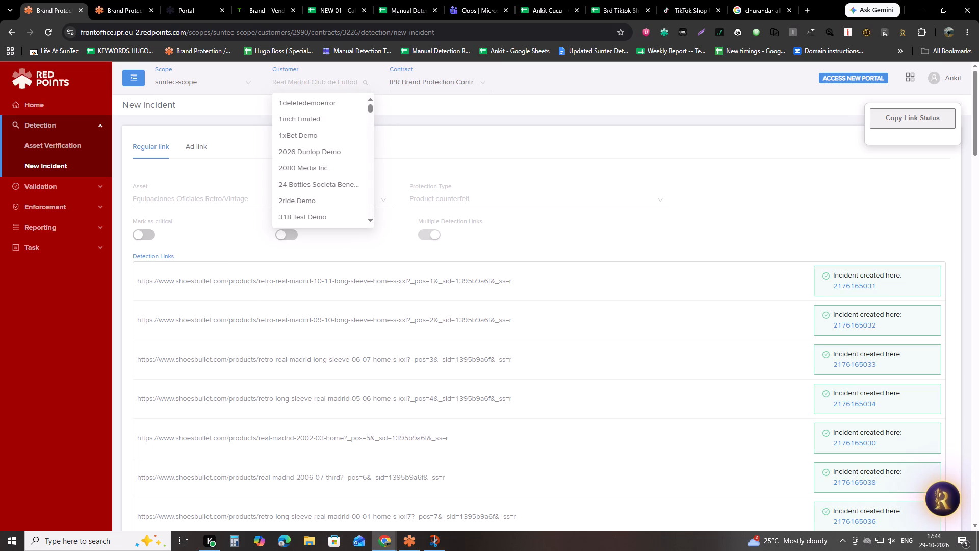
{"action": "type", "text": "rolf"}
{"action": "key", "text": "Return"}
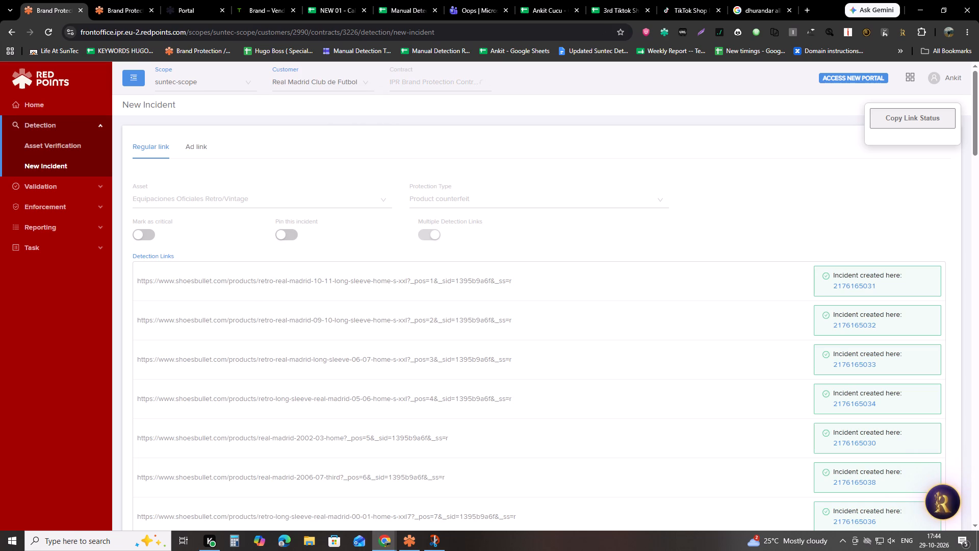
Check the Rolf C Hagen Inc brand entries in the calendar sheet and set the incident form's contract to EXO TERRA.
{"action": "left_click", "coordinate": [336, 0]}
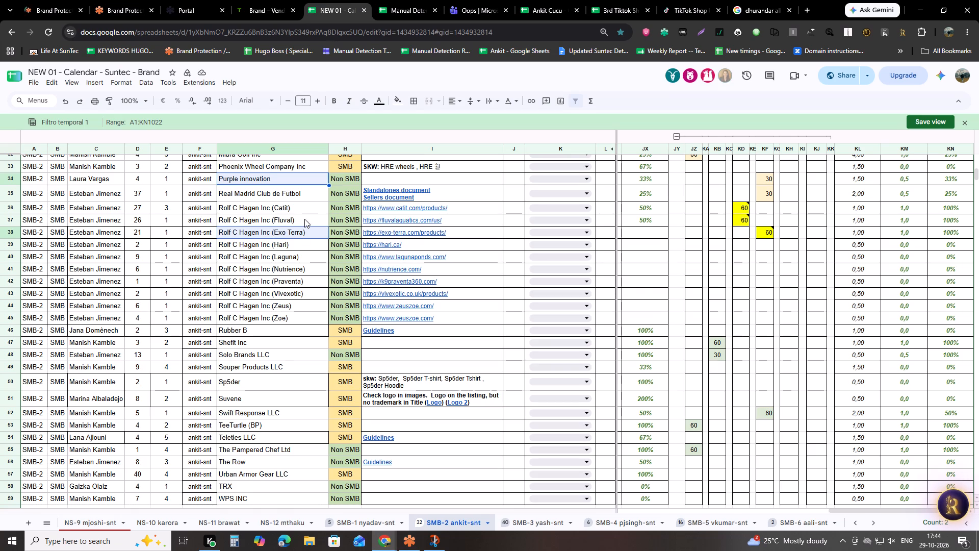
{"action": "left_click", "coordinate": [35, 0]}
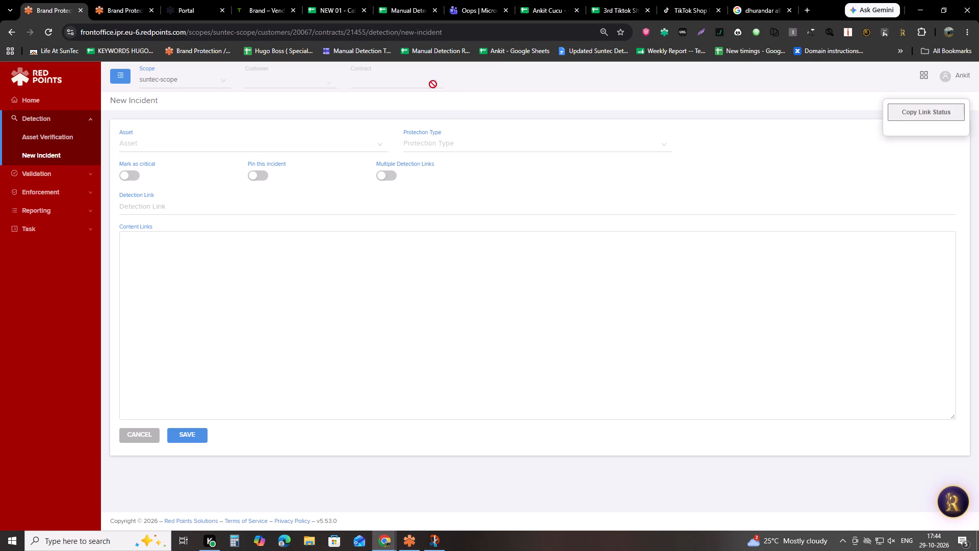
{"action": "left_click", "coordinate": [416, 77]}
{"action": "left_click", "coordinate": [416, 77]}
{"action": "left_click", "coordinate": [402, 76]}
{"action": "left_click", "coordinate": [398, 87]}
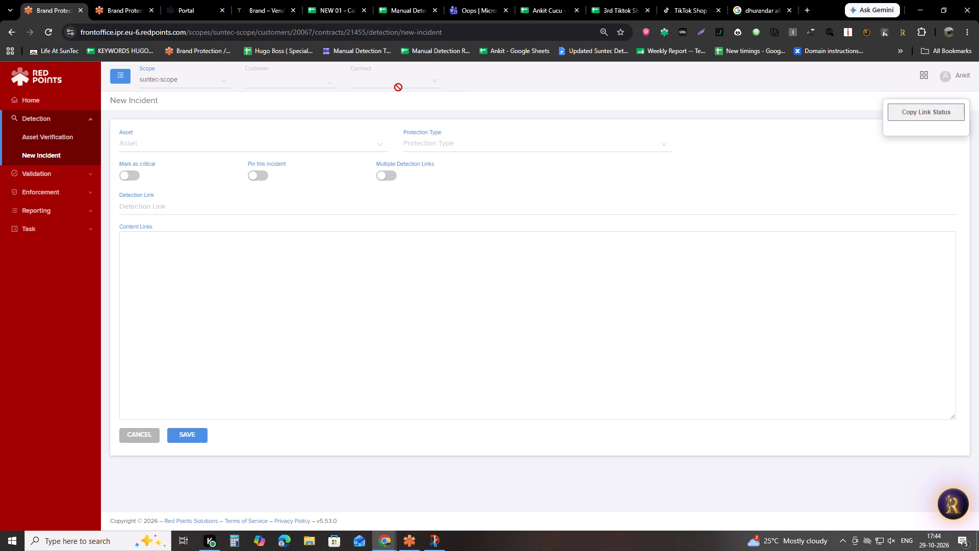
{"action": "left_click", "coordinate": [410, 85]}
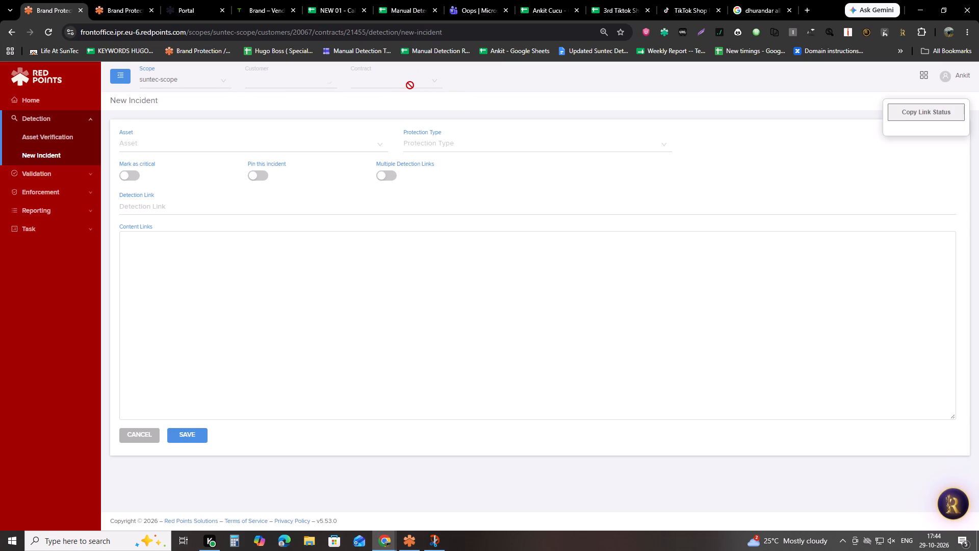
{"action": "left_click", "coordinate": [406, 80]}
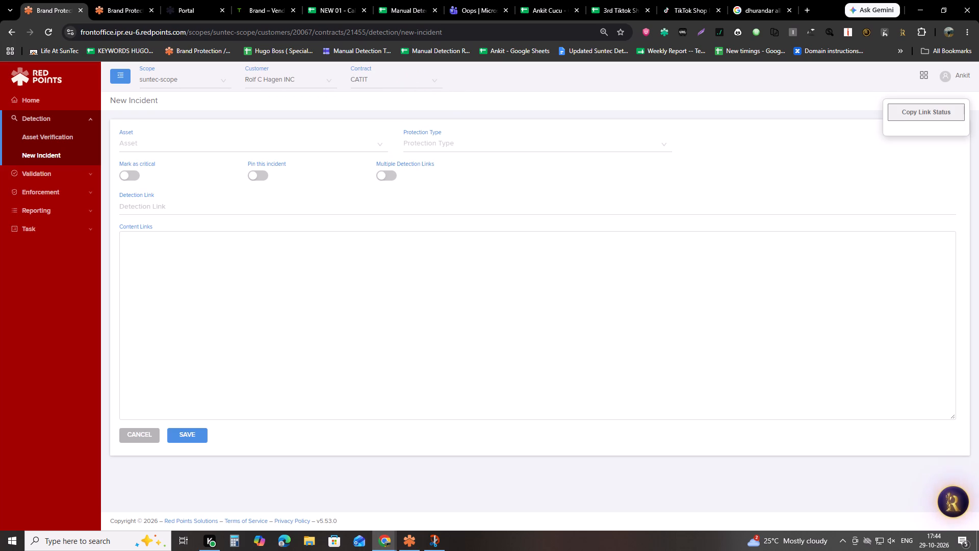
{"action": "left_click", "coordinate": [406, 80]}
{"action": "type", "text": "ex"}
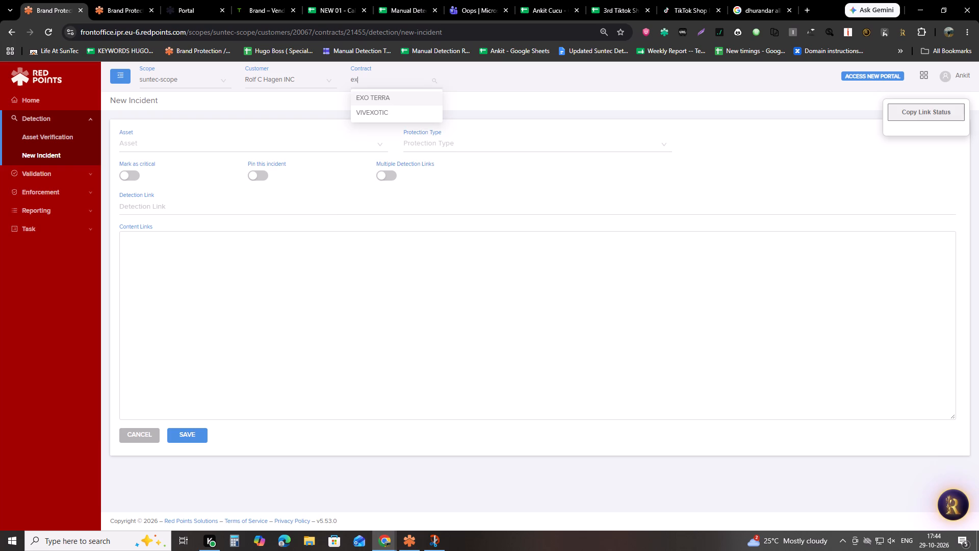
{"action": "left_click", "coordinate": [398, 98]}
{"action": "left_click", "coordinate": [333, 0]}
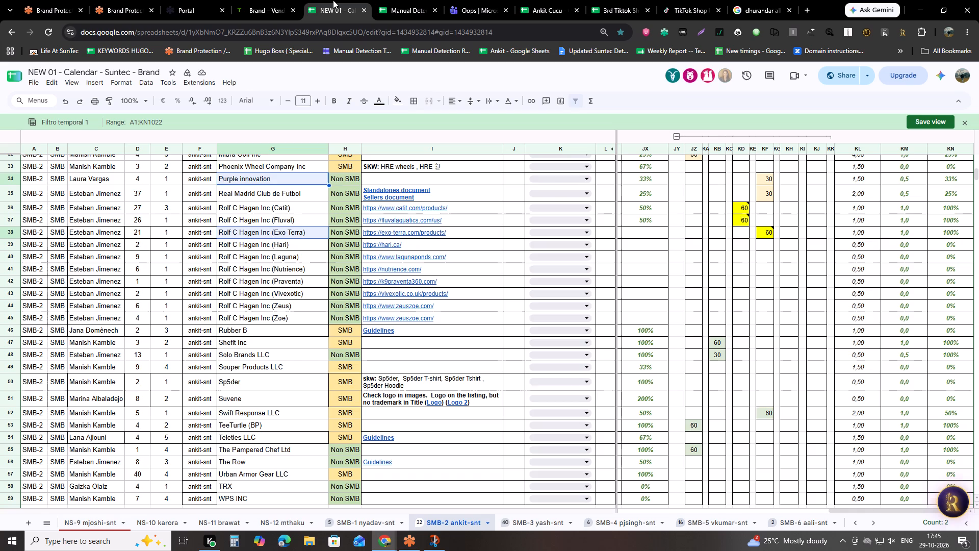
{"action": "left_click", "coordinate": [47, 0]}
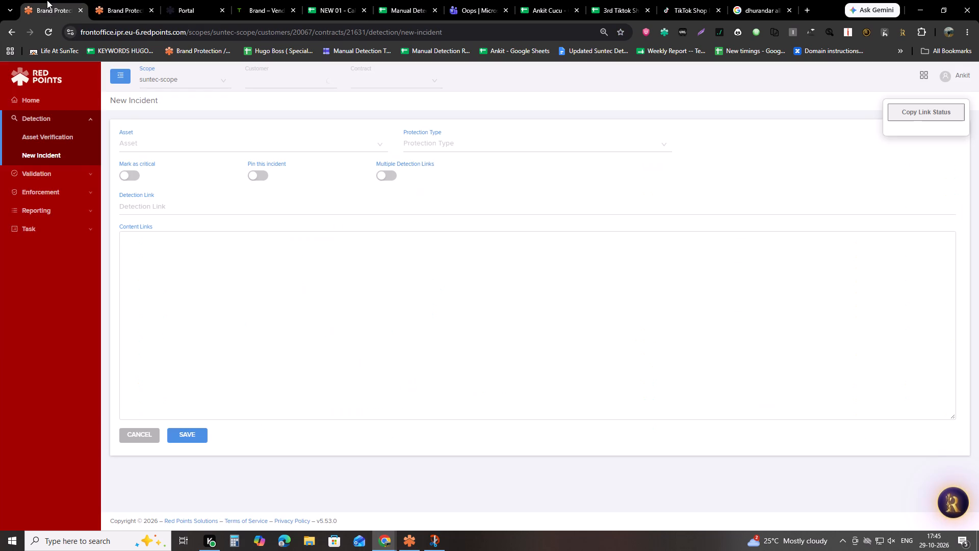
Look for the matching Exo Terra asset and copy Image_018's asset name, Exo Terra - 31 - Natural Substrate, from the official images.
{"action": "left_click", "coordinate": [150, 151]}
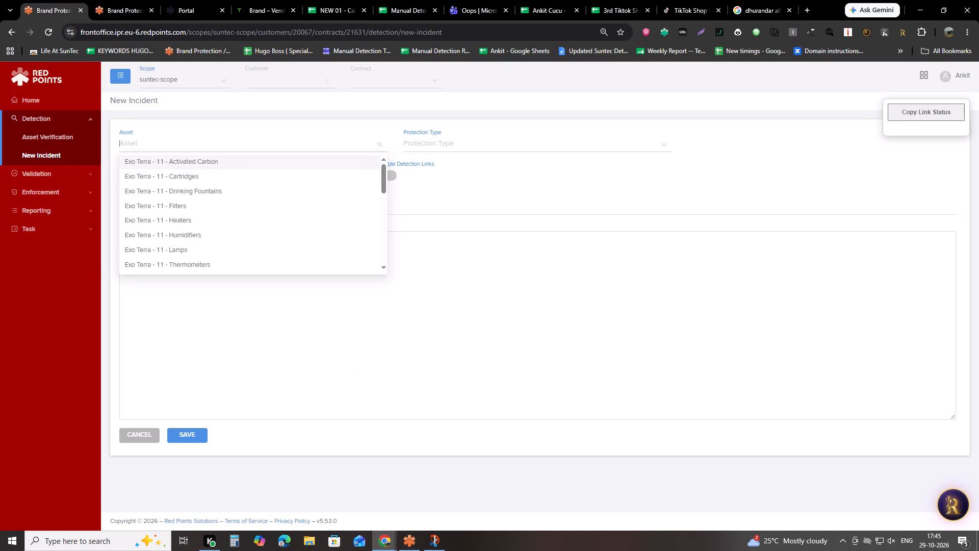
{"action": "scroll", "coordinate": [225, 216], "scroll_direction": "down", "scroll_amount": 4}
{"action": "left_click", "coordinate": [124, 0]}
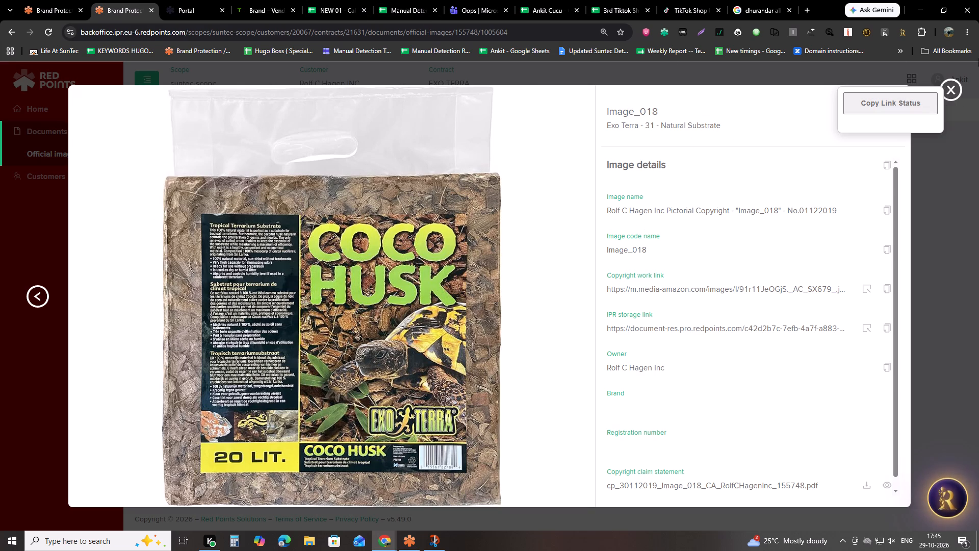
{"action": "left_click", "coordinate": [952, 90]}
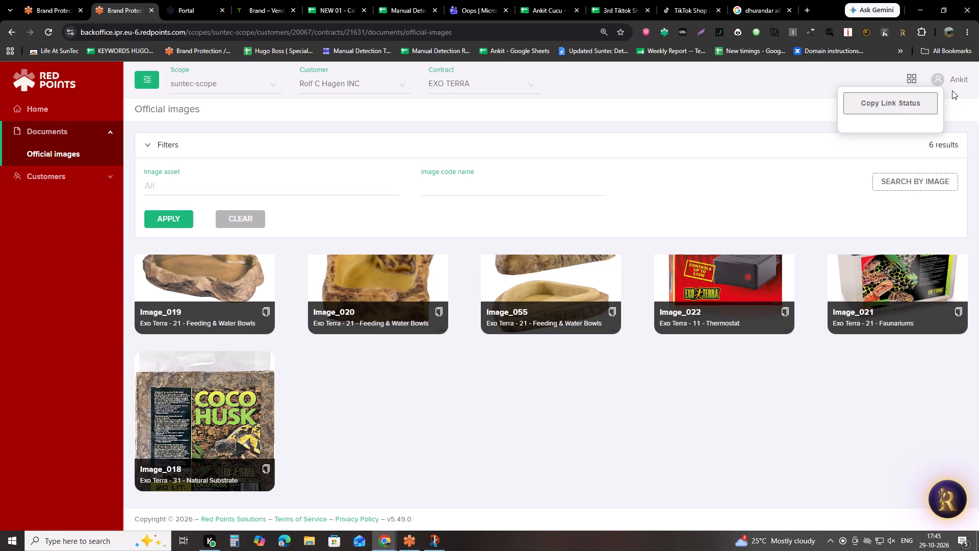
{"action": "scroll", "coordinate": [978, 118], "scroll_direction": "up", "scroll_amount": 4}
{"action": "scroll", "coordinate": [838, 222], "scroll_direction": "up", "scroll_amount": 5}
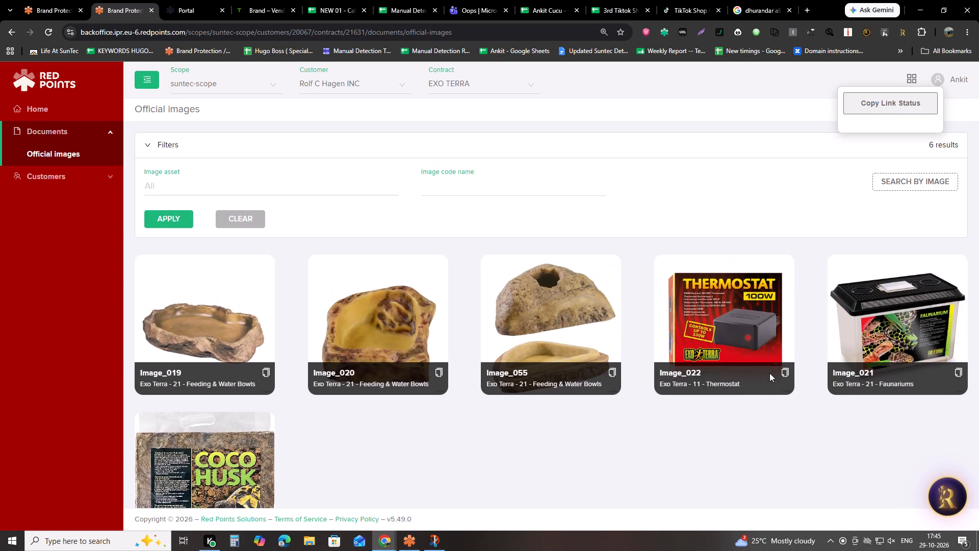
{"action": "scroll", "coordinate": [769, 372], "scroll_direction": "down", "scroll_amount": 7}
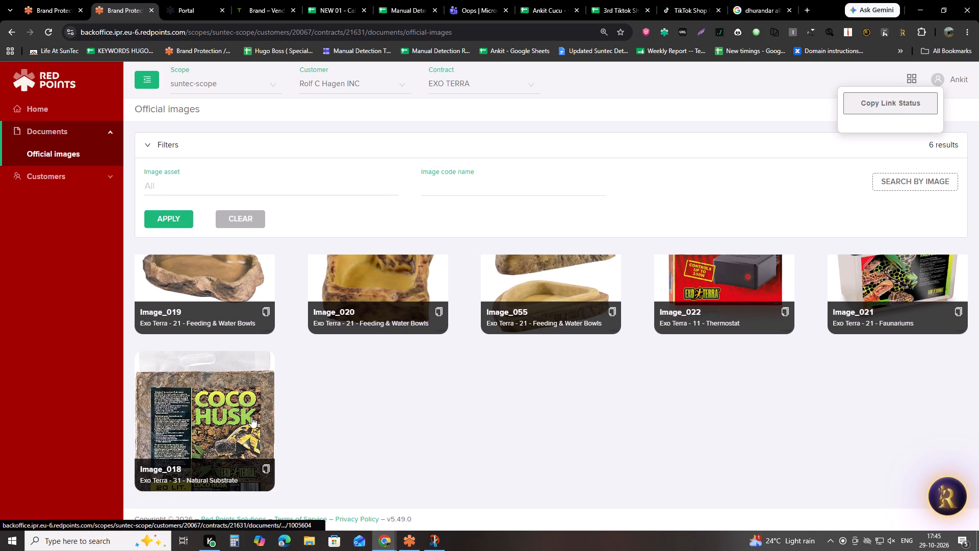
{"action": "left_click", "coordinate": [228, 484], "text": "alt"}
In the new incident, set the asset to Exo Terra - 31 - Natural Substrate, protection type to Product counterfeit, and enable multiple detection links.
{"action": "left_click", "coordinate": [59, 0]}
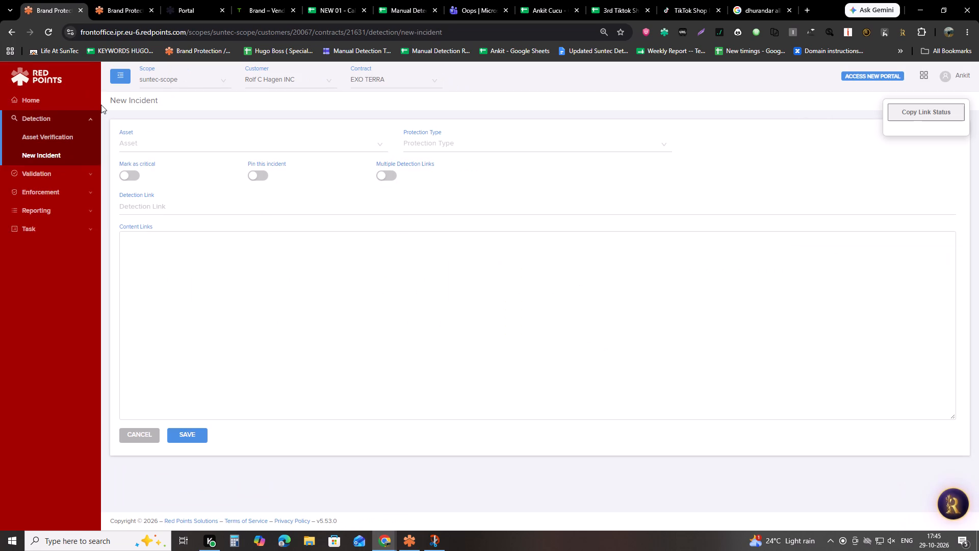
{"action": "left_click", "coordinate": [203, 133]}
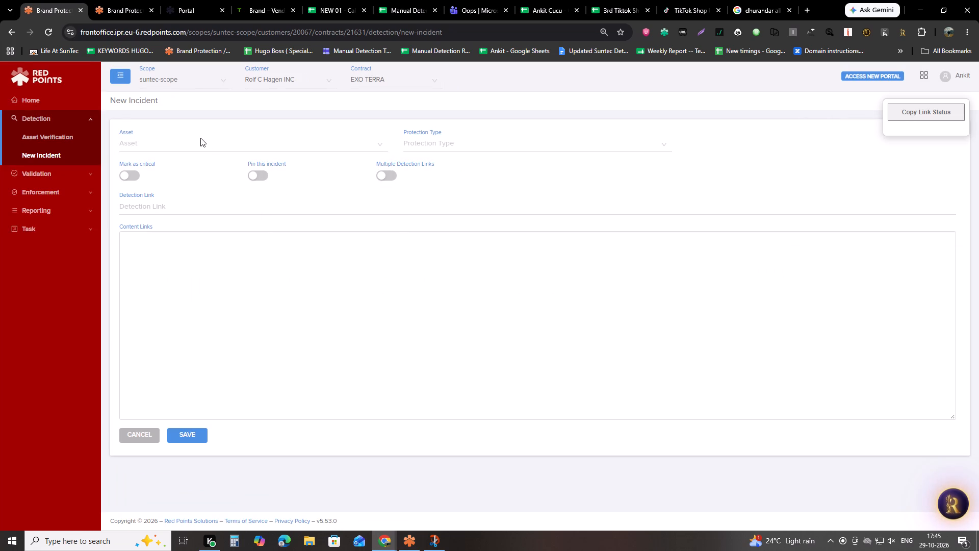
{"action": "left_click", "coordinate": [200, 139]}
{"action": "key", "text": "ctrl+v"}
{"action": "left_click", "coordinate": [204, 165]}
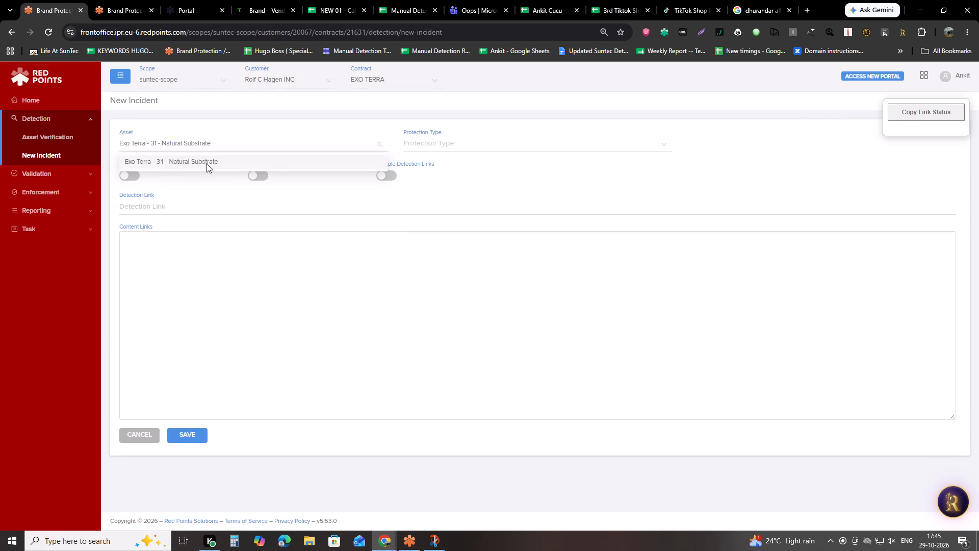
{"action": "left_click", "coordinate": [468, 138]}
{"action": "left_click", "coordinate": [447, 189]}
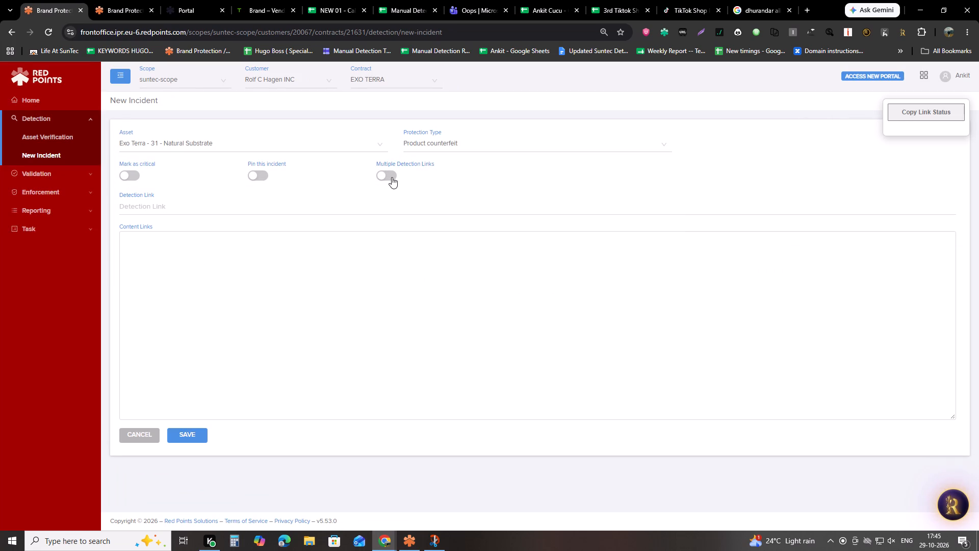
{"action": "left_click", "coordinate": [392, 177]}
Copy the TikTok Shop Malaysia links in C82820 to C82837 of Manual Detection Records, paste them as the incident's detection links and save.
{"action": "left_click", "coordinate": [415, 0]}
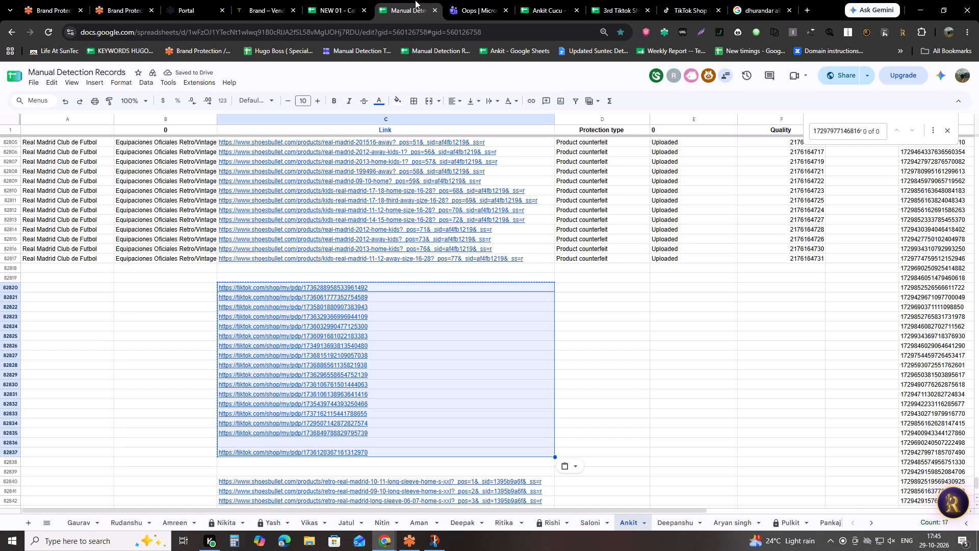
{"action": "key", "text": "ctrl+c"}
{"action": "key", "text": "ctrl+c"}
{"action": "key", "text": "ctrl+c"}
{"action": "key", "text": "ctrl+c"}
{"action": "key", "text": "ctrl+c"}
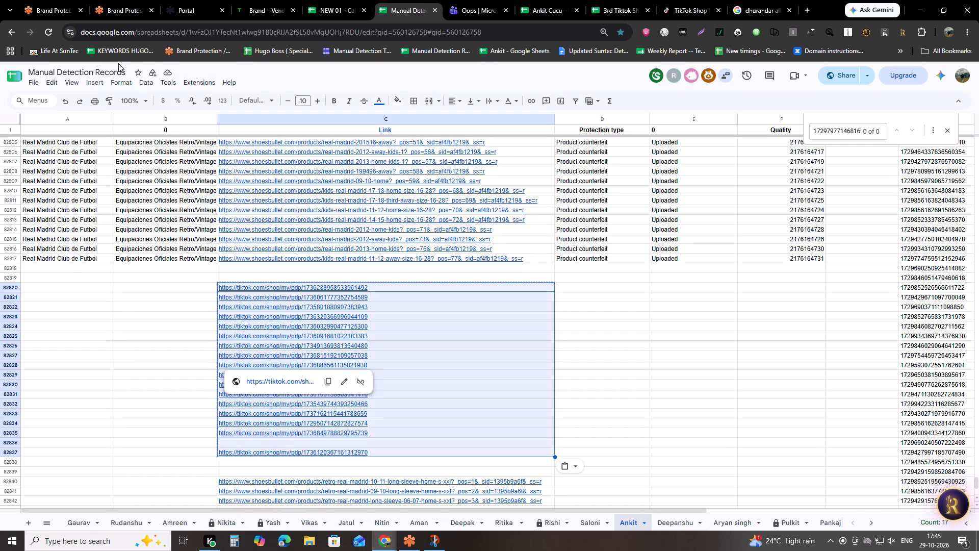
{"action": "left_click", "coordinate": [39, 0]}
{"action": "left_click", "coordinate": [214, 343]}
{"action": "key", "text": "ctrl+v"}
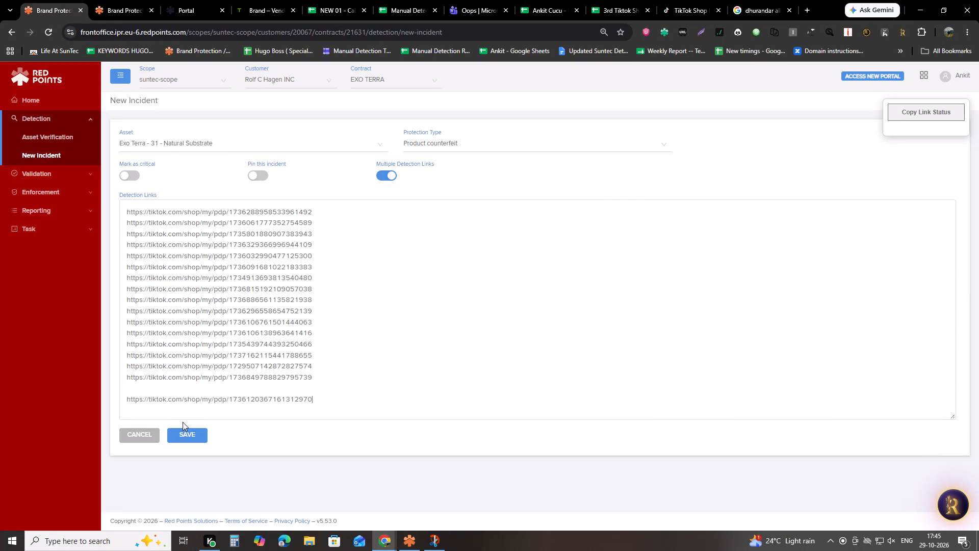
{"action": "left_click", "coordinate": [188, 443]}
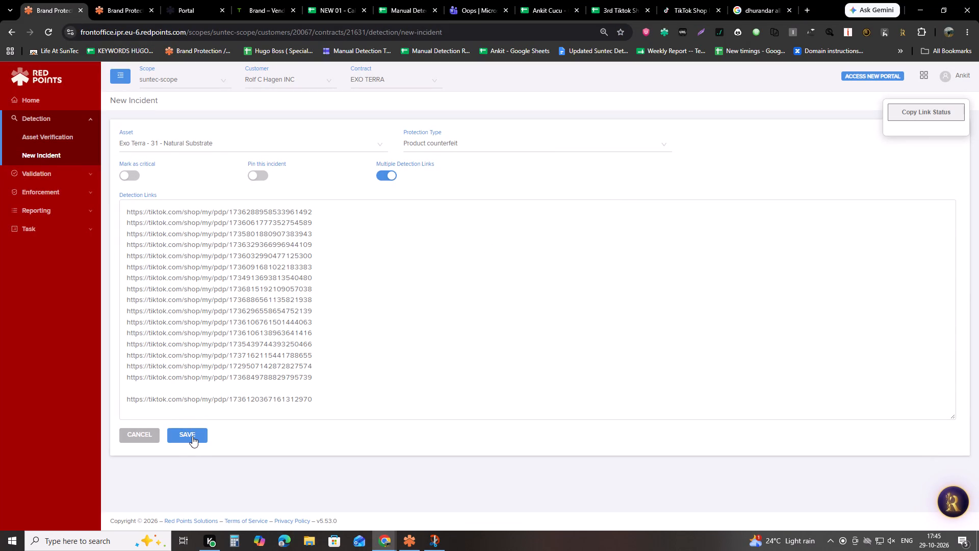
{"action": "left_click", "coordinate": [192, 436]}
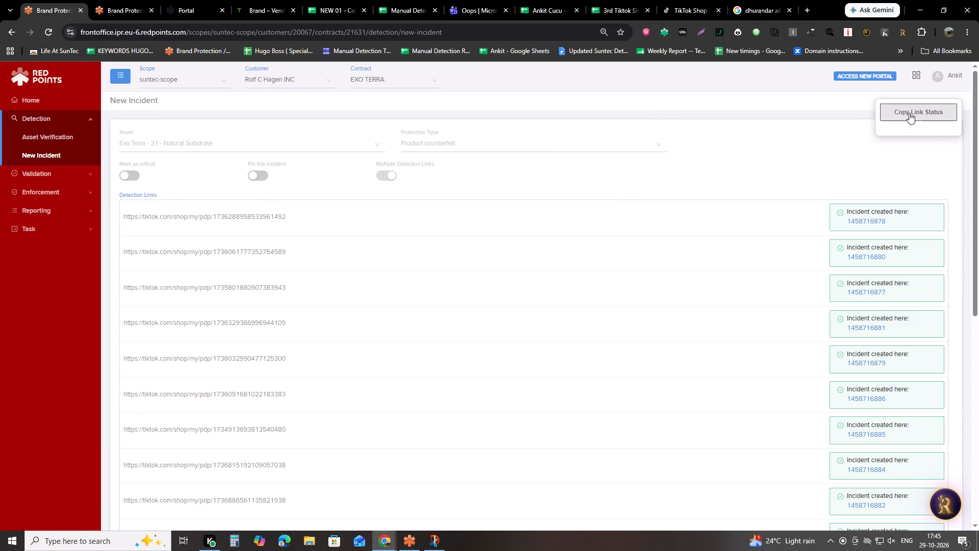
Copy the link status of the submitted incidents, paste it at A82820 of Manual Detection Records and delete the pasted header row.
{"action": "left_click", "coordinate": [909, 113]}
{"action": "left_click", "coordinate": [407, 0]}
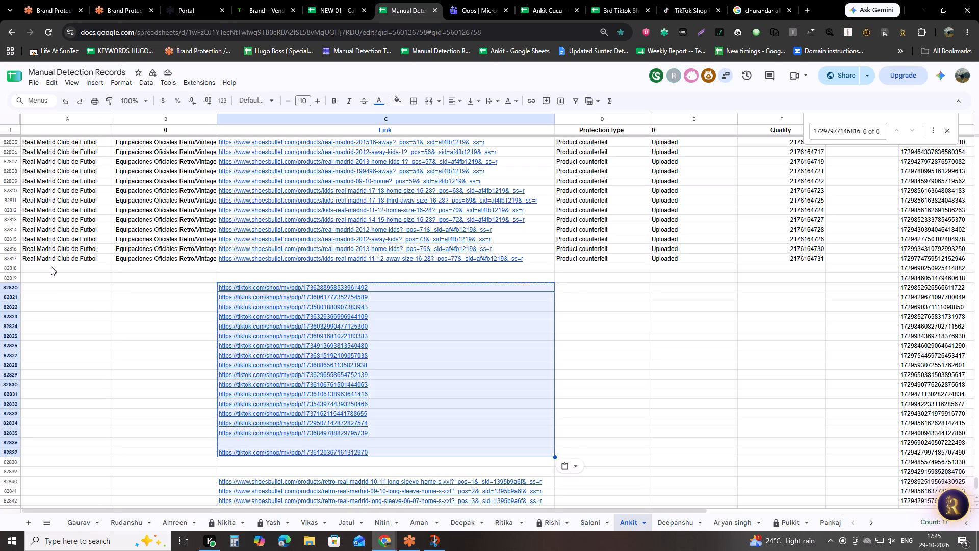
{"action": "left_click", "coordinate": [57, 288]}
{"action": "key", "text": "ctrl+v"}
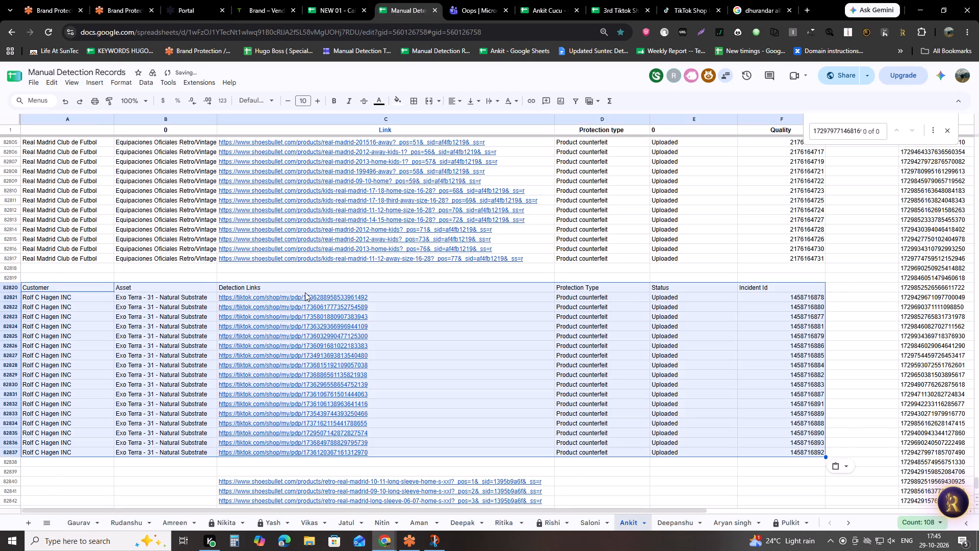
{"action": "left_click", "coordinate": [305, 292]}
{"action": "right_click", "coordinate": [305, 292]}
{"action": "left_click", "coordinate": [341, 308]}
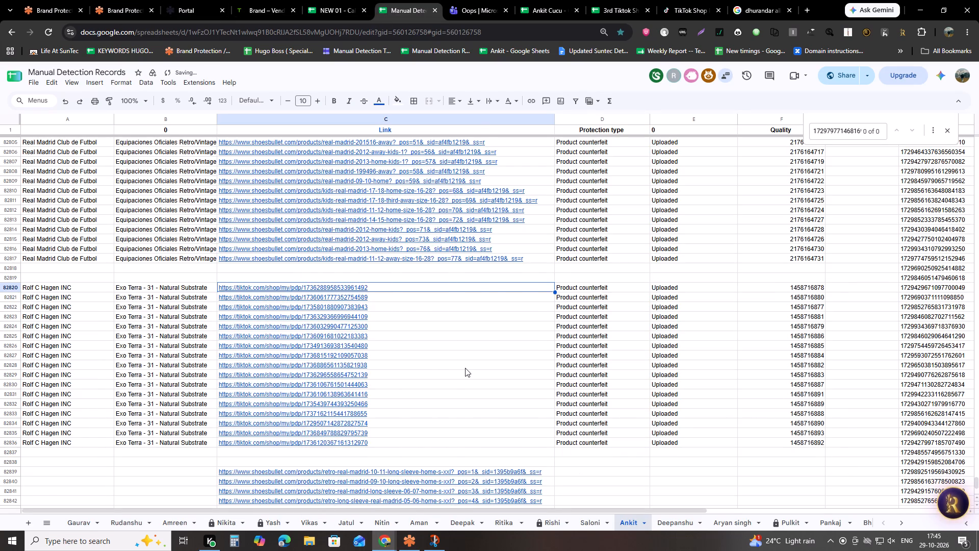
Copy the Real Madrid Club de Futbol customer and Equipaciones Oficiales Retro/Vintage asset cells and fill them down A82839 to B82893.
{"action": "scroll", "coordinate": [465, 368], "scroll_direction": "down", "scroll_amount": 4}
{"action": "scroll", "coordinate": [466, 368], "scroll_direction": "up", "scroll_amount": 2}
{"action": "scroll", "coordinate": [238, 390], "scroll_direction": "down", "scroll_amount": 1}
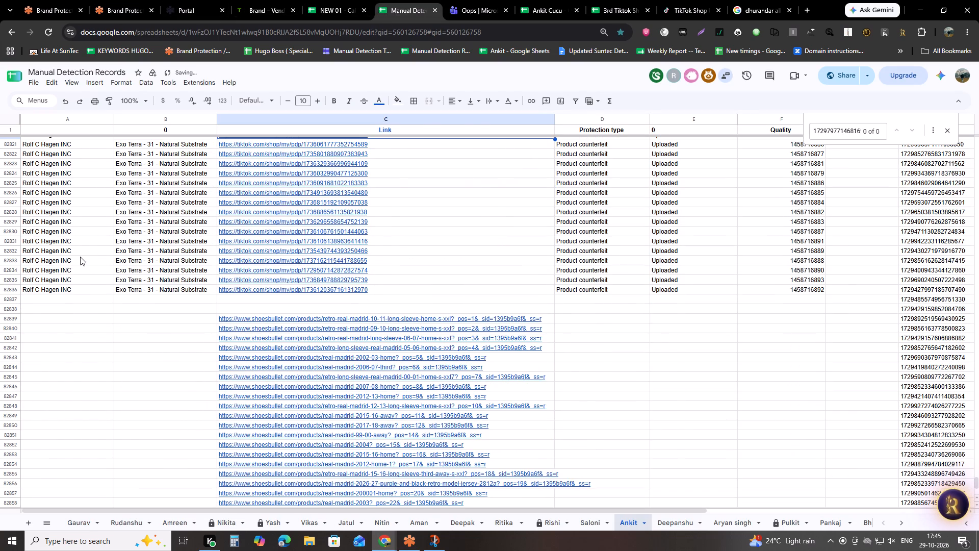
{"action": "scroll", "coordinate": [80, 257], "scroll_direction": "up", "scroll_amount": 3}
{"action": "left_click_drag", "start_coordinate": [76, 252], "coordinate": [146, 247]}
{"action": "key", "text": "ctrl+c"}
{"action": "scroll", "coordinate": [167, 307], "scroll_direction": "down", "scroll_amount": 4}
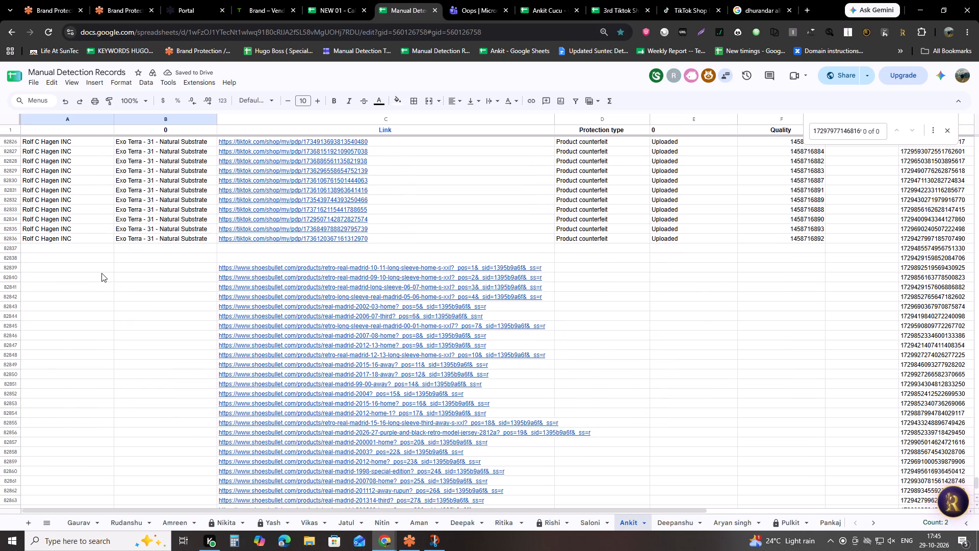
{"action": "left_click_drag", "start_coordinate": [100, 272], "coordinate": [170, 427]}
{"action": "key", "text": "ctrl+v"}
{"action": "scroll", "coordinate": [173, 344], "scroll_direction": "down", "scroll_amount": 13}
{"action": "scroll", "coordinate": [173, 336], "scroll_direction": "up", "scroll_amount": 6}
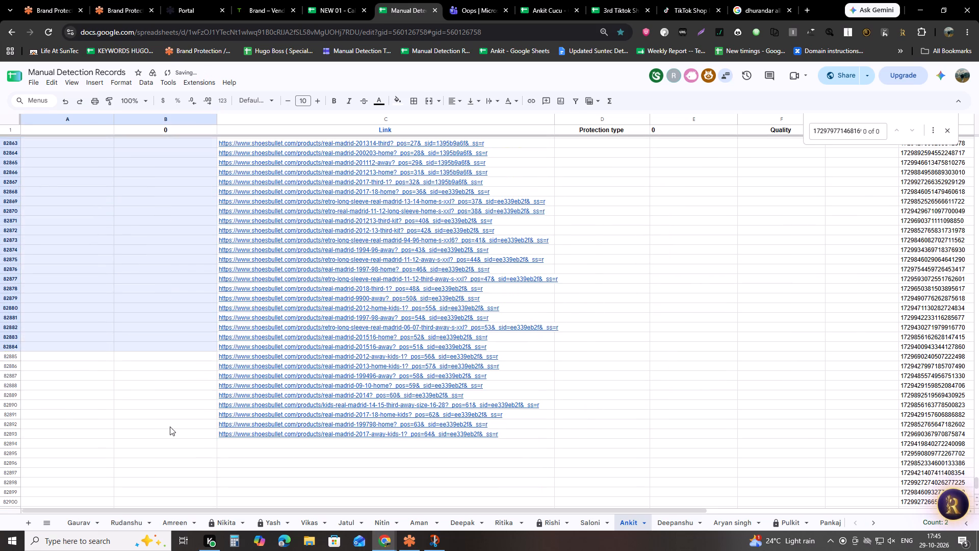
{"action": "left_click_drag", "start_coordinate": [170, 427], "coordinate": [174, 432]}
{"action": "key", "text": "ctrl+d"}
{"action": "scroll", "coordinate": [602, 316], "scroll_direction": "up", "scroll_amount": 6}
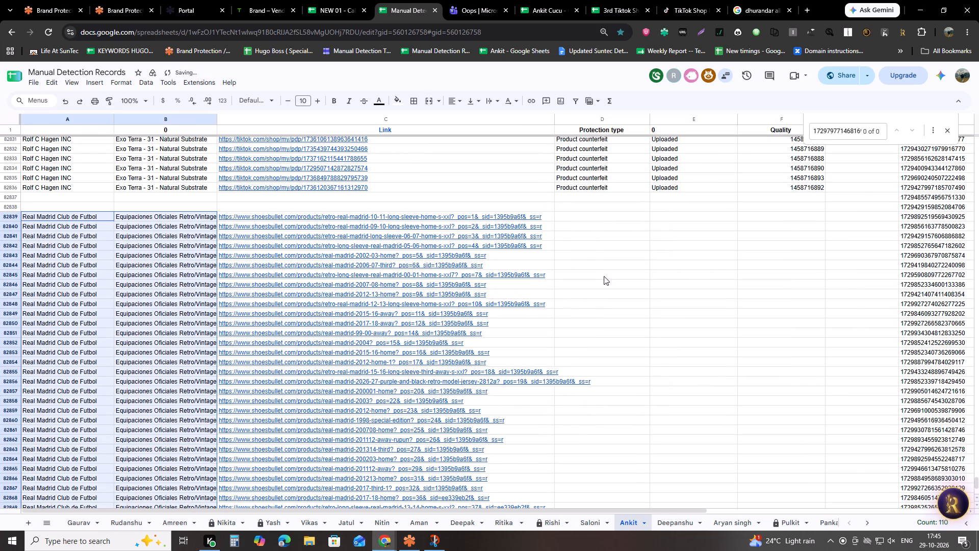
Copy the Product counterfeit protection type and fill it down D82839 to D82893 beside the Shoes Bullet links.
{"action": "left_click", "coordinate": [585, 186]}
{"action": "key", "text": "ctrl+c"}
{"action": "left_click_drag", "start_coordinate": [572, 213], "coordinate": [589, 316]}
{"action": "key", "text": "ctrl+v"}
{"action": "scroll", "coordinate": [585, 314], "scroll_direction": "down", "scroll_amount": 5}
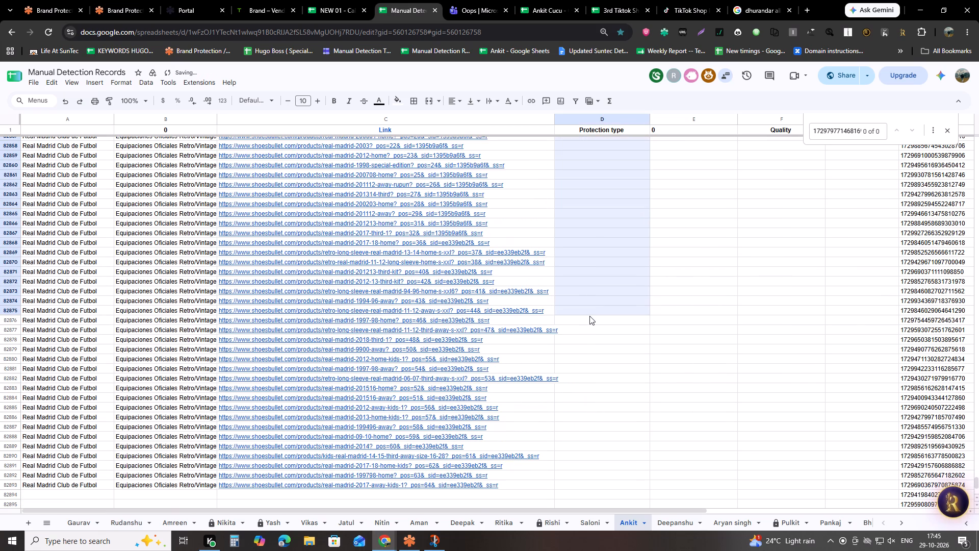
{"action": "left_click_drag", "start_coordinate": [589, 316], "coordinate": [675, 407]}
{"action": "scroll", "coordinate": [686, 414], "scroll_direction": "down", "scroll_amount": 4}
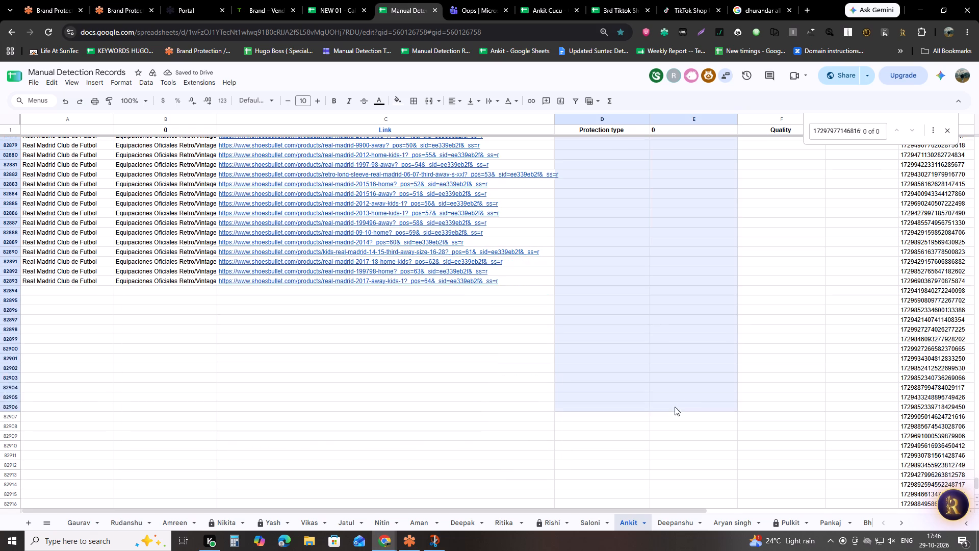
{"action": "left_click_drag", "start_coordinate": [675, 407], "coordinate": [601, 279]}
{"action": "key", "text": "ctrl+d"}
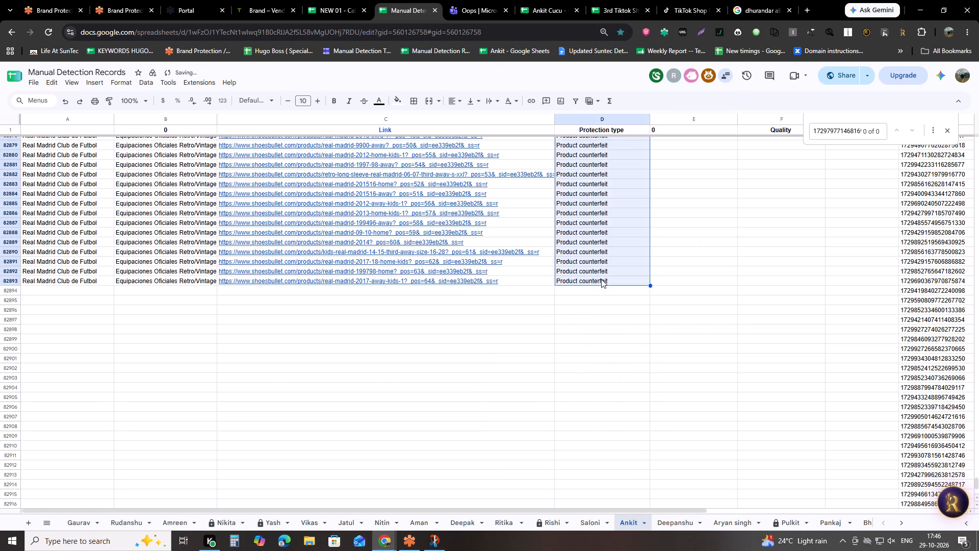
Count the uploaded incident IDs in the Quality column and the pending Shoes Bullet links in C82839 to C82893.
{"action": "scroll", "coordinate": [601, 279], "scroll_direction": "up", "scroll_amount": 20}
{"action": "scroll", "coordinate": [601, 279], "scroll_direction": "up", "scroll_amount": 20}
{"action": "scroll", "coordinate": [601, 279], "scroll_direction": "up", "scroll_amount": 1}
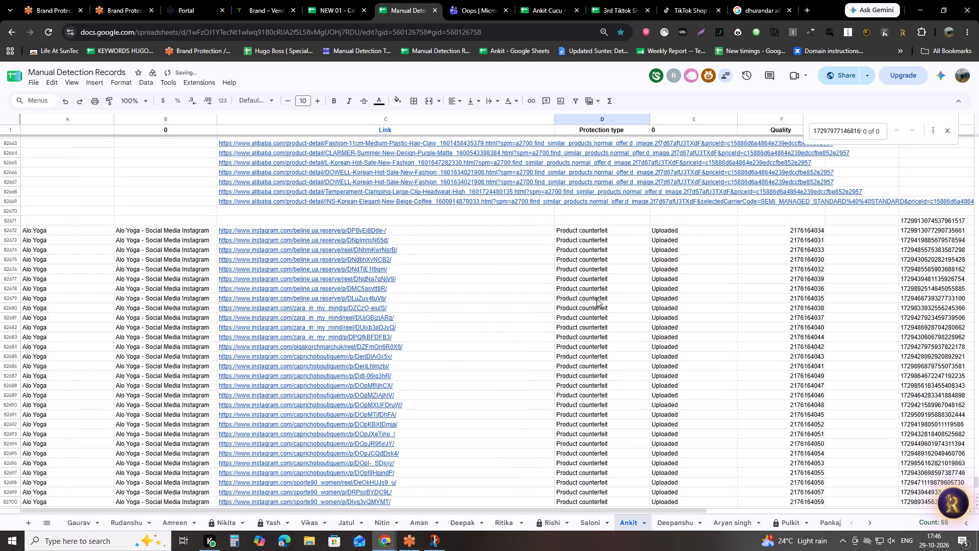
{"action": "scroll", "coordinate": [597, 298], "scroll_direction": "up", "scroll_amount": 12}
{"action": "scroll", "coordinate": [594, 299], "scroll_direction": "down", "scroll_amount": 1}
{"action": "scroll", "coordinate": [594, 299], "scroll_direction": "up", "scroll_amount": 8}
{"action": "scroll", "coordinate": [594, 299], "scroll_direction": "down", "scroll_amount": 1}
{"action": "left_click_drag", "start_coordinate": [780, 364], "coordinate": [783, 381]}
{"action": "scroll", "coordinate": [760, 381], "scroll_direction": "down", "scroll_amount": 16}
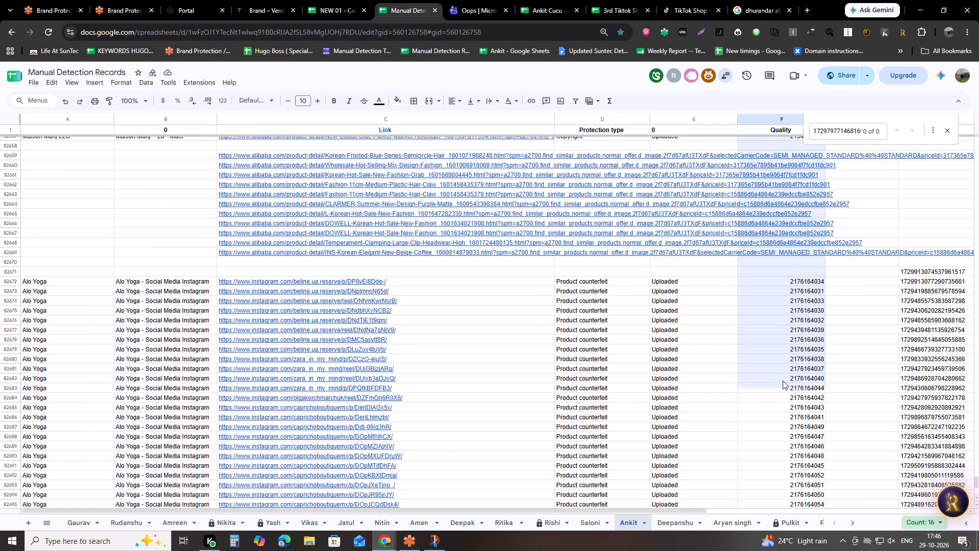
{"action": "scroll", "coordinate": [783, 381], "scroll_direction": "down", "scroll_amount": 20}
{"action": "scroll", "coordinate": [783, 381], "scroll_direction": "down", "scroll_amount": 14}
{"action": "left_click_drag", "start_coordinate": [783, 381], "coordinate": [794, 359]}
{"action": "scroll", "coordinate": [794, 359], "scroll_direction": "down", "scroll_amount": 5}
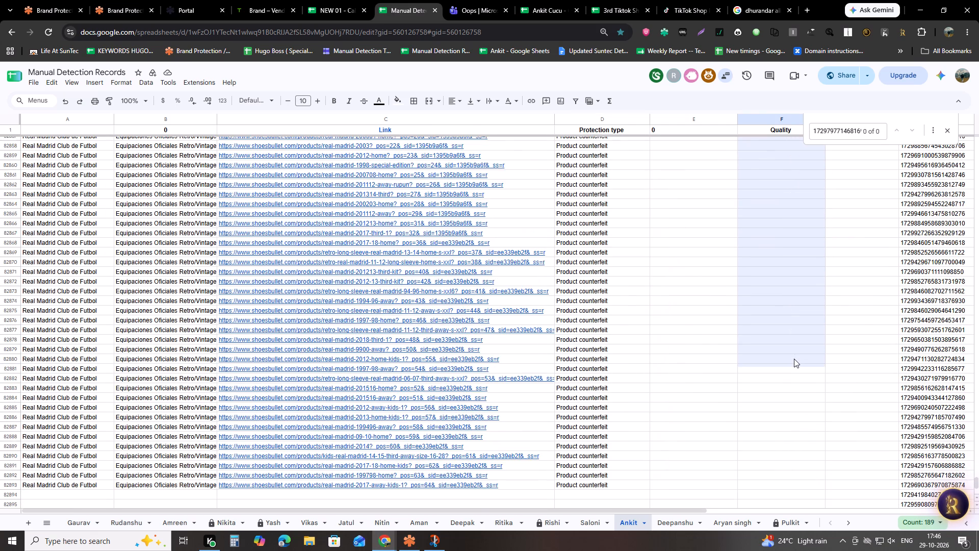
{"action": "left_click_drag", "start_coordinate": [794, 359], "coordinate": [798, 316]}
{"action": "scroll", "coordinate": [794, 359], "scroll_direction": "down", "scroll_amount": 2}
{"action": "scroll", "coordinate": [798, 316], "scroll_direction": "up", "scroll_amount": 2}
{"action": "scroll", "coordinate": [671, 410], "scroll_direction": "up", "scroll_amount": 4}
{"action": "left_click", "coordinate": [384, 407]}
{"action": "key", "text": "ctrl+space"}
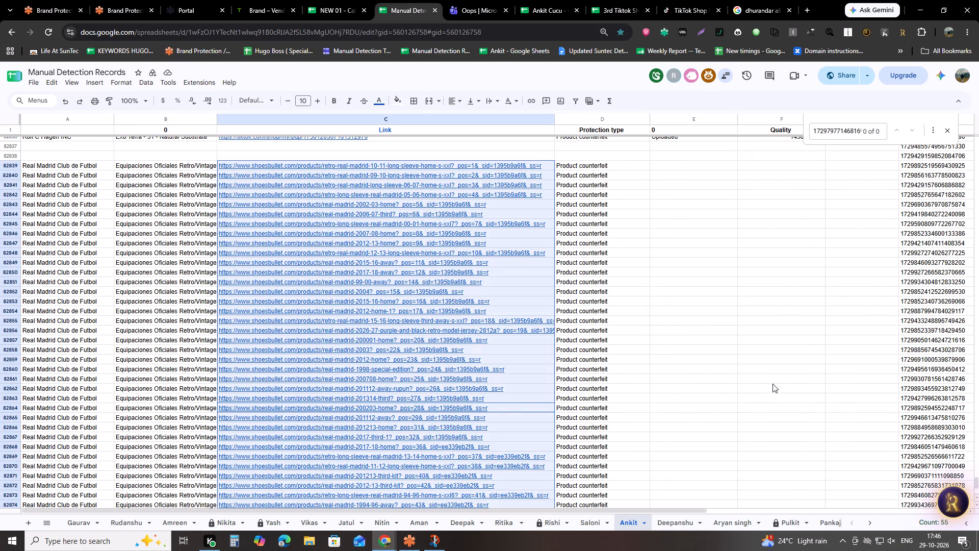
Enter 189 in F82861 and 55 in F82862, and display the sum of the two cells.
{"action": "left_click", "coordinate": [781, 377]}
{"action": "type", "text": "189"}
{"action": "key", "text": "Return"}
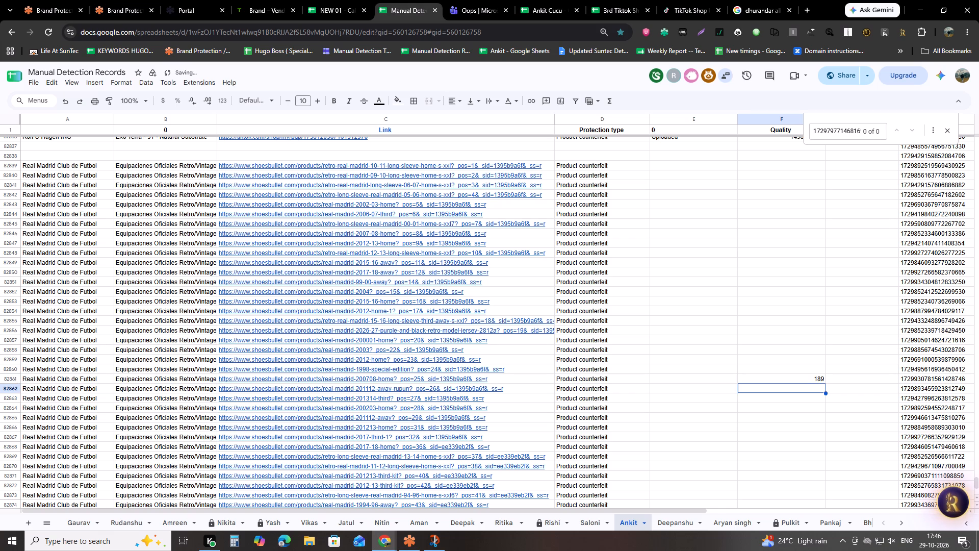
{"action": "type", "text": "55"}
{"action": "key", "text": "Return"}
{"action": "key", "text": "Up"}
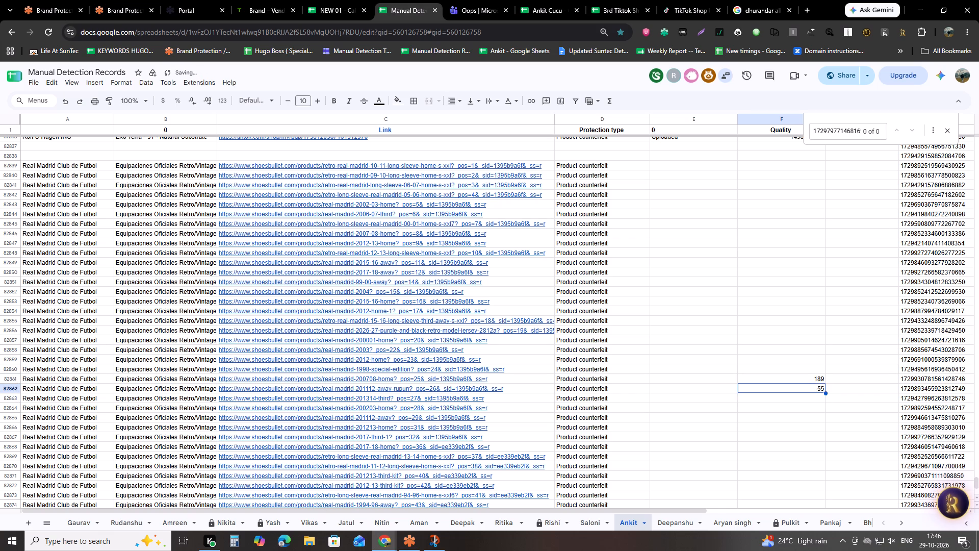
{"action": "key", "text": "shift+Up"}
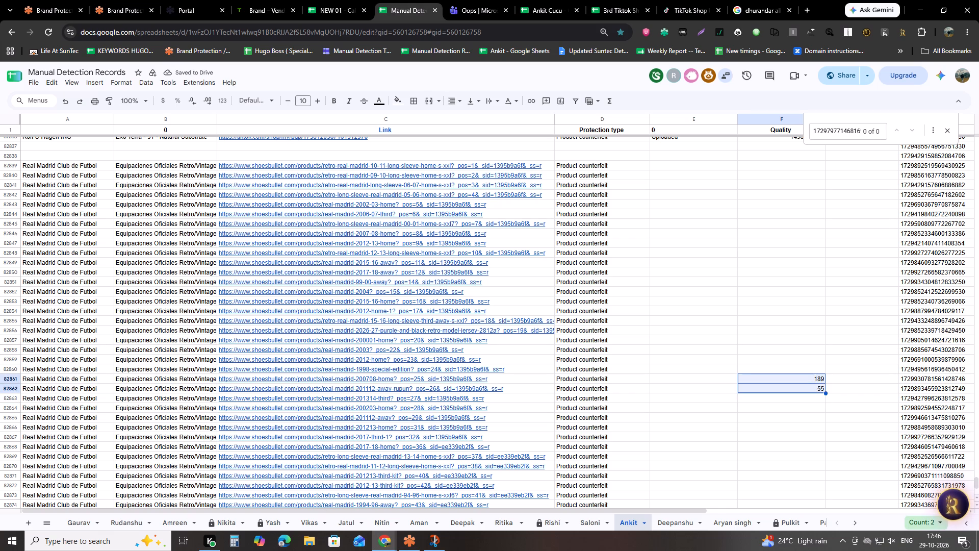
{"action": "left_click", "coordinate": [937, 527]}
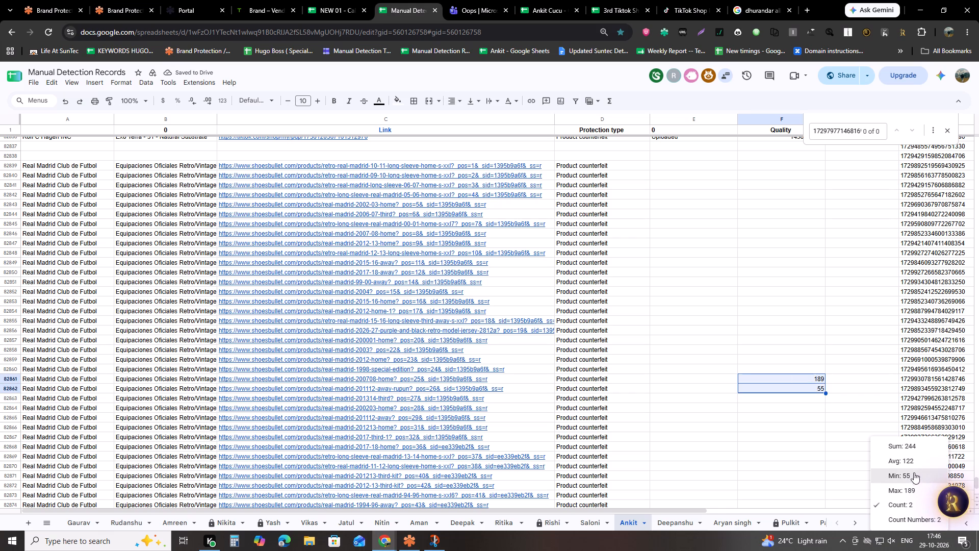
{"action": "left_click", "coordinate": [909, 452]}
{"action": "left_click", "coordinate": [806, 422]}
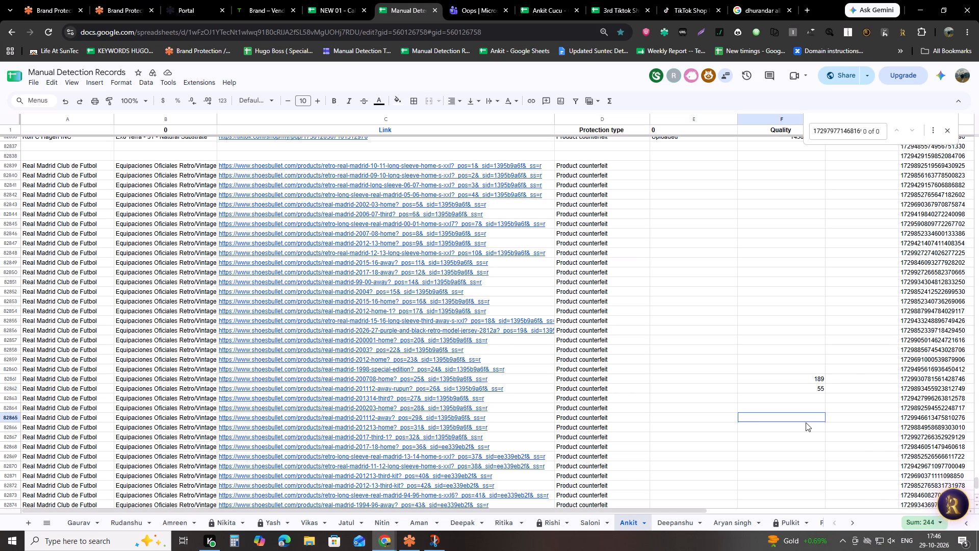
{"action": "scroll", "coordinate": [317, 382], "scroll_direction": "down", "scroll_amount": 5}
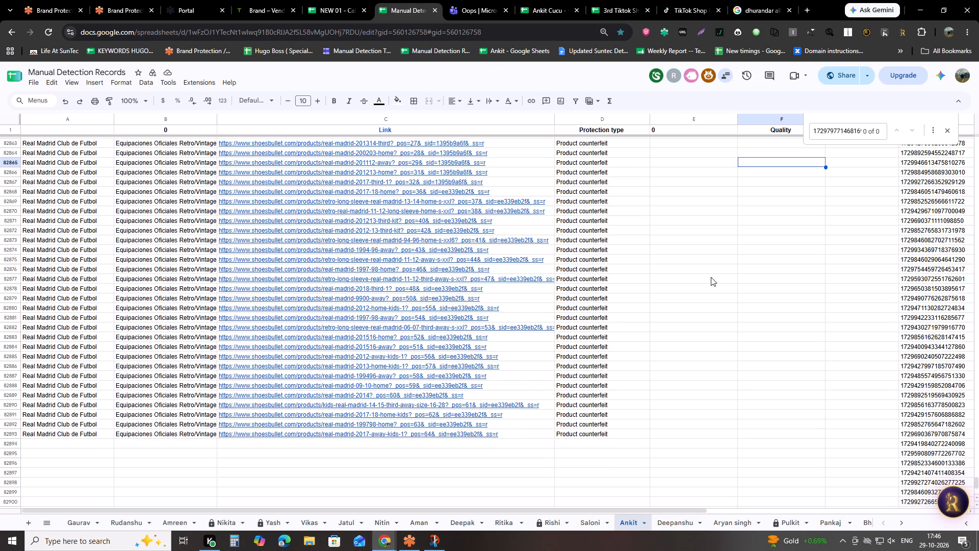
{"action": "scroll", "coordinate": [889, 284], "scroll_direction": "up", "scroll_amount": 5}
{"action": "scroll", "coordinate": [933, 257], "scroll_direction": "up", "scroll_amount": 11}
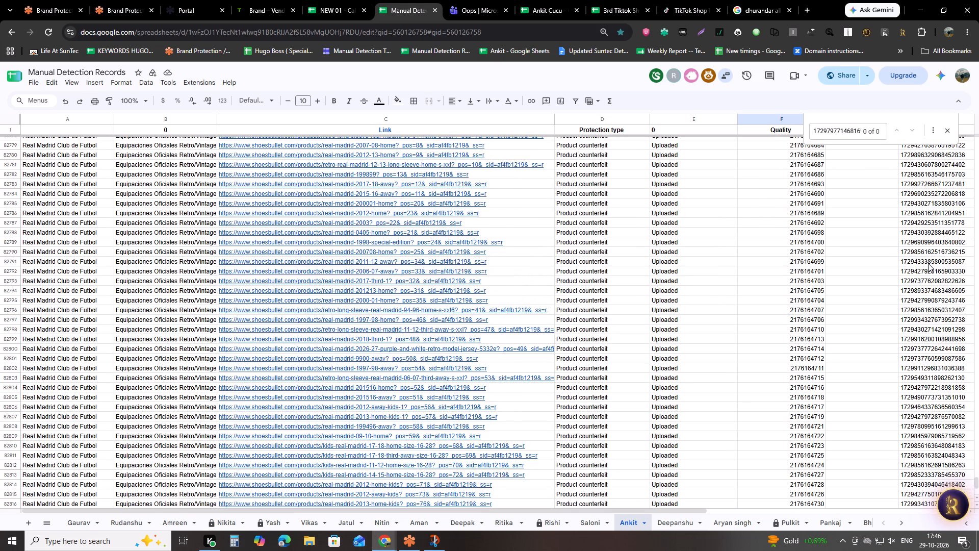
Copy the product IDs from rows 82671 to 82820 of the column beside Quality in Manual Detection Records.
{"action": "scroll", "coordinate": [924, 265], "scroll_direction": "up", "scroll_amount": 16}
{"action": "scroll", "coordinate": [924, 265], "scroll_direction": "up", "scroll_amount": 7}
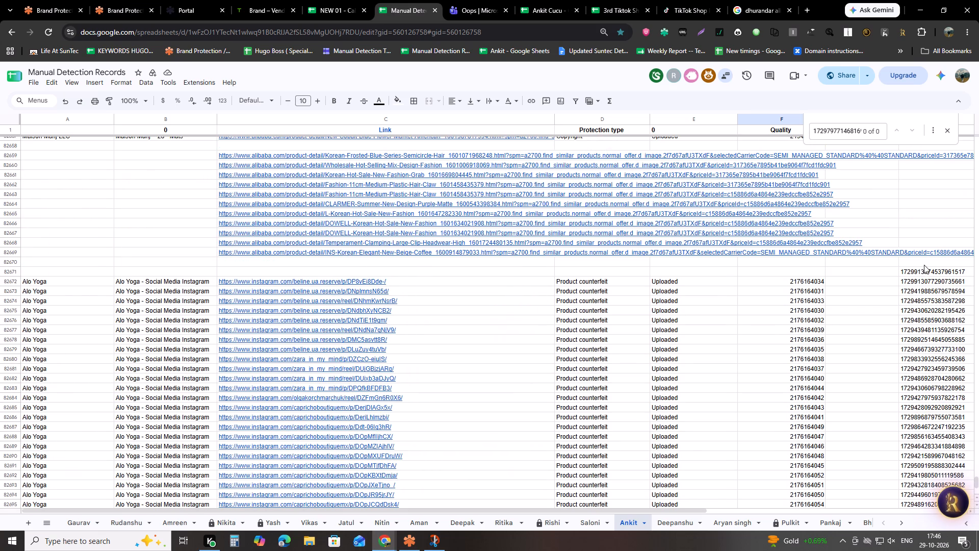
{"action": "left_click_drag", "start_coordinate": [913, 269], "coordinate": [931, 314]}
{"action": "scroll", "coordinate": [920, 328], "scroll_direction": "down", "scroll_amount": 19}
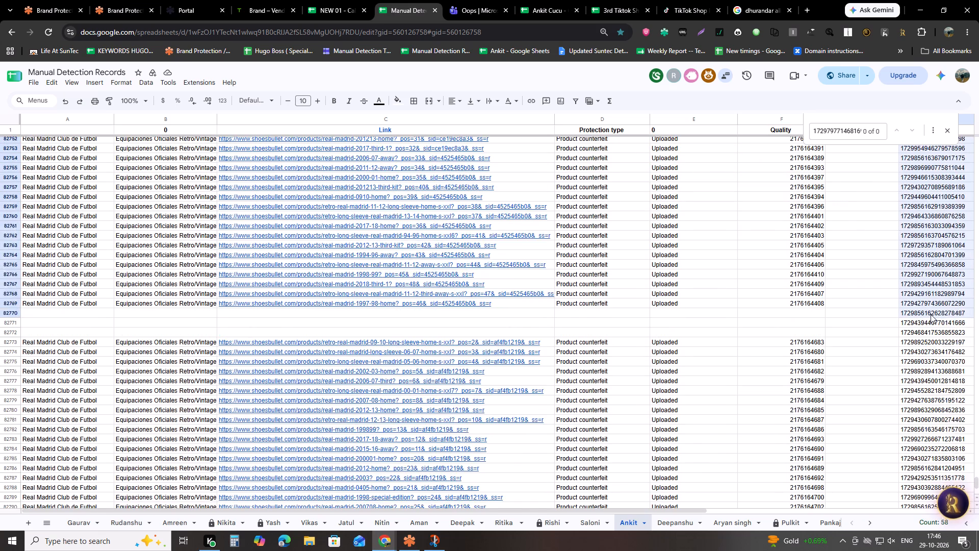
{"action": "scroll", "coordinate": [931, 314], "scroll_direction": "down", "scroll_amount": 7}
{"action": "left_click_drag", "start_coordinate": [931, 314], "coordinate": [934, 317]}
{"action": "scroll", "coordinate": [934, 317], "scroll_direction": "down", "scroll_amount": 3}
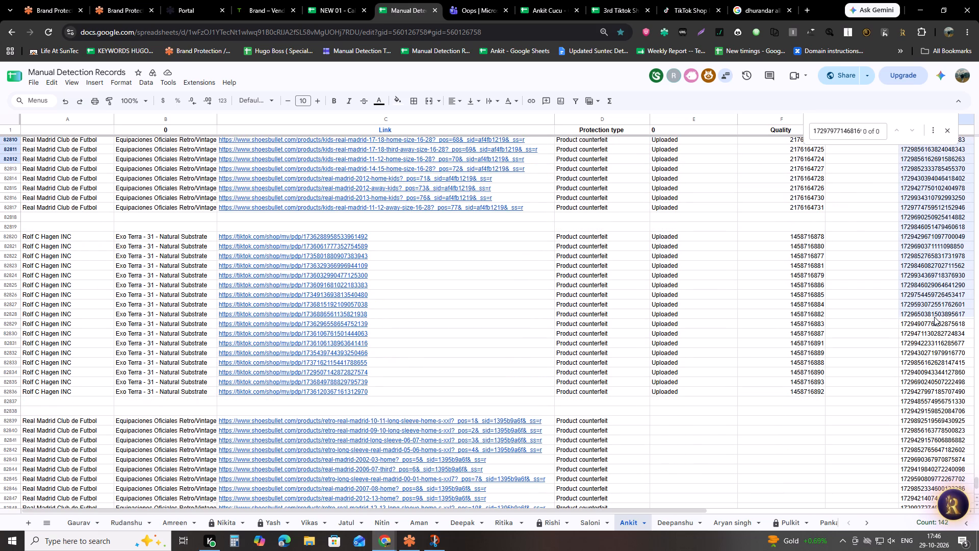
{"action": "left_click_drag", "start_coordinate": [934, 317], "coordinate": [930, 344]}
{"action": "scroll", "coordinate": [930, 344], "scroll_direction": "down", "scroll_amount": 1}
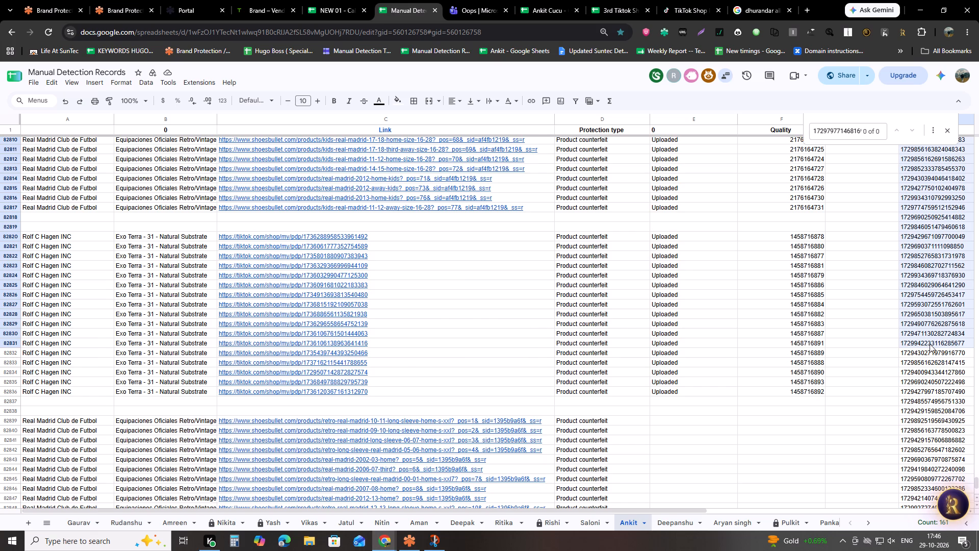
{"action": "scroll", "coordinate": [930, 344], "scroll_direction": "down", "scroll_amount": 1}
{"action": "left_click_drag", "start_coordinate": [930, 344], "coordinate": [915, 278]}
{"action": "scroll", "coordinate": [924, 330], "scroll_direction": "up", "scroll_amount": 3}
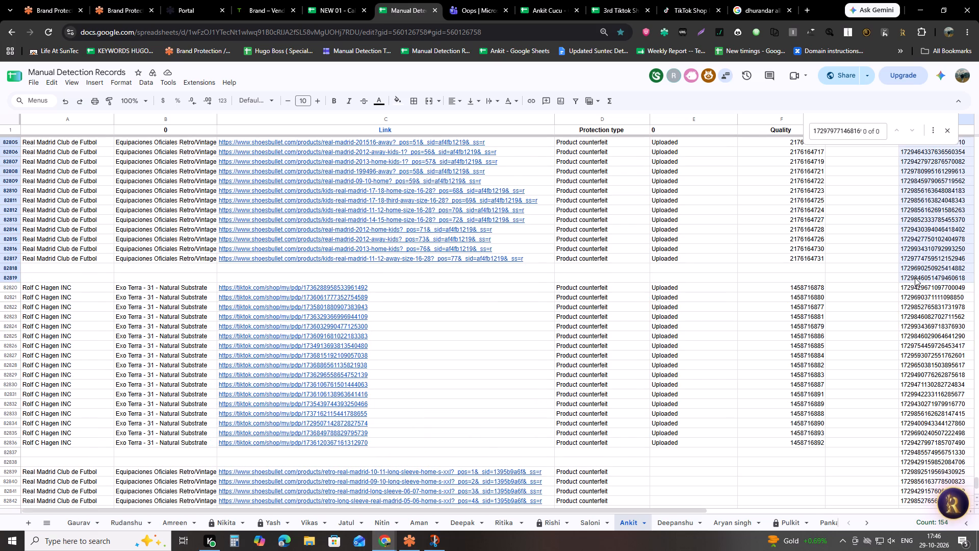
{"action": "left_click_drag", "start_coordinate": [915, 278], "coordinate": [915, 290]}
{"action": "key", "text": "ctrl+c"}
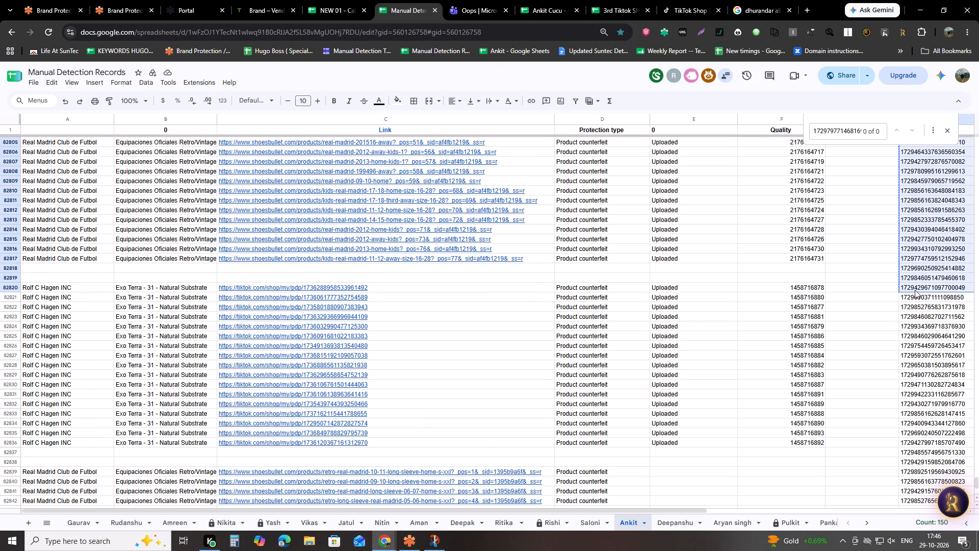
{"action": "key", "text": "ctrl+c"}
{"action": "key", "text": "ctrl+c"}
{"action": "key", "text": "ctrl+c"}
{"action": "key", "text": "ctrl+c"}
{"action": "key", "text": "ctrl+c"}
{"action": "key", "text": "ctrl+c"}
{"action": "key", "text": "ctrl+c"}
Paste the product IDs from F7355 down in the 3rd Tiktok Shop URL generator and reduce their font size to 9.
{"action": "left_click", "coordinate": [596, 0]}
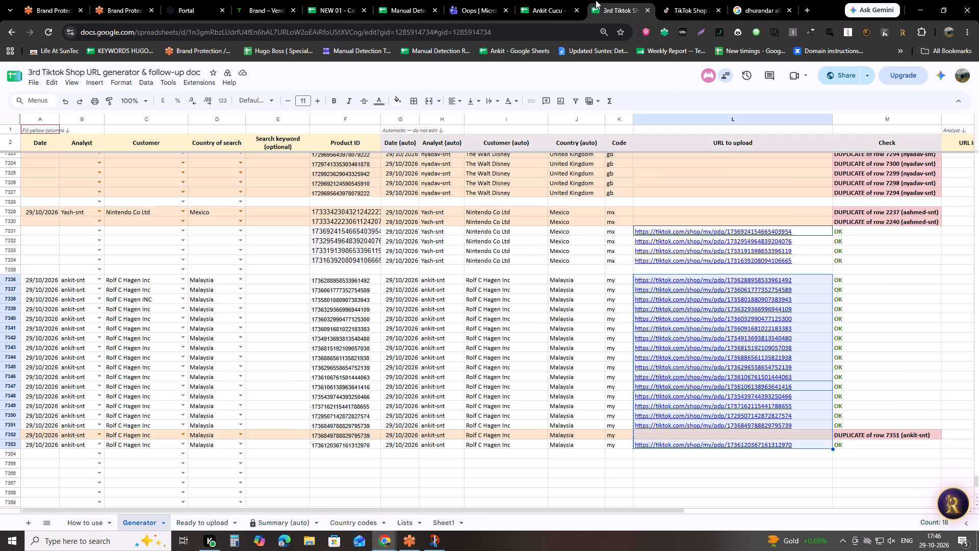
{"action": "scroll", "coordinate": [347, 401], "scroll_direction": "down", "scroll_amount": 3}
{"action": "left_click", "coordinate": [323, 312]}
{"action": "key", "text": "ctrl+v"}
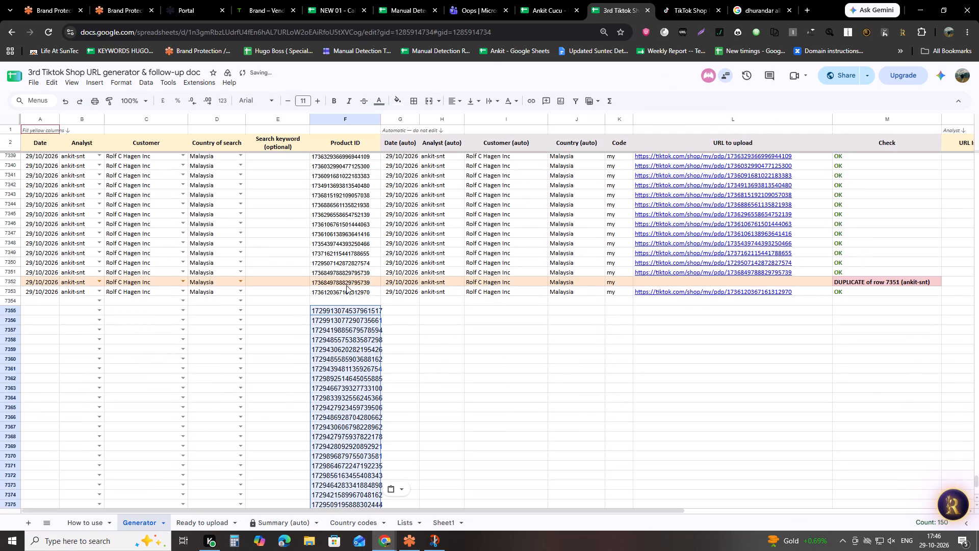
{"action": "double_click", "coordinate": [287, 104]}
Set row 7355's country of search to United Kingdom and its customer to CUCU Covers.
{"action": "left_click", "coordinate": [200, 309]}
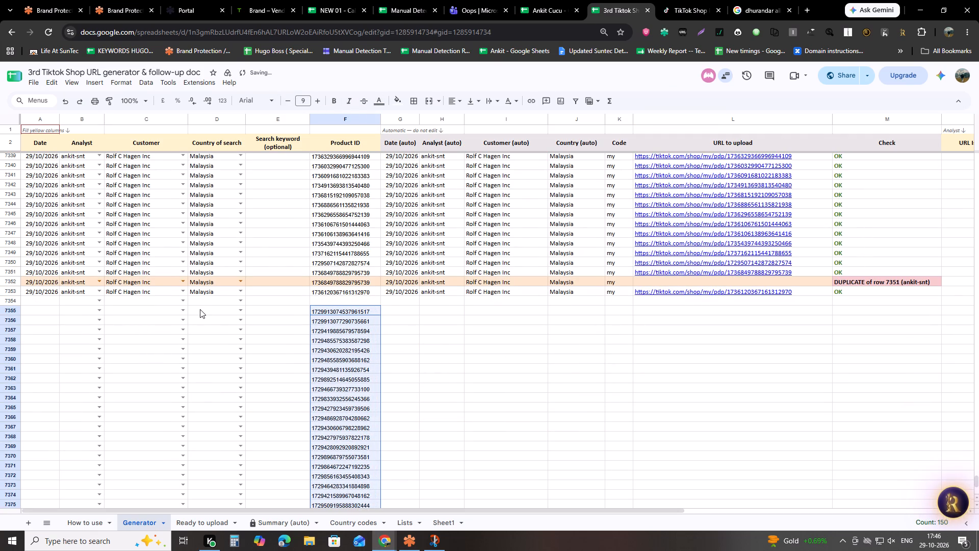
{"action": "key", "text": "u"}
{"action": "key", "text": "k"}
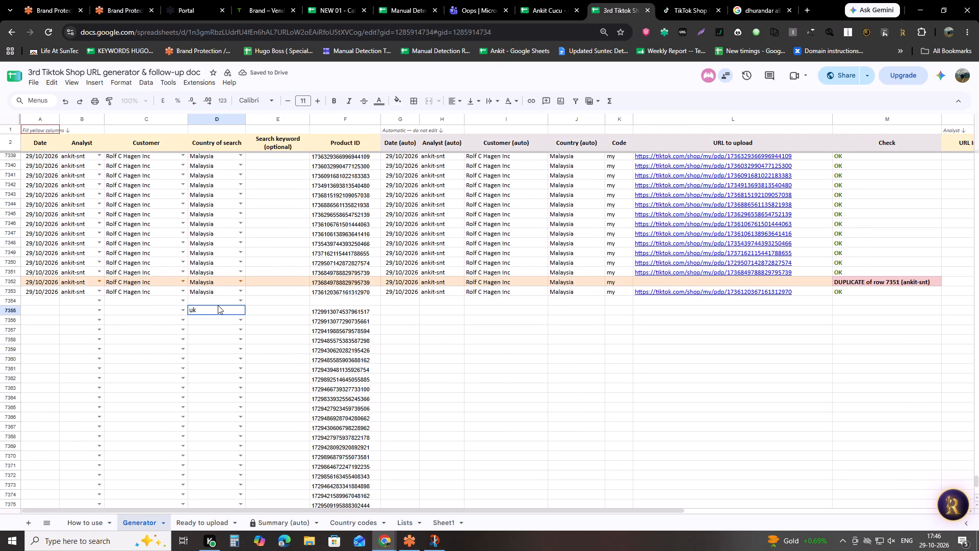
{"action": "key", "text": "BackSpace"}
{"action": "key", "text": "Down"}
{"action": "key", "text": "Return"}
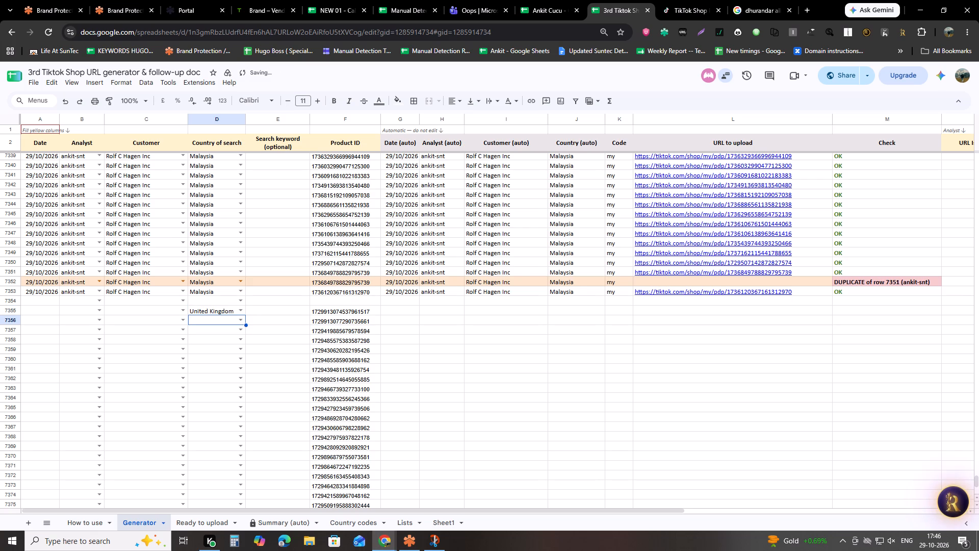
{"action": "key", "text": "Up"}
{"action": "key", "text": "Left"}
{"action": "type", "text": "cuc"}
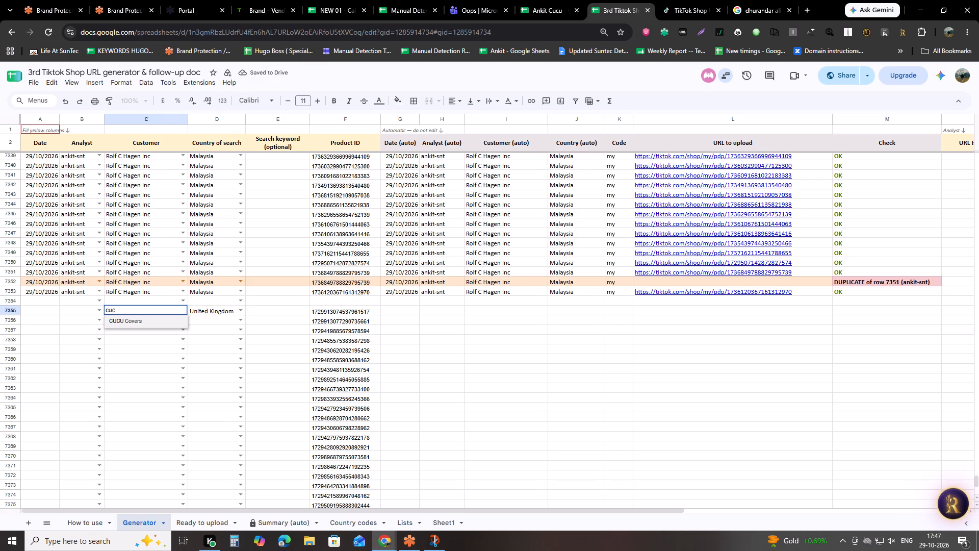
{"action": "key", "text": "Return"}
{"action": "key", "text": "Up"}
{"action": "key", "text": "Left"}
{"action": "type", "text": "an"}
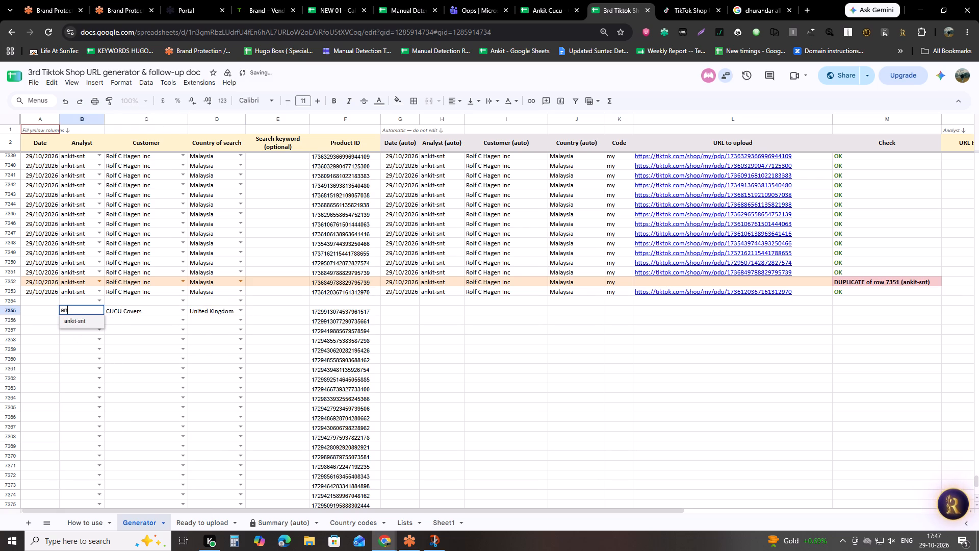
{"action": "key", "text": "Return"}
{"action": "key", "text": "Left"}
{"action": "key", "text": "Up"}
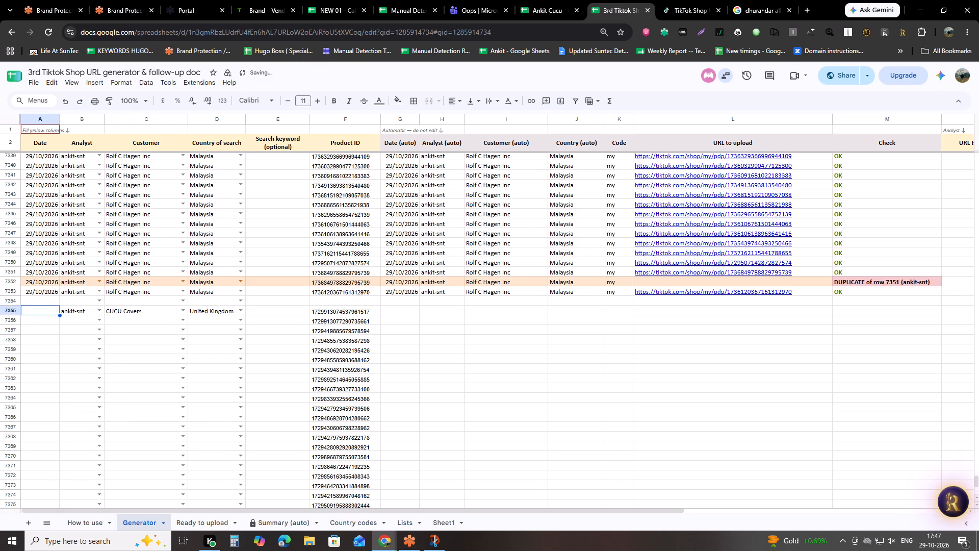
{"action": "type", "text": "29/10/2026"}
{"action": "key", "text": "Return"}
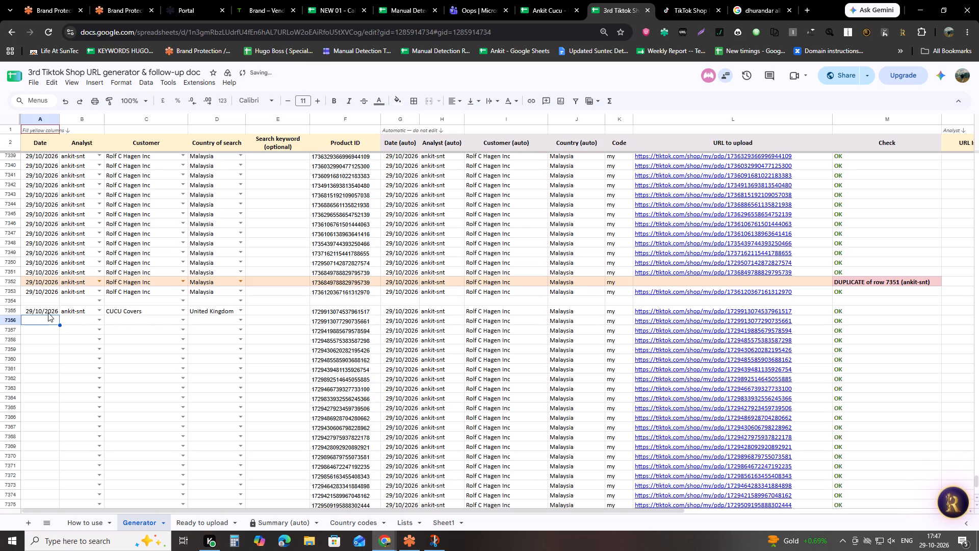
Fill row 7355's date, analyst, customer and country down beside all the pasted product IDs.
{"action": "left_click_drag", "start_coordinate": [45, 310], "coordinate": [204, 402]}
{"action": "scroll", "coordinate": [171, 376], "scroll_direction": "down", "scroll_amount": 8}
{"action": "scroll", "coordinate": [204, 402], "scroll_direction": "down", "scroll_amount": 9}
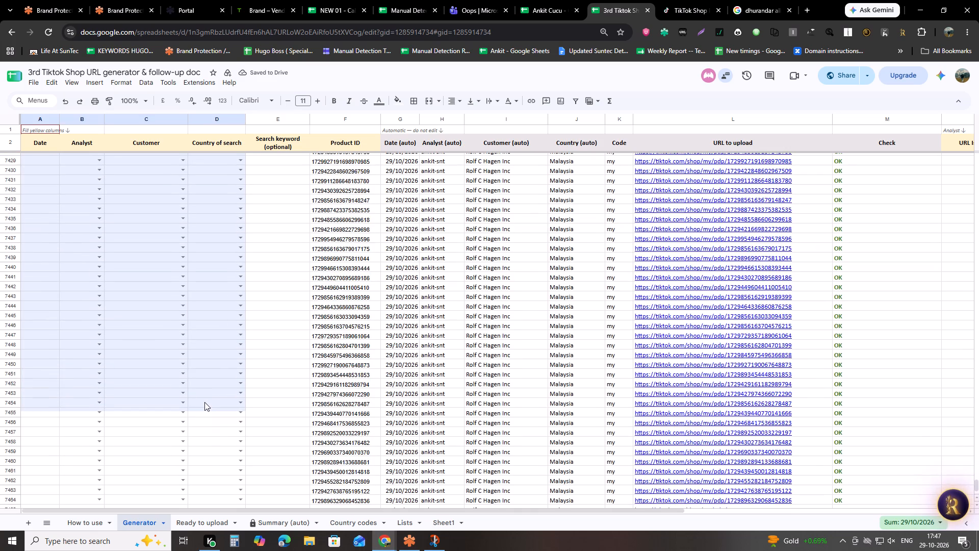
{"action": "left_click_drag", "start_coordinate": [204, 402], "coordinate": [233, 477]}
{"action": "scroll", "coordinate": [204, 402], "scroll_direction": "down", "scroll_amount": 11}
{"action": "key", "text": "ctrl+d"}
Examine the automatic customer, country, URL and check columns for the filled CUCU Covers rows.
{"action": "scroll", "coordinate": [636, 419], "scroll_direction": "up", "scroll_amount": 13}
{"action": "scroll", "coordinate": [455, 434], "scroll_direction": "up", "scroll_amount": 4}
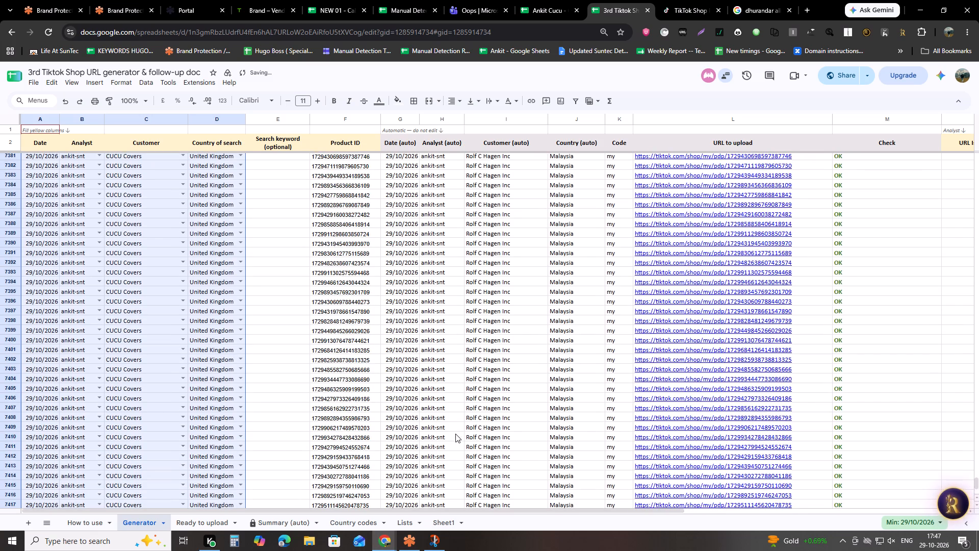
{"action": "scroll", "coordinate": [425, 434], "scroll_direction": "up", "scroll_amount": 6}
{"action": "scroll", "coordinate": [510, 430], "scroll_direction": "up", "scroll_amount": 4}
{"action": "left_click", "coordinate": [491, 468]}
{"action": "scroll", "coordinate": [554, 419], "scroll_direction": "down", "scroll_amount": 4}
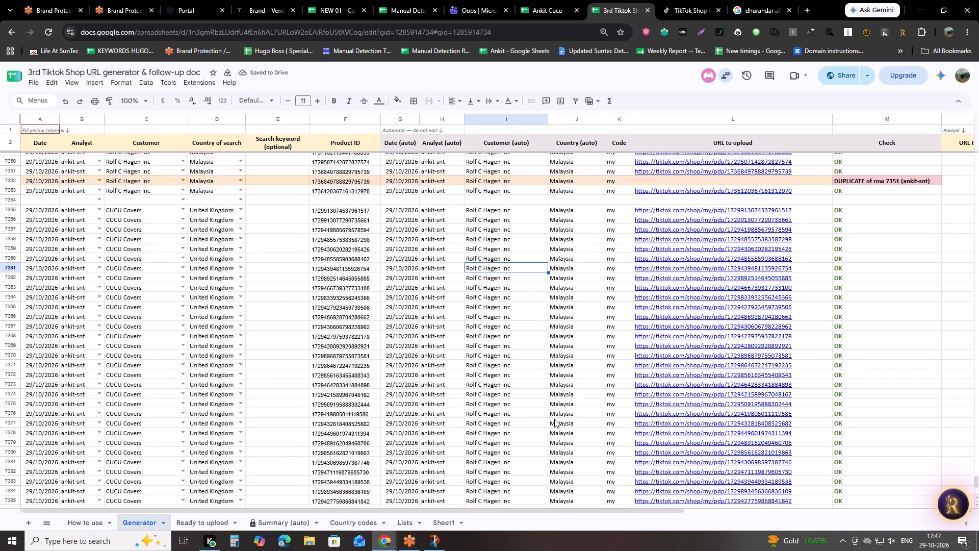
{"action": "scroll", "coordinate": [554, 419], "scroll_direction": "down", "scroll_amount": 12}
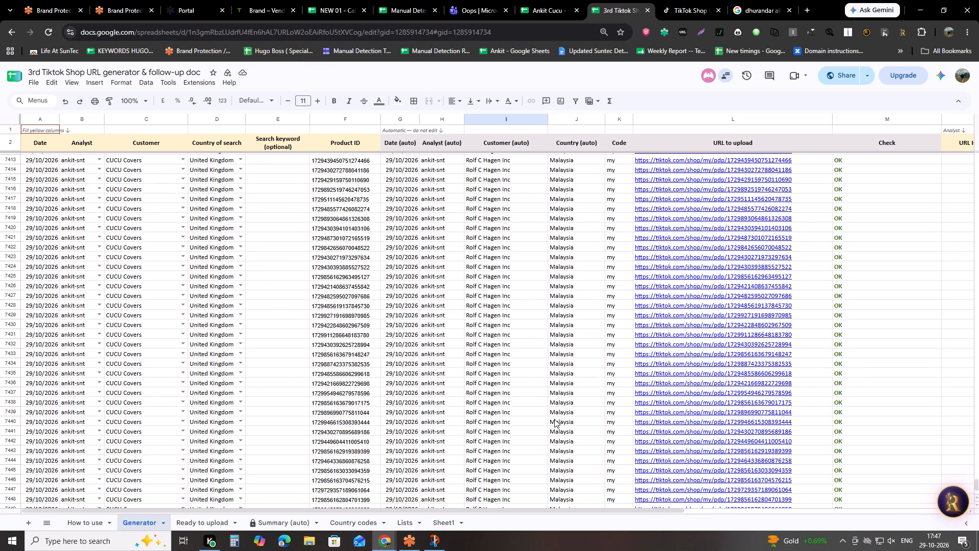
{"action": "scroll", "coordinate": [554, 419], "scroll_direction": "up", "scroll_amount": 4}
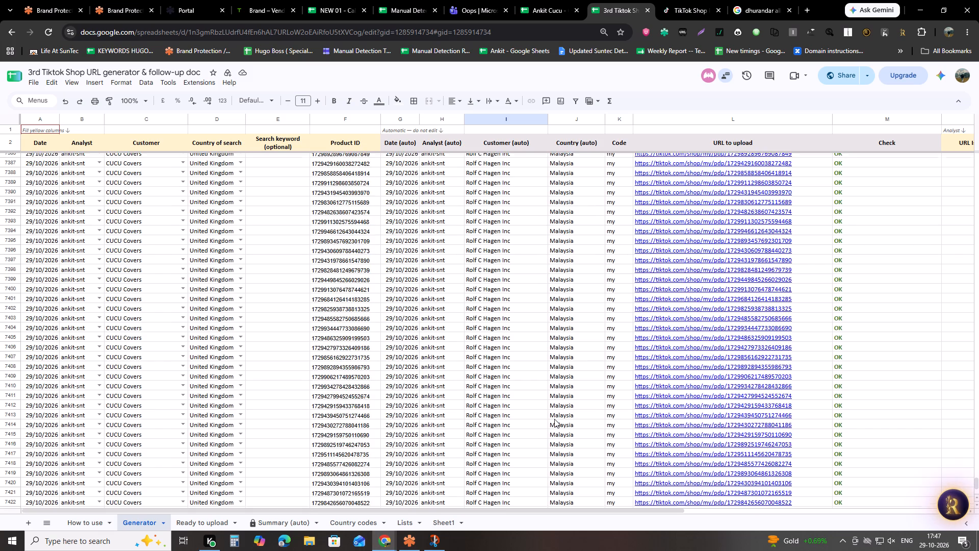
{"action": "scroll", "coordinate": [554, 419], "scroll_direction": "up", "scroll_amount": 10}
{"action": "left_click", "coordinate": [503, 335]}
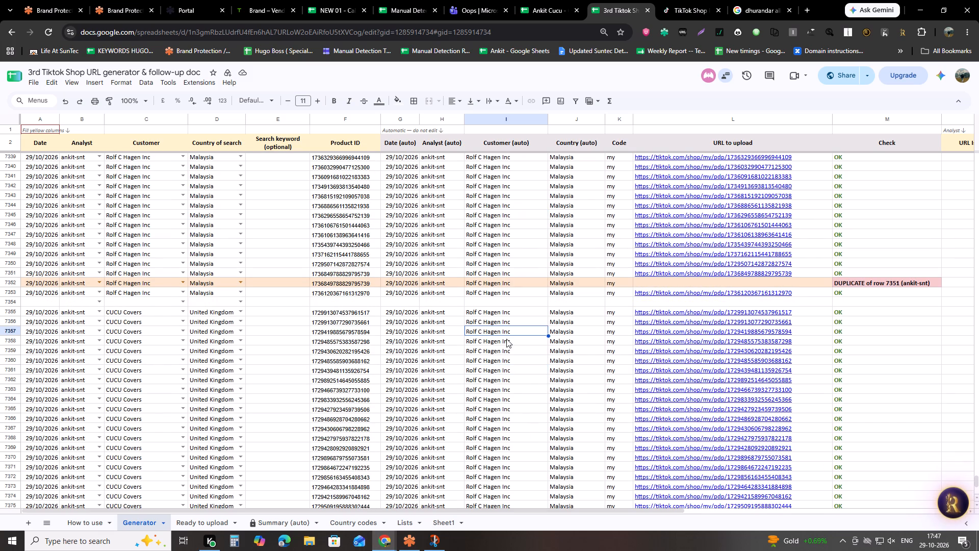
Switch to the NEW 01 - Calendar workbook and open the NS-4 dpal-snt sheet.
{"action": "left_click", "coordinate": [316, 0]}
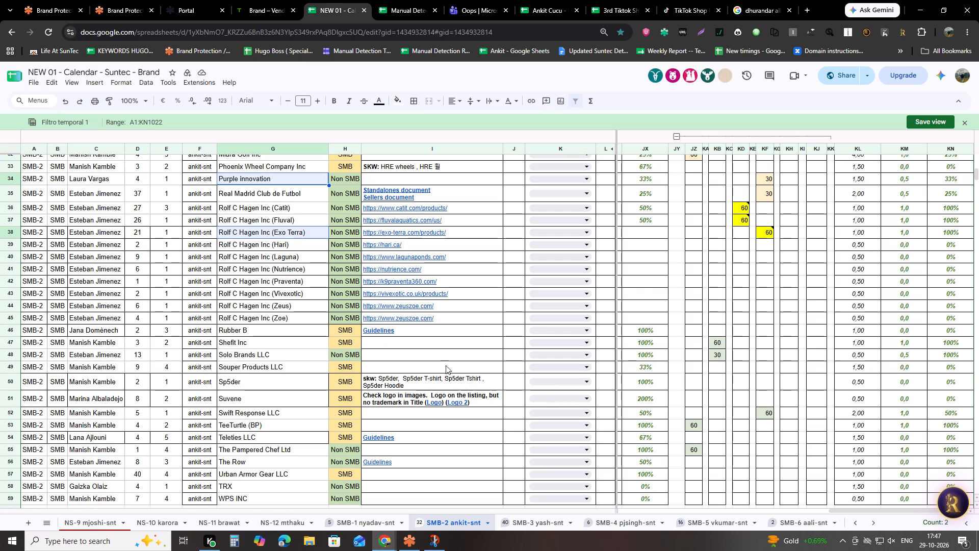
{"action": "scroll", "coordinate": [699, 425], "scroll_direction": "up", "scroll_amount": 14}
{"action": "scroll", "coordinate": [699, 425], "scroll_direction": "down", "scroll_amount": 8}
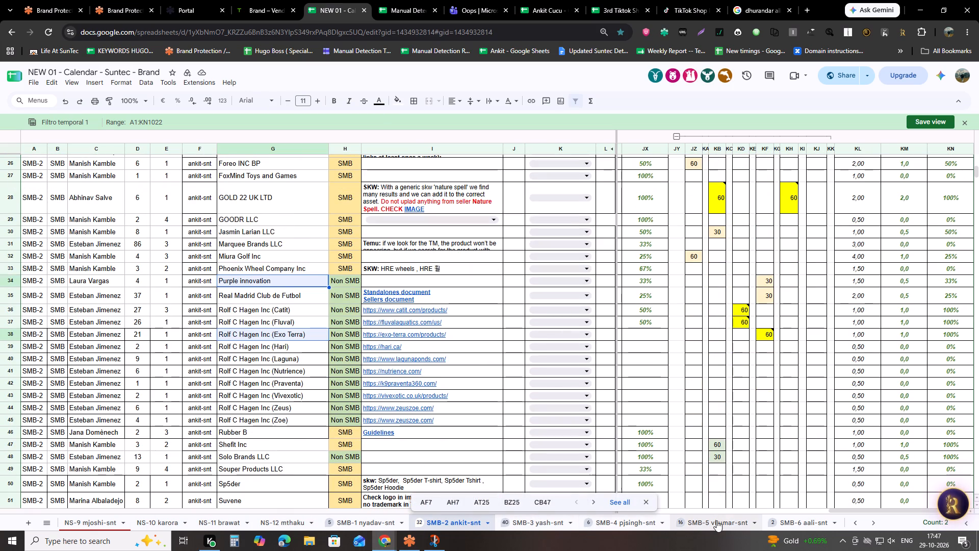
{"action": "left_click", "coordinate": [47, 521]}
{"action": "scroll", "coordinate": [87, 462], "scroll_direction": "up", "scroll_amount": 2}
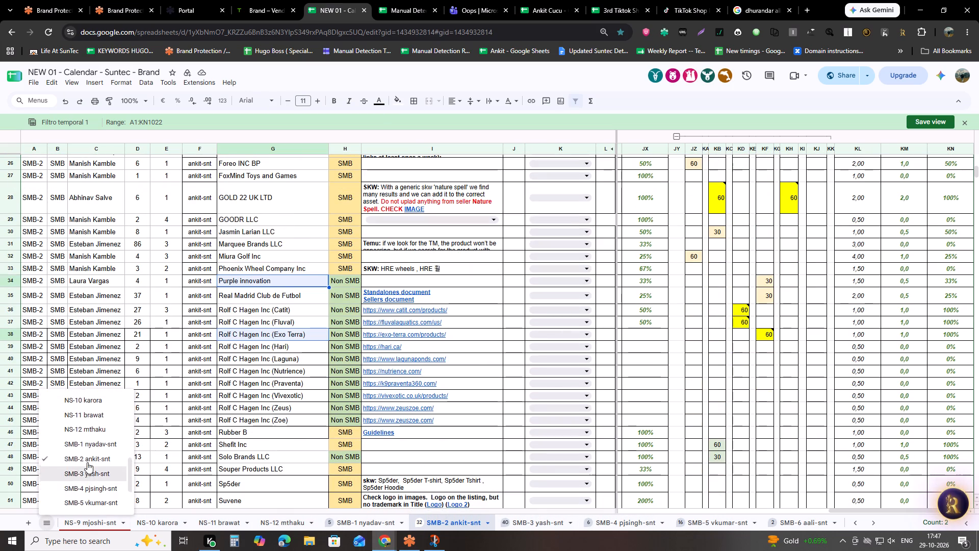
{"action": "scroll", "coordinate": [87, 462], "scroll_direction": "up", "scroll_amount": 3}
{"action": "scroll", "coordinate": [89, 459], "scroll_direction": "down", "scroll_amount": 4}
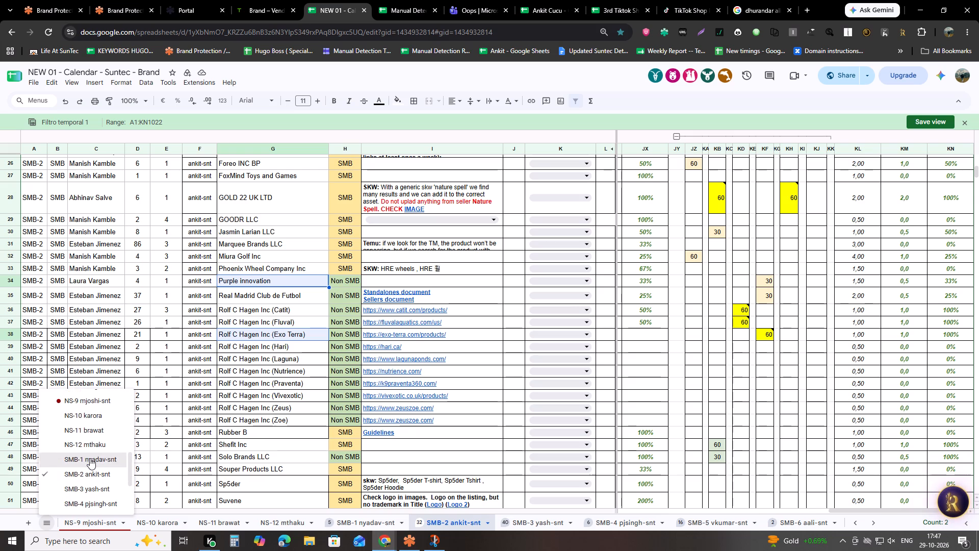
{"action": "scroll", "coordinate": [90, 458], "scroll_direction": "down", "scroll_amount": 3}
{"action": "scroll", "coordinate": [90, 457], "scroll_direction": "up", "scroll_amount": 1}
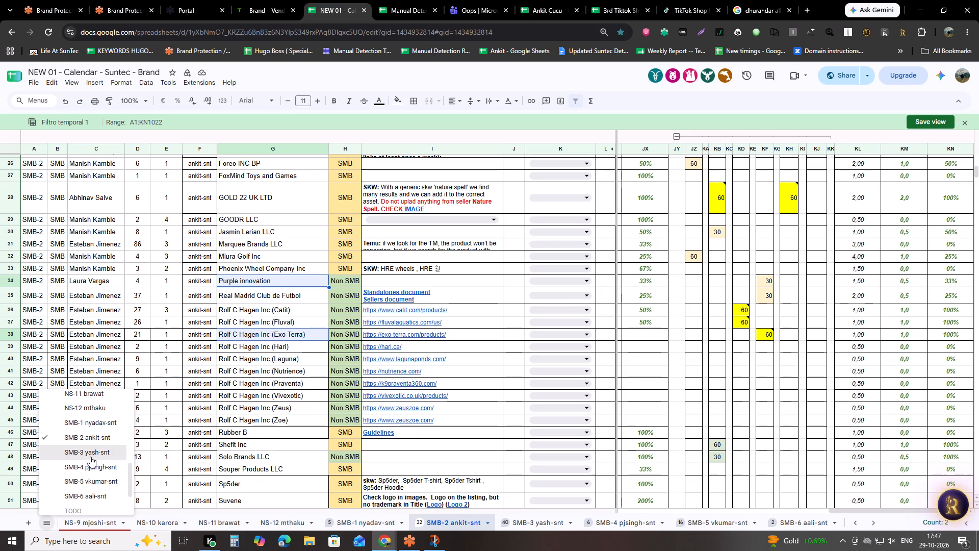
{"action": "scroll", "coordinate": [90, 457], "scroll_direction": "up", "scroll_amount": 1}
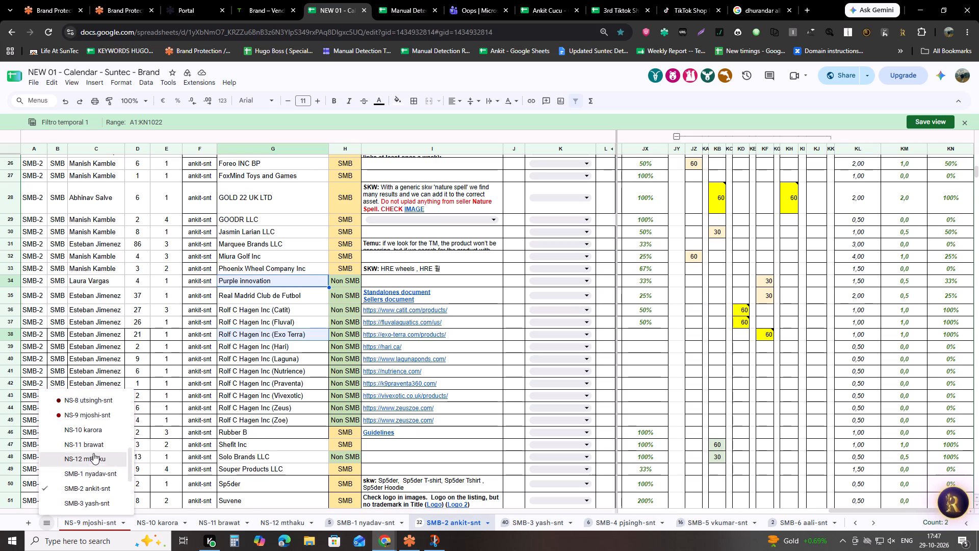
{"action": "scroll", "coordinate": [94, 450], "scroll_direction": "up", "scroll_amount": 1}
{"action": "left_click", "coordinate": [95, 406]}
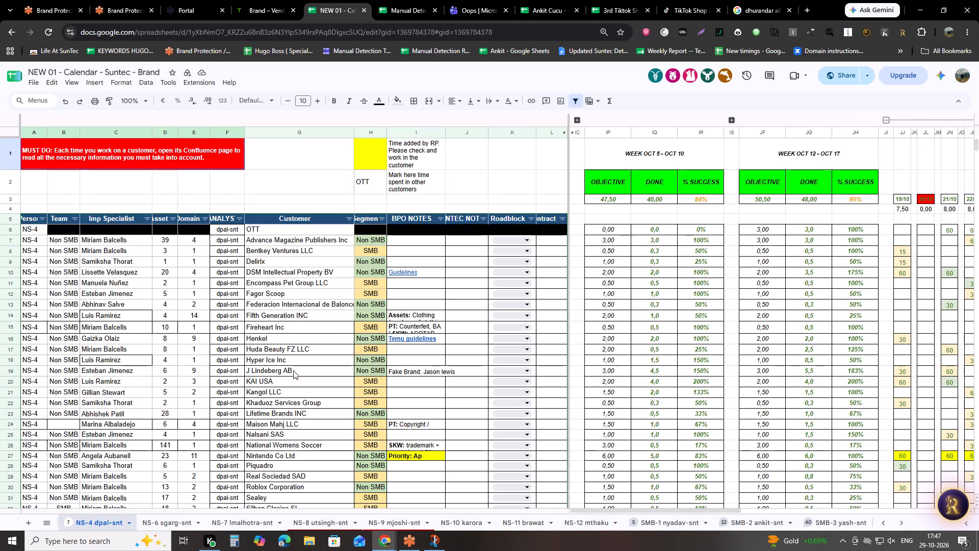
Copy the Bentkey Ventures LLC customer name from the NS-4 calendar and filter the Tuinet Brand records by that customer.
{"action": "left_click_drag", "start_coordinate": [600, 509], "coordinate": [830, 498]}
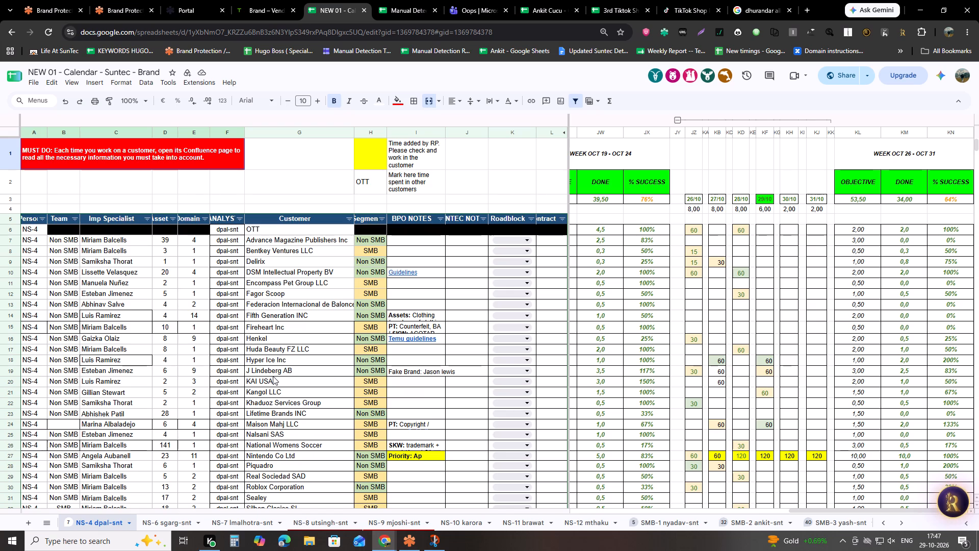
{"action": "left_click", "coordinate": [275, 389]}
{"action": "scroll", "coordinate": [282, 406], "scroll_direction": "down", "scroll_amount": 2}
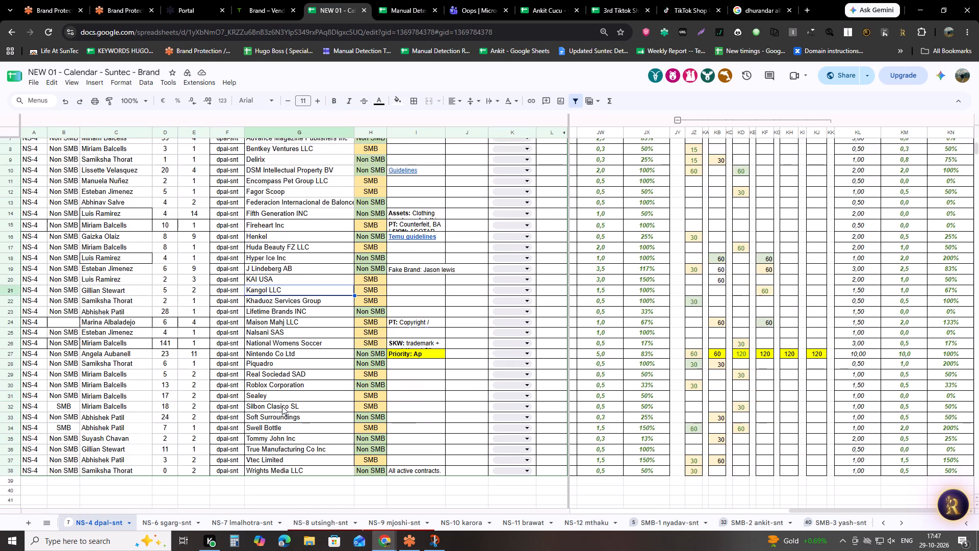
{"action": "scroll", "coordinate": [282, 406], "scroll_direction": "up", "scroll_amount": 3}
{"action": "left_click", "coordinate": [274, 248]}
{"action": "key", "text": "ctrl+c"}
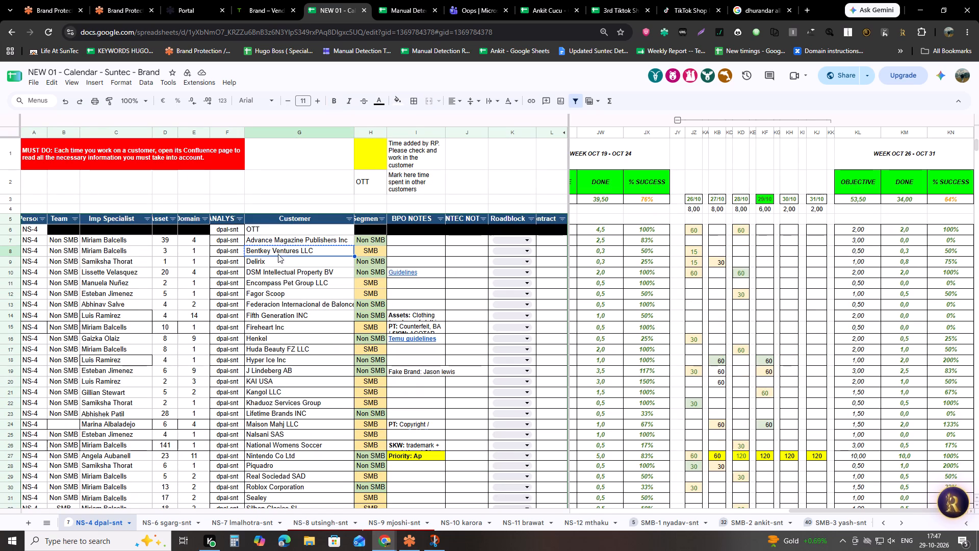
{"action": "left_click", "coordinate": [251, 0]}
{"action": "triple_click", "coordinate": [415, 210]}
{"action": "key", "text": "ctrl+v"}
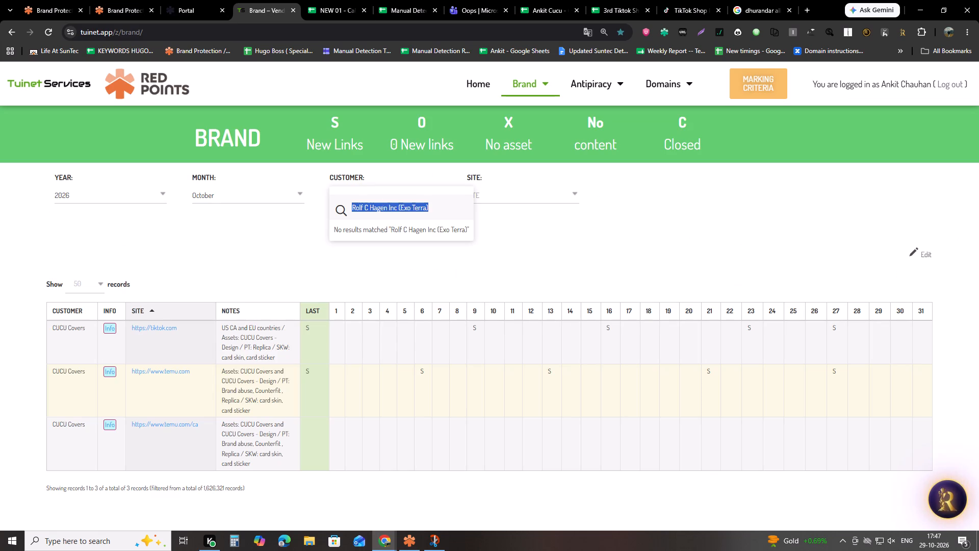
{"action": "left_click", "coordinate": [401, 239]}
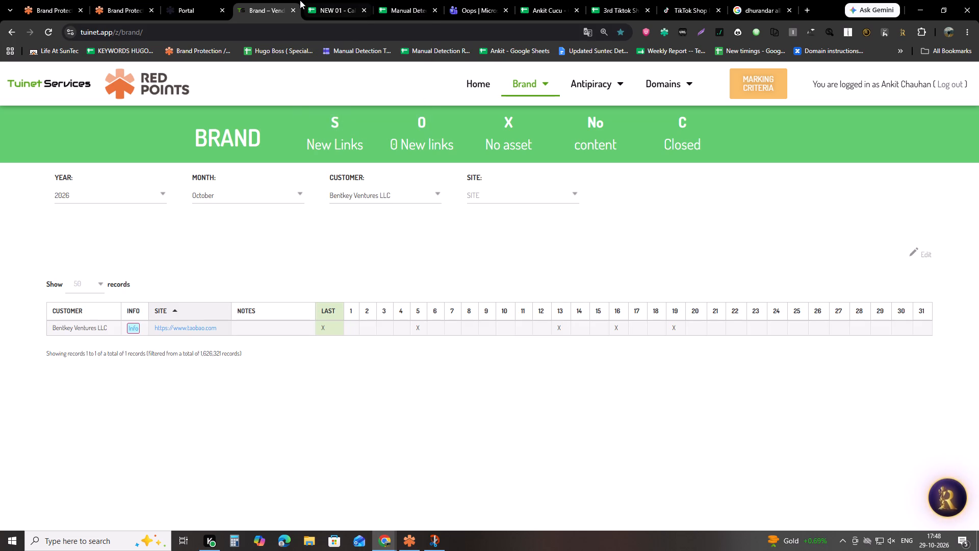
Copy the Fagor Scoop customer name from the NS-4 calendar and look it up in the Tuinet Brand customer filter.
{"action": "left_click", "coordinate": [314, 0]}
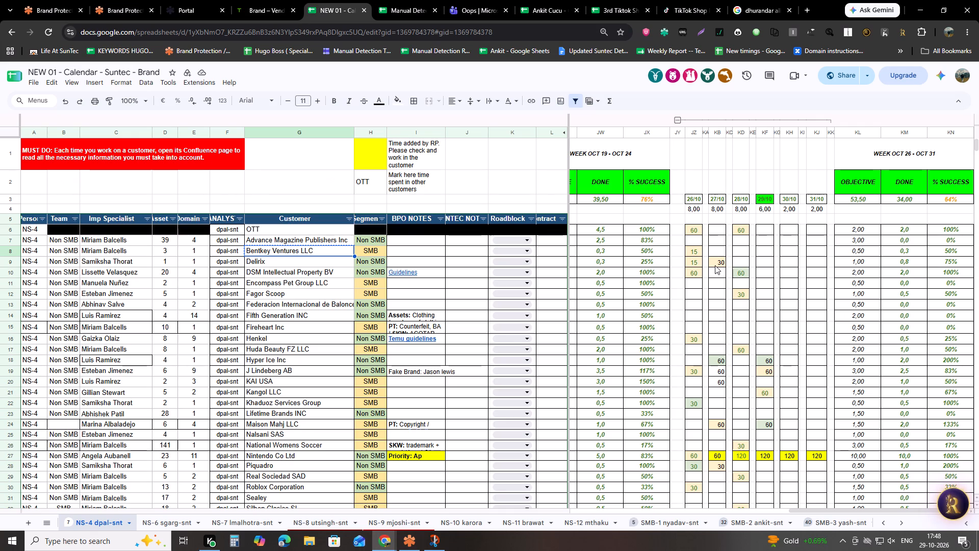
{"action": "left_click", "coordinate": [737, 272]}
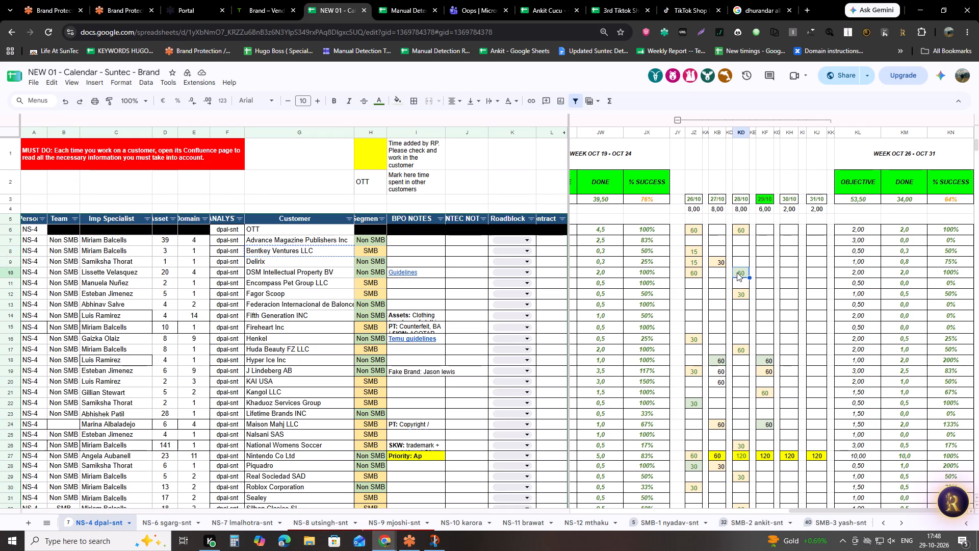
{"action": "left_click", "coordinate": [278, 293]}
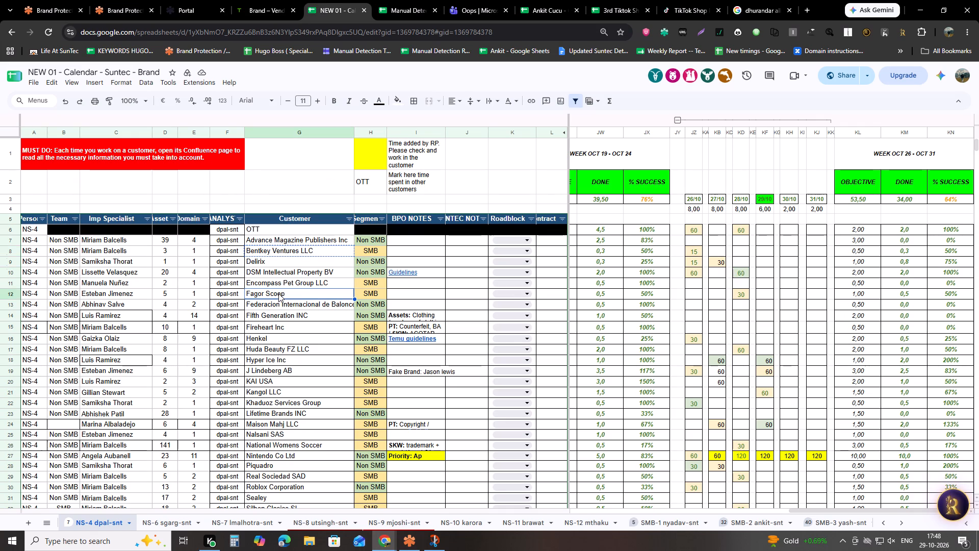
{"action": "key", "text": "ctrl+c"}
{"action": "left_click", "coordinate": [261, 0]}
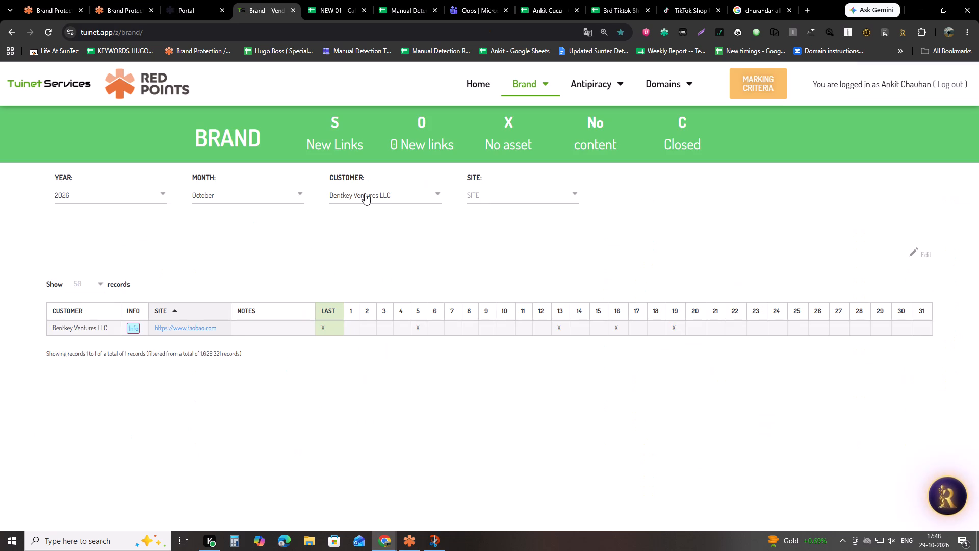
{"action": "left_click", "coordinate": [365, 193]}
{"action": "key", "text": "ctrl+v"}
{"action": "left_click", "coordinate": [387, 3]}
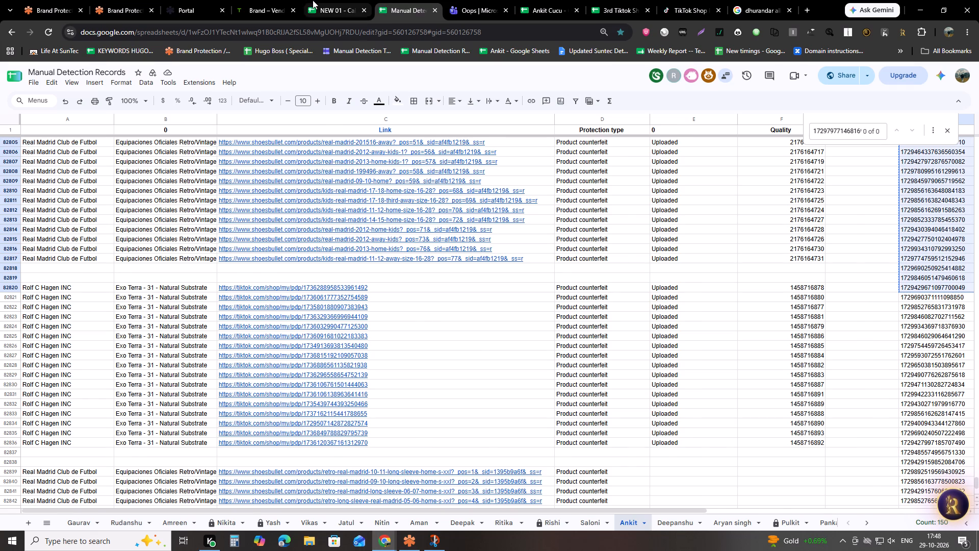
Copy the Advance Magazine Publishers Inc name from the NS-4 calendar and filter the Tuinet Brand records by that customer.
{"action": "left_click", "coordinate": [313, 0]}
{"action": "left_click", "coordinate": [307, 238]}
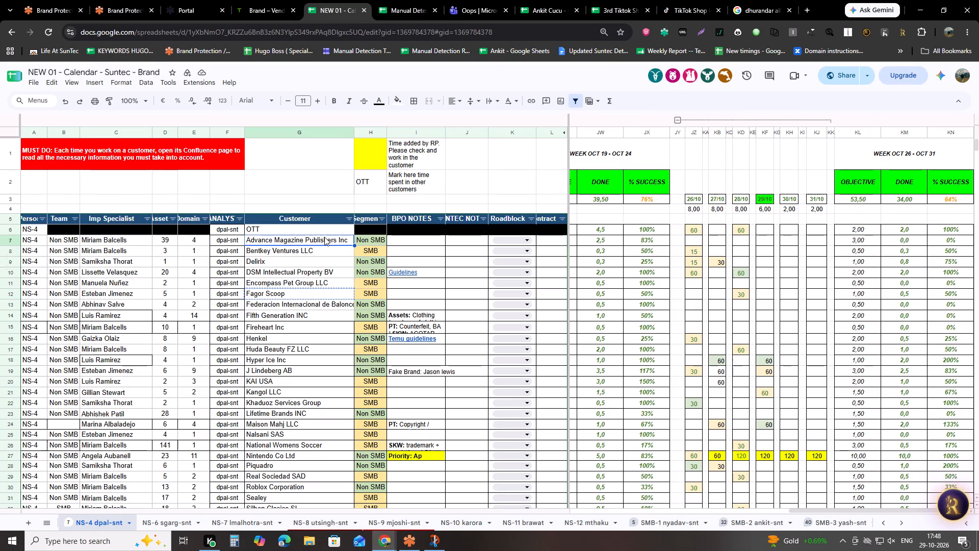
{"action": "key", "text": "ctrl+c"}
{"action": "left_click", "coordinate": [288, 0]}
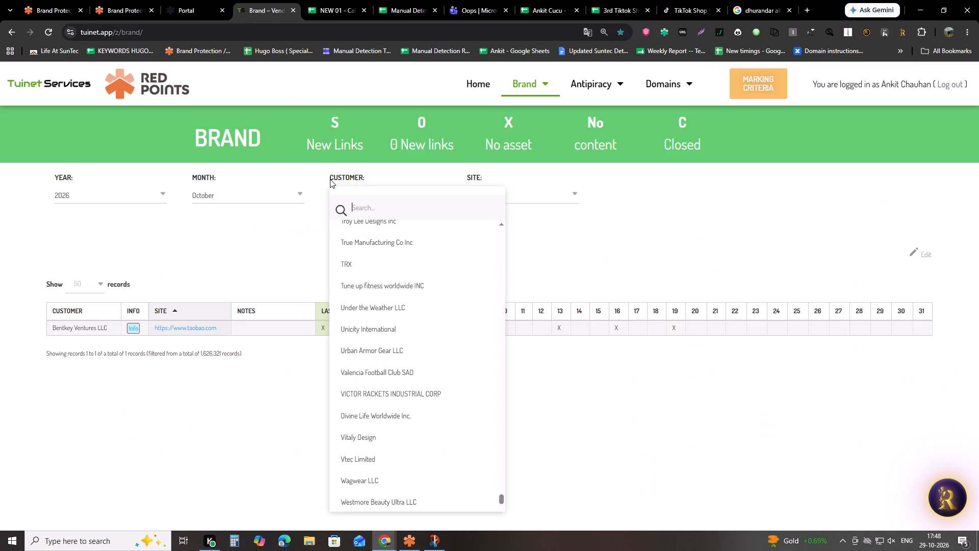
{"action": "key", "text": "ctrl+v"}
{"action": "left_click", "coordinate": [372, 229]}
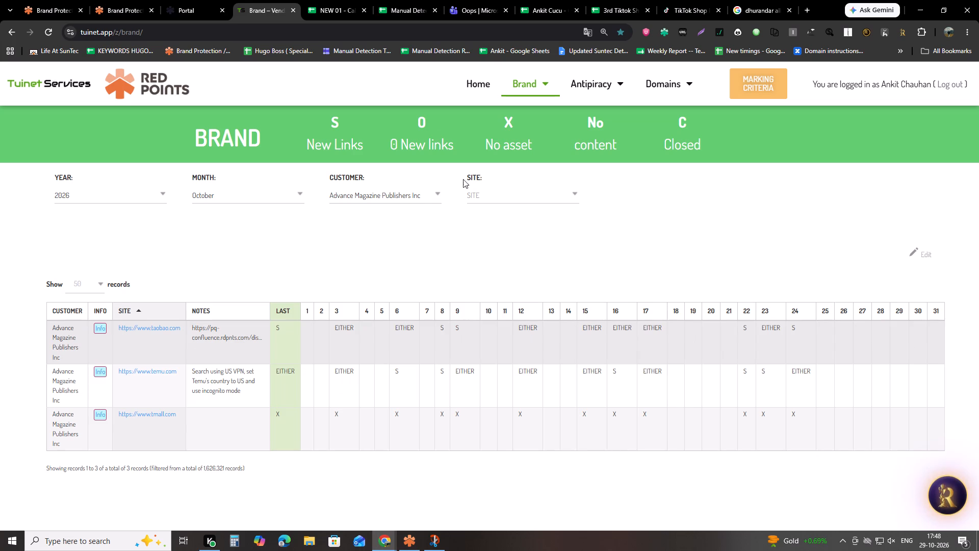
Examine the NS-4 calendar's customer list down to Wrights Media LLC, then return to the Tuinet Brand records.
{"action": "left_click", "coordinate": [338, 0]}
{"action": "scroll", "coordinate": [336, 349], "scroll_direction": "down", "scroll_amount": 5}
{"action": "left_click", "coordinate": [286, 313]}
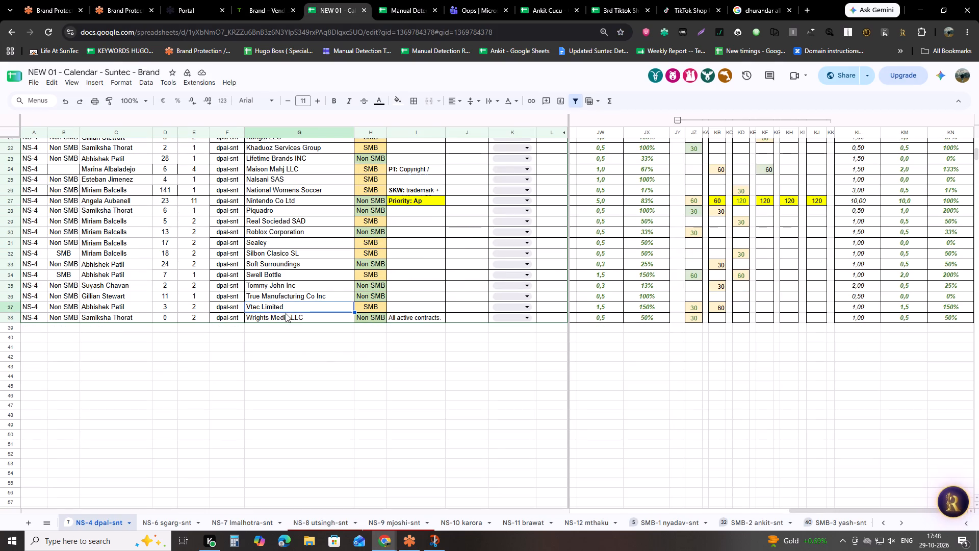
{"action": "left_click", "coordinate": [295, 319]}
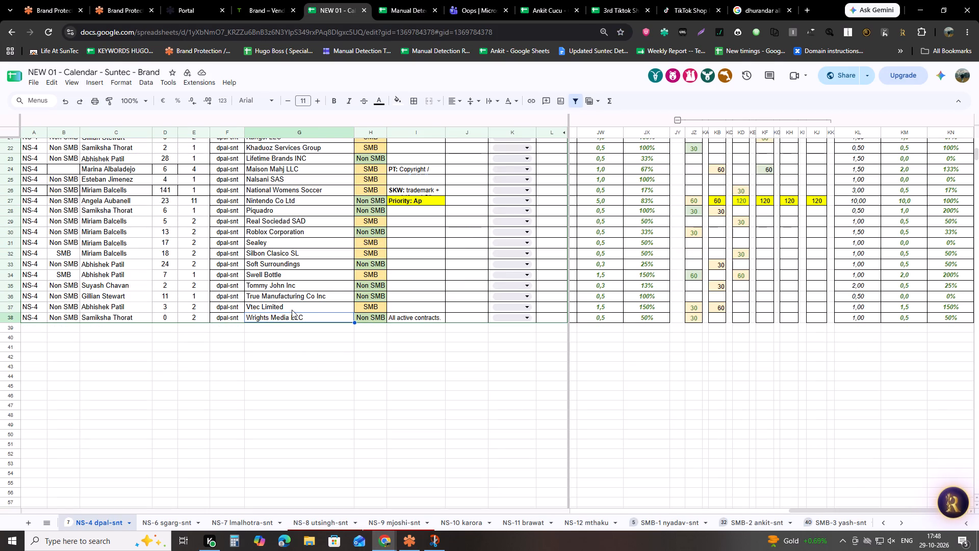
{"action": "key", "text": "ctrl+c"}
{"action": "key", "text": "ctrl+c"}
{"action": "scroll", "coordinate": [292, 310], "scroll_direction": "up", "scroll_amount": 7}
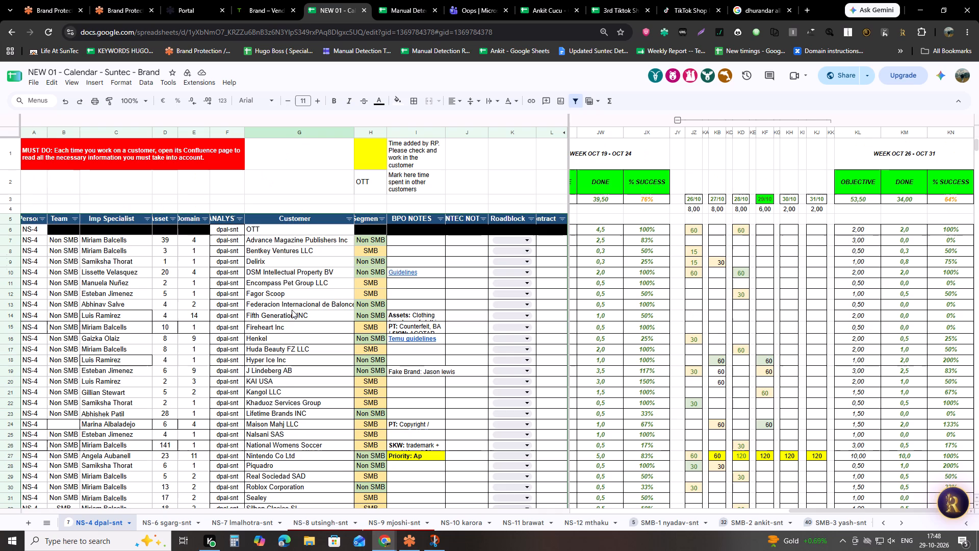
{"action": "scroll", "coordinate": [292, 310], "scroll_direction": "up", "scroll_amount": 2}
{"action": "left_click", "coordinate": [284, 239]}
{"action": "key", "text": "ctrl+c"}
{"action": "left_click", "coordinate": [253, 0]}
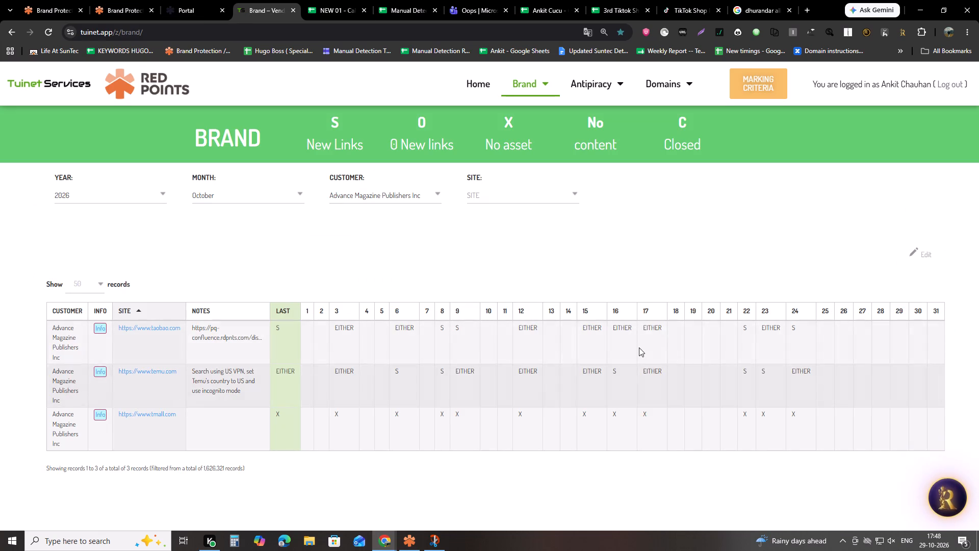
Mark day 29 for Advance Magazine Publishers Inc as EITHER on taobao.com and temu.com, and X on tmall.com.
{"action": "double_click", "coordinate": [896, 331]}
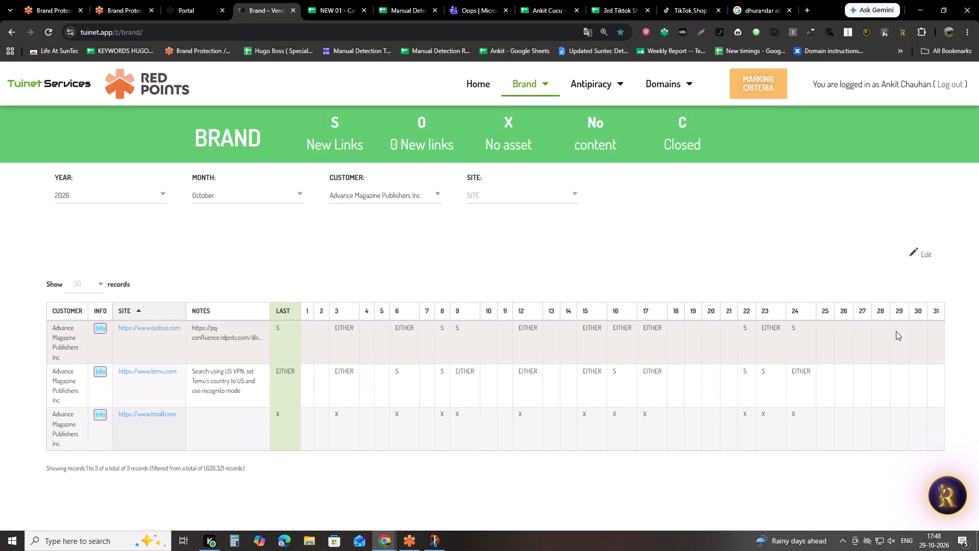
{"action": "left_click", "coordinate": [903, 377]}
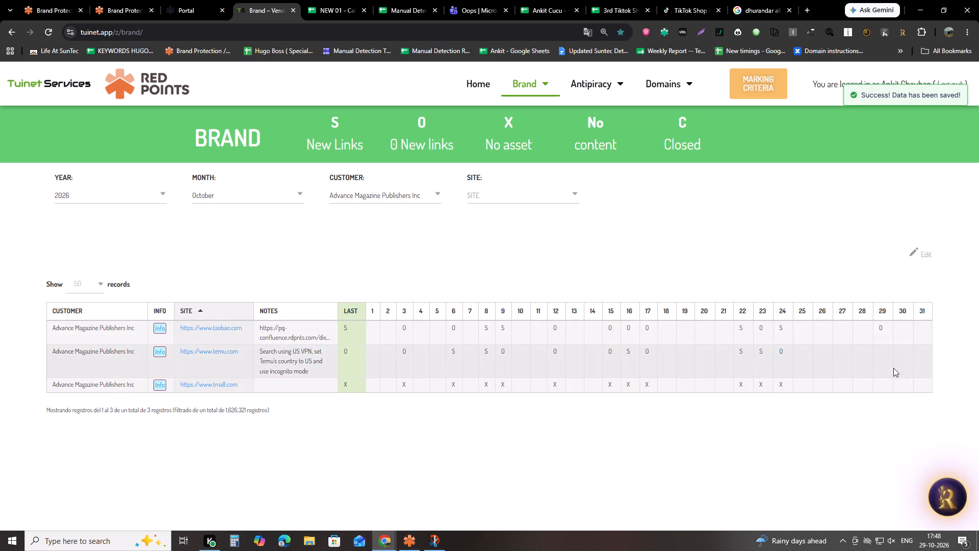
{"action": "double_click", "coordinate": [881, 358]}
{"action": "left_click", "coordinate": [889, 380]}
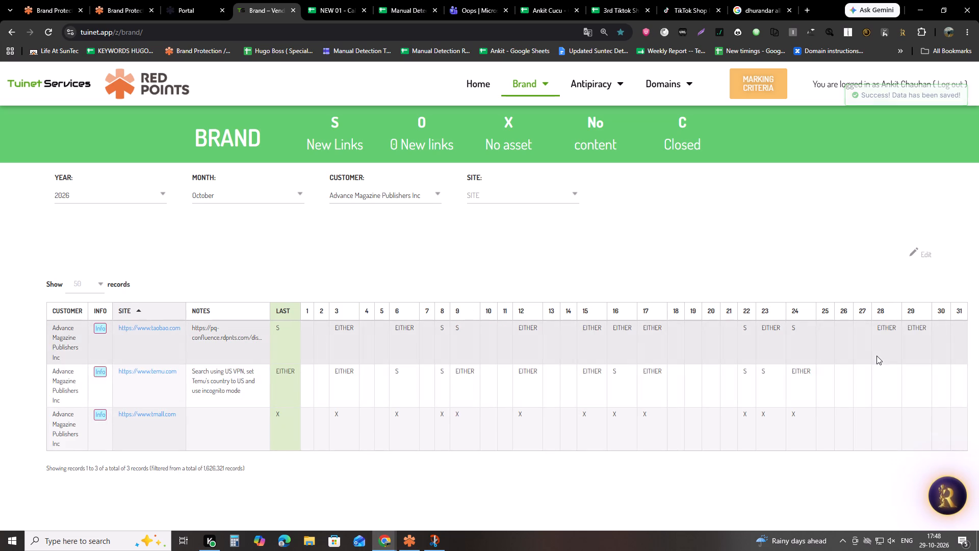
{"action": "double_click", "coordinate": [908, 377]}
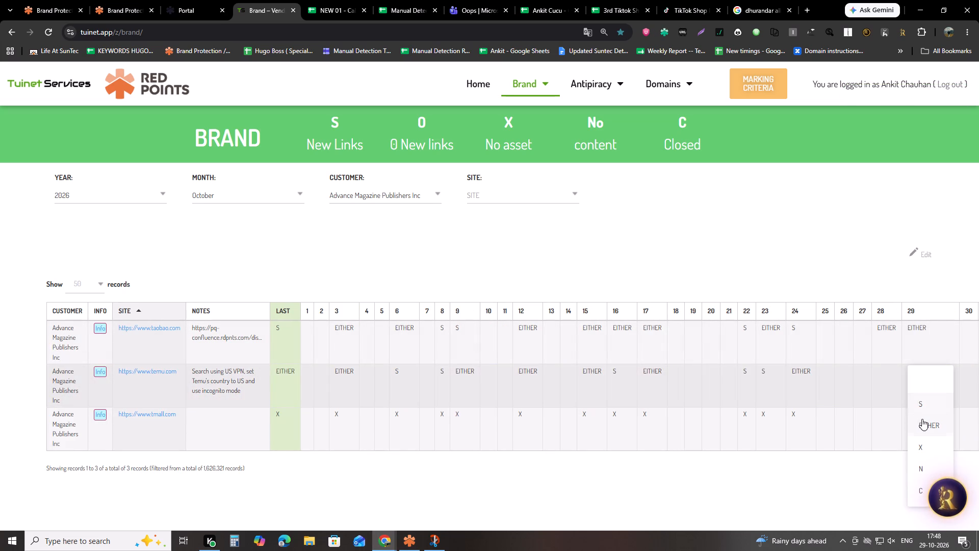
{"action": "left_click", "coordinate": [922, 419]}
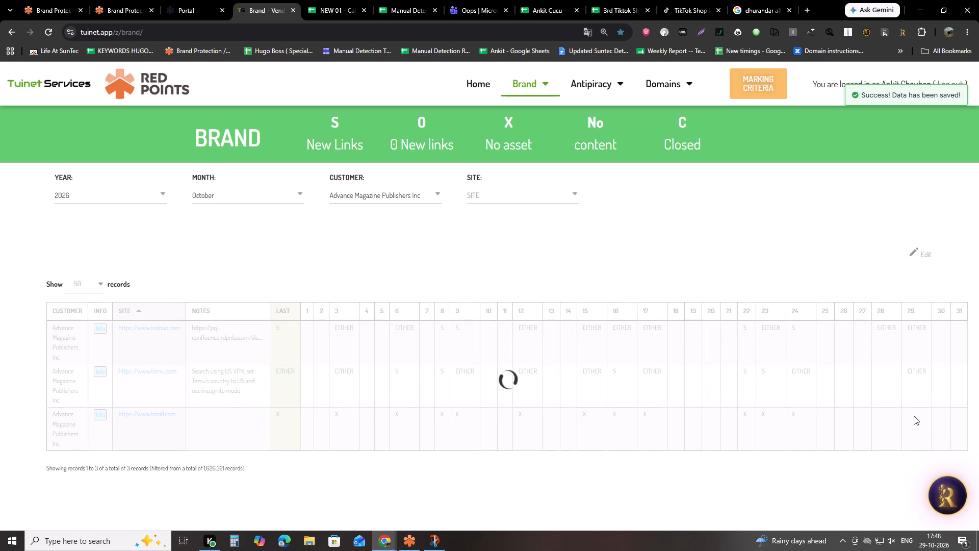
{"action": "double_click", "coordinate": [912, 422]}
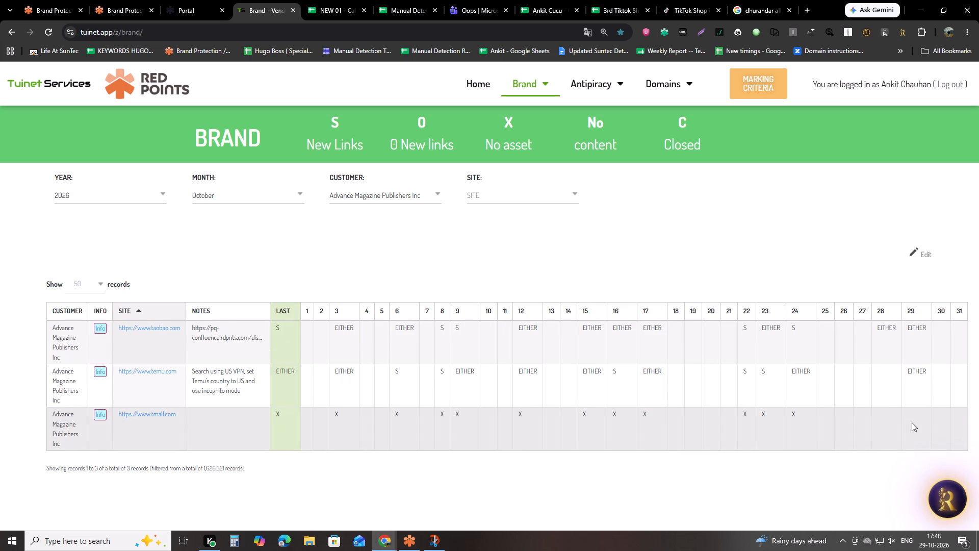
{"action": "left_click", "coordinate": [924, 364]}
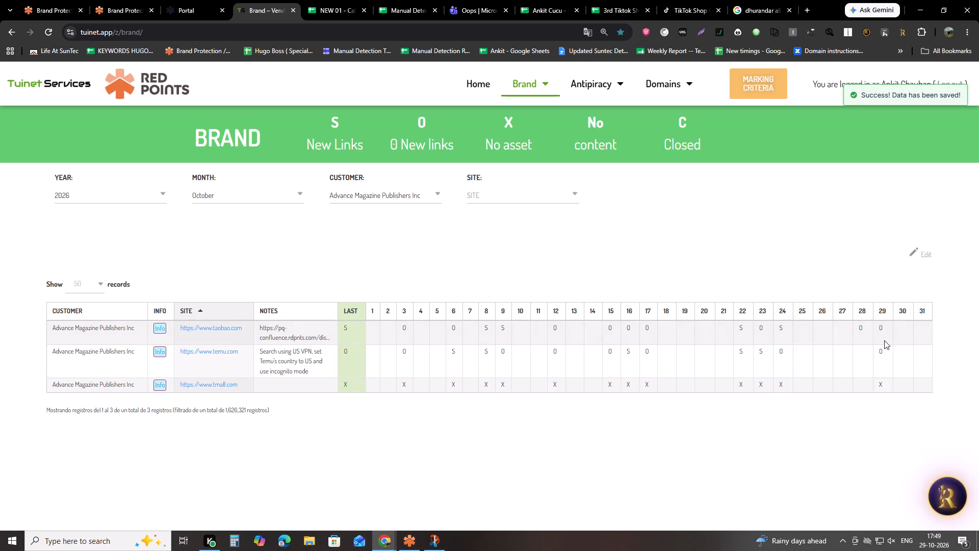
Clear the EITHER mark from day 28 in the Advance Magazine Publishers Inc taobao.com row.
{"action": "double_click", "coordinate": [866, 339]}
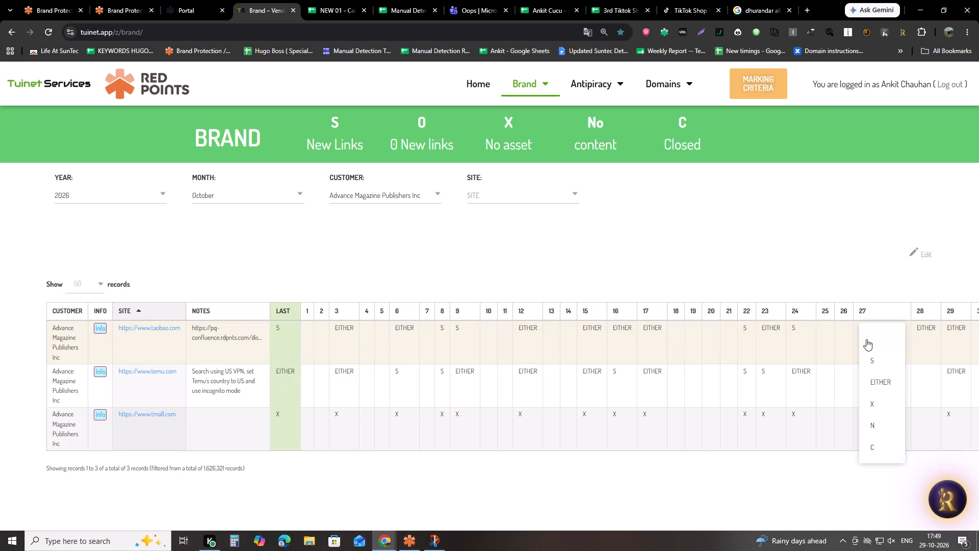
{"action": "left_click", "coordinate": [873, 341]}
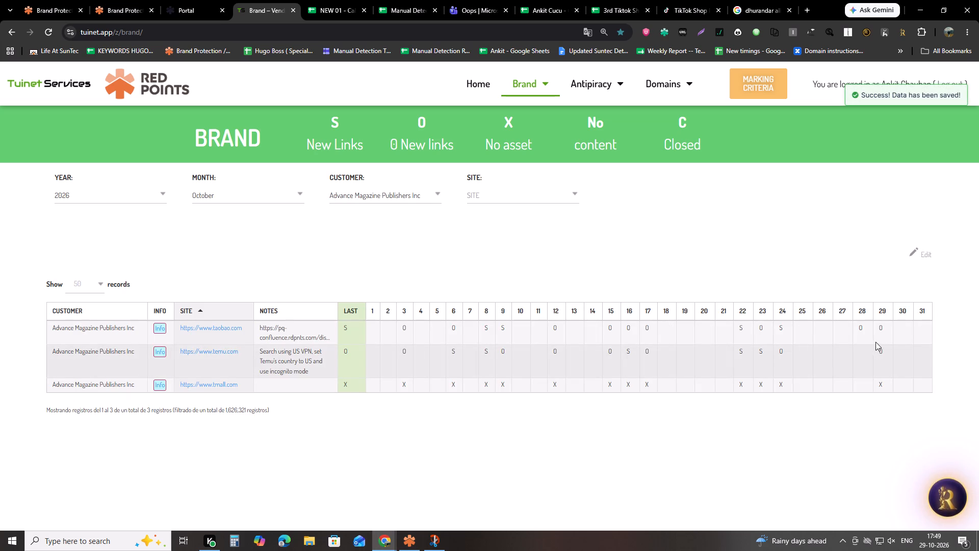
{"action": "double_click", "coordinate": [880, 337]}
{"action": "left_click", "coordinate": [883, 337]}
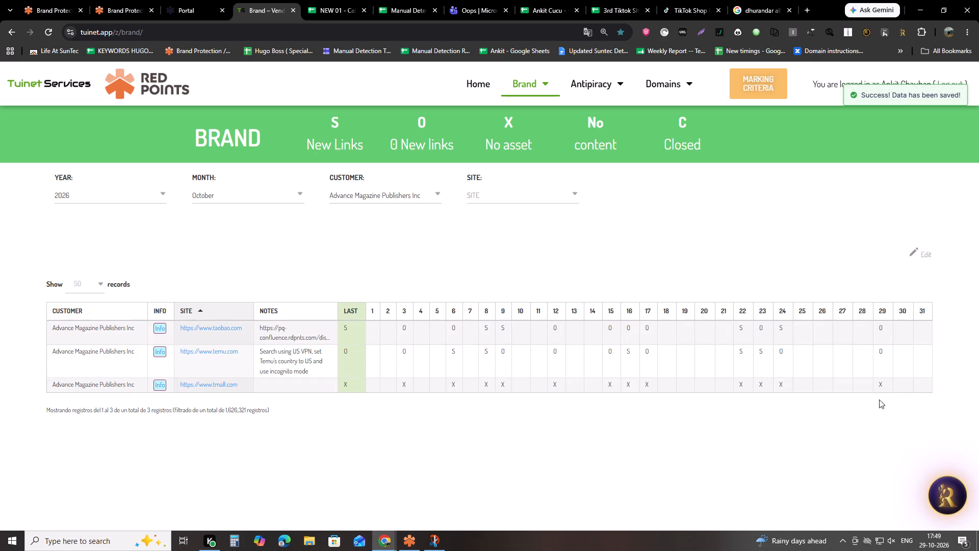
Enter 60 for Advance Magazine Publishers Inc under 29/10 in the NS-4 dpal-snt calendar.
{"action": "left_click", "coordinate": [351, 0]}
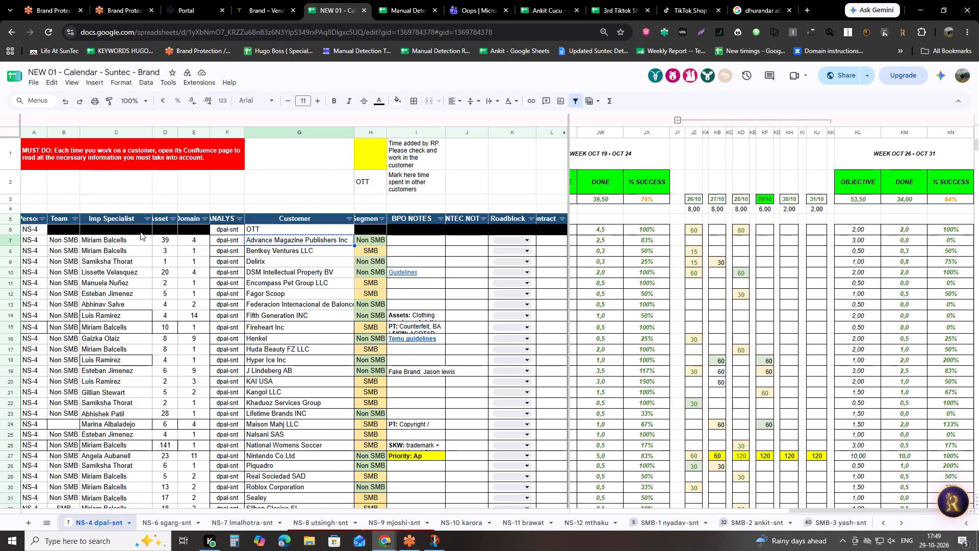
{"action": "left_click", "coordinate": [0, 238]}
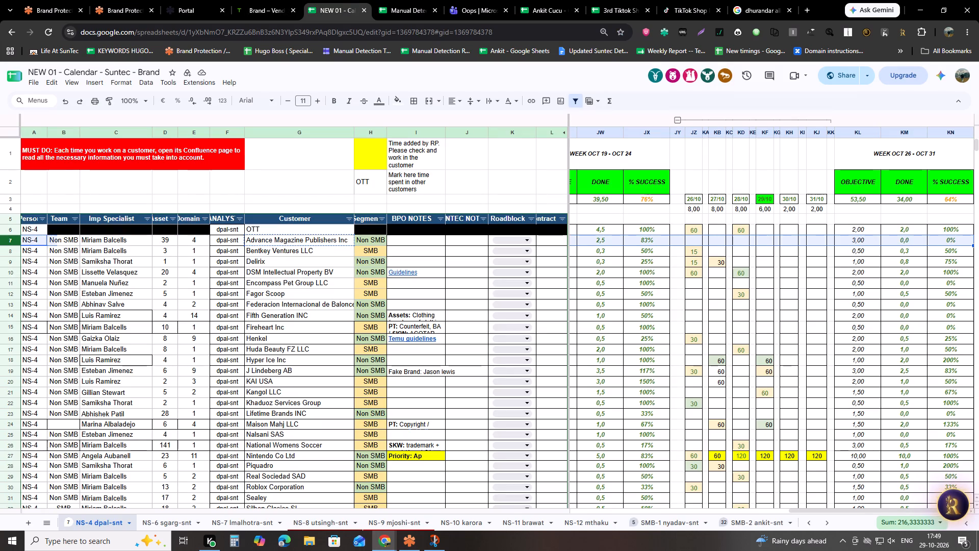
{"action": "left_click", "coordinate": [0, 243]}
{"action": "left_click", "coordinate": [0, 243]}
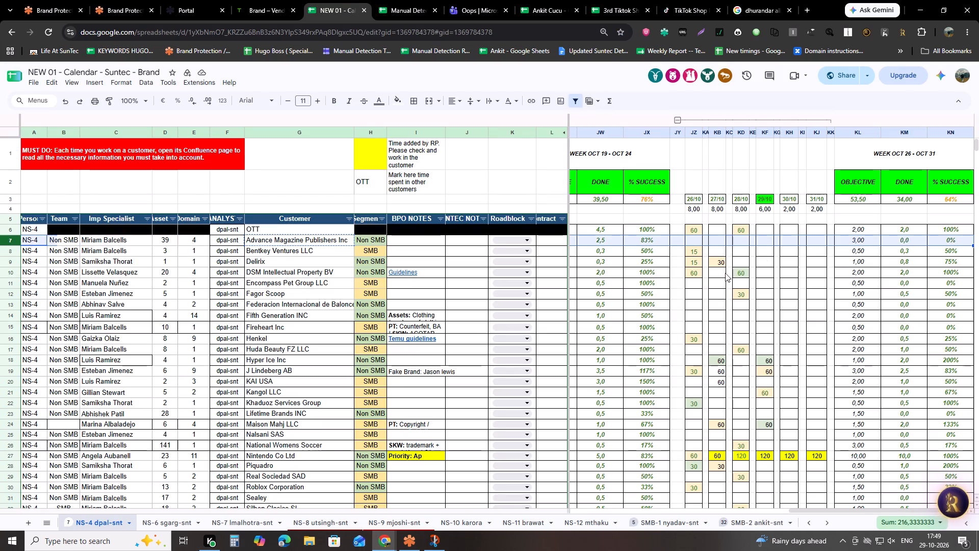
{"action": "left_click", "coordinate": [759, 240]}
{"action": "type", "text": "60"}
{"action": "key", "text": "Return"}
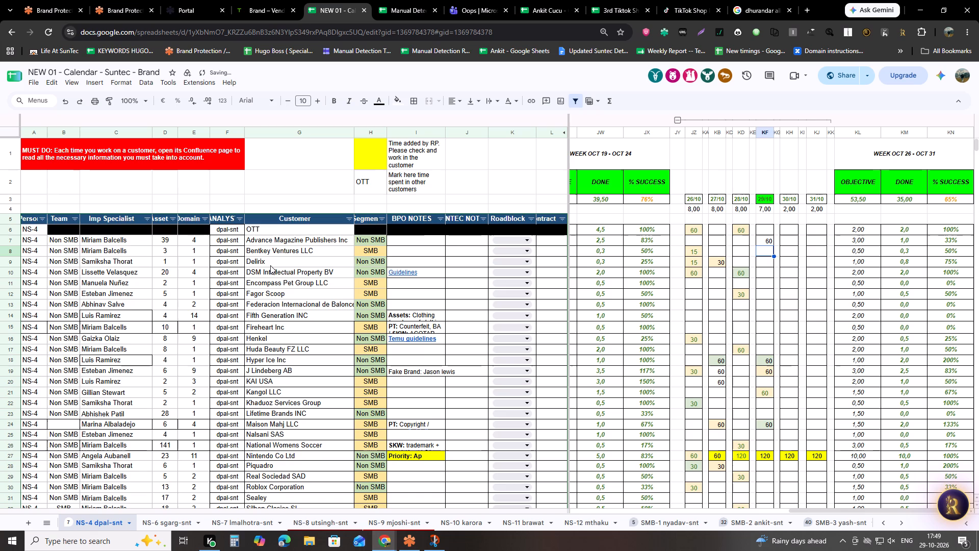
Look up the Delirix customer in Tuinet Brand, shortening the name and filtering the records by Delirium.
{"action": "left_click", "coordinate": [270, 265]}
{"action": "key", "text": "ctrl+c"}
{"action": "left_click", "coordinate": [166, 0]}
{"action": "left_click", "coordinate": [279, 0]}
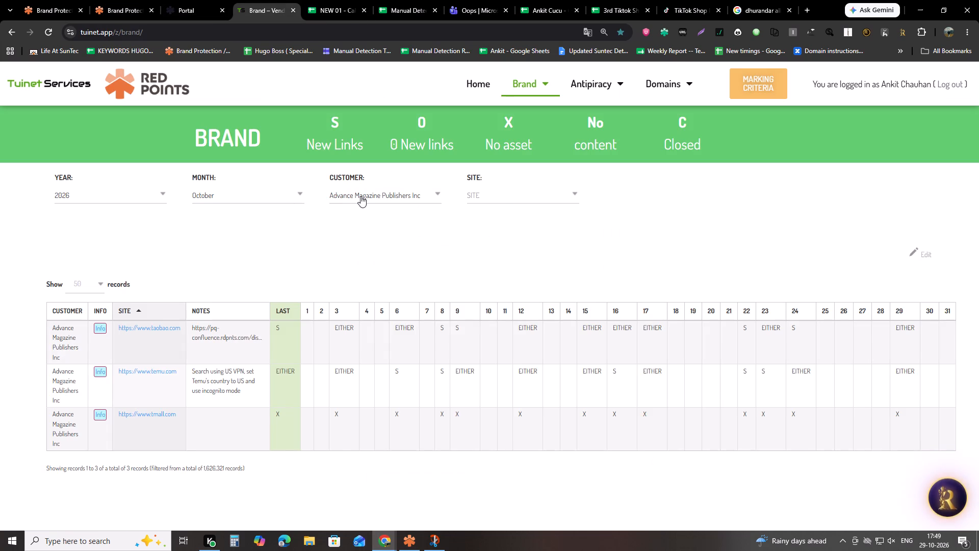
{"action": "left_click", "coordinate": [360, 196]}
{"action": "key", "text": "ctrl+v"}
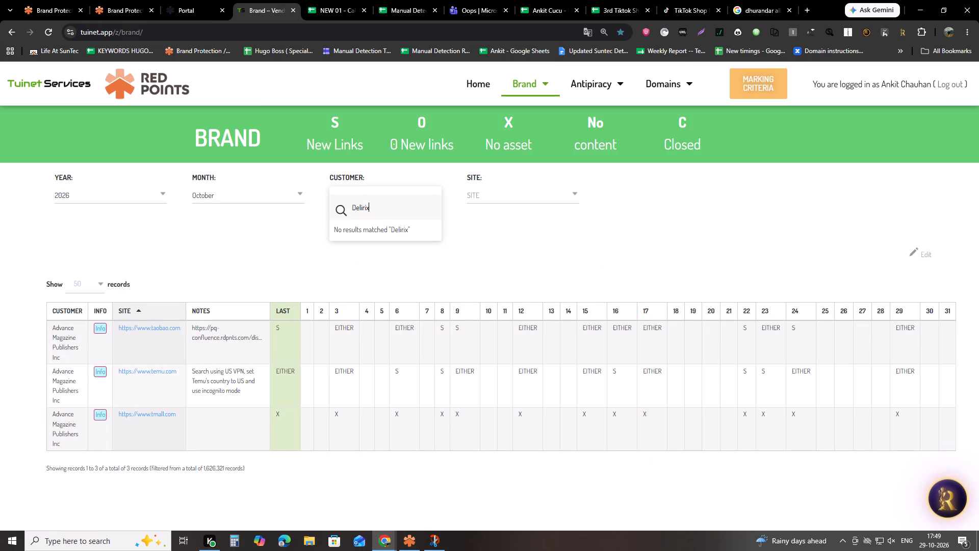
{"action": "key", "text": "BackSpace"}
{"action": "key", "text": "BackSpace"}
{"action": "key", "text": "Return"}
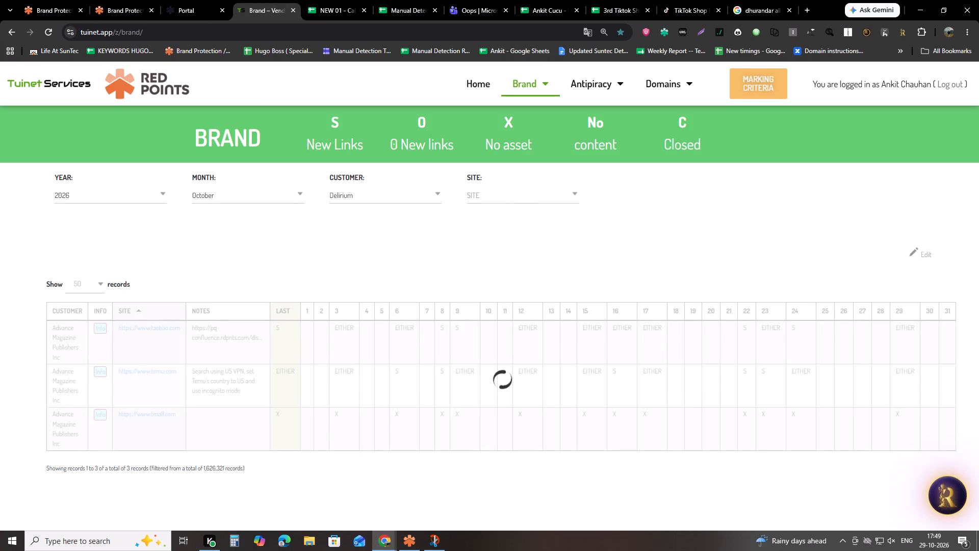
Filter the Tuinet Brand records by Encompass Pet Group LLC from the NS-4 calendar and mark its taobao.com day 29 as EITHER.
{"action": "left_click", "coordinate": [313, 0]}
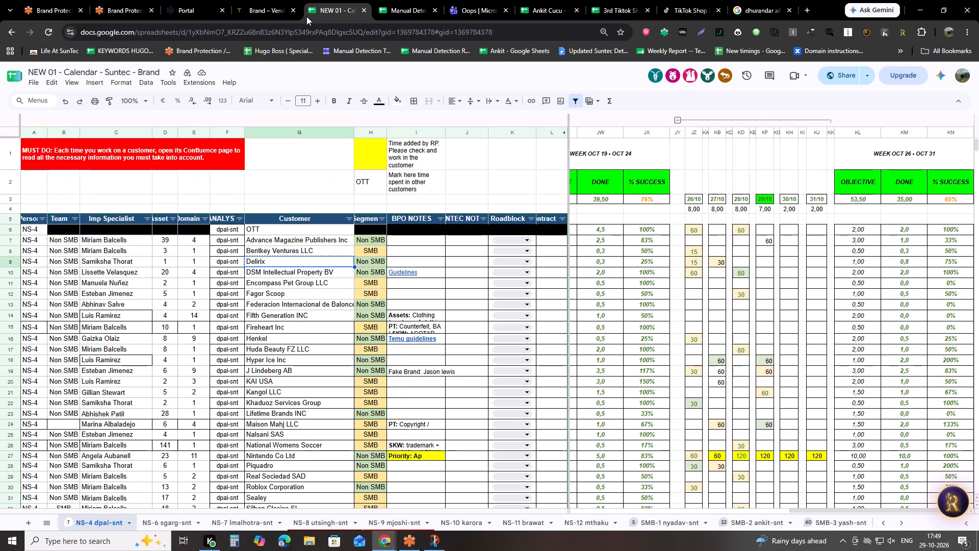
{"action": "left_click", "coordinate": [281, 285]}
{"action": "key", "text": "ctrl+c"}
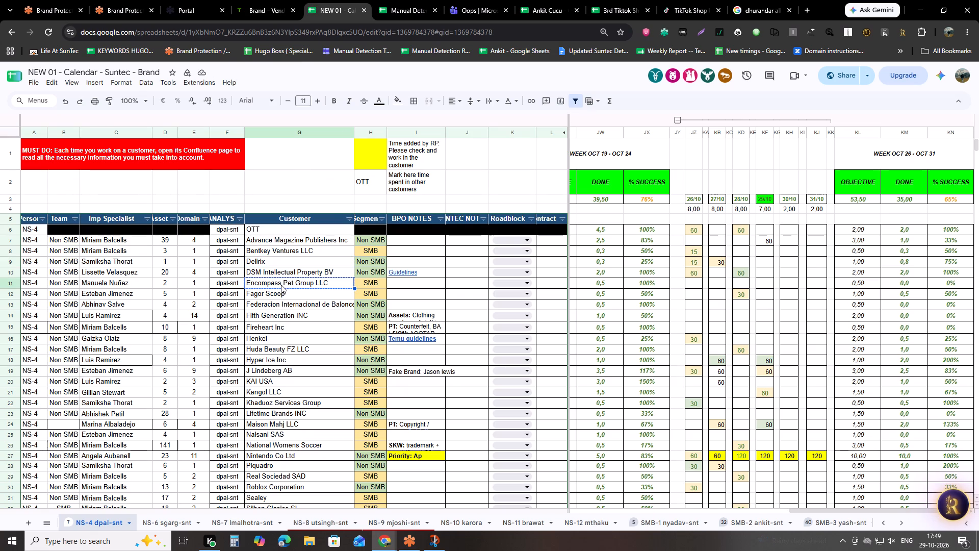
{"action": "left_click", "coordinate": [250, 0]}
{"action": "left_click", "coordinate": [363, 194]}
{"action": "key", "text": "ctrl+v"}
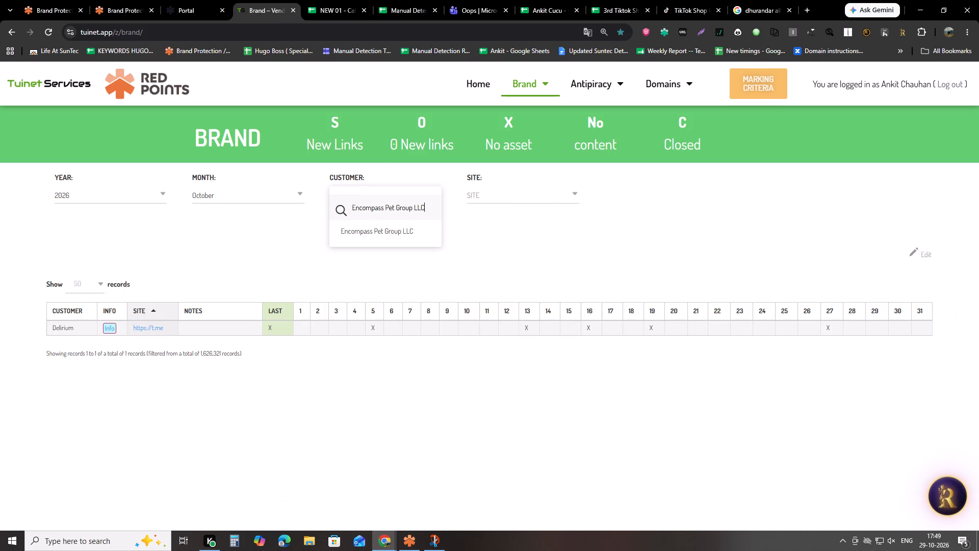
{"action": "left_click", "coordinate": [363, 228]}
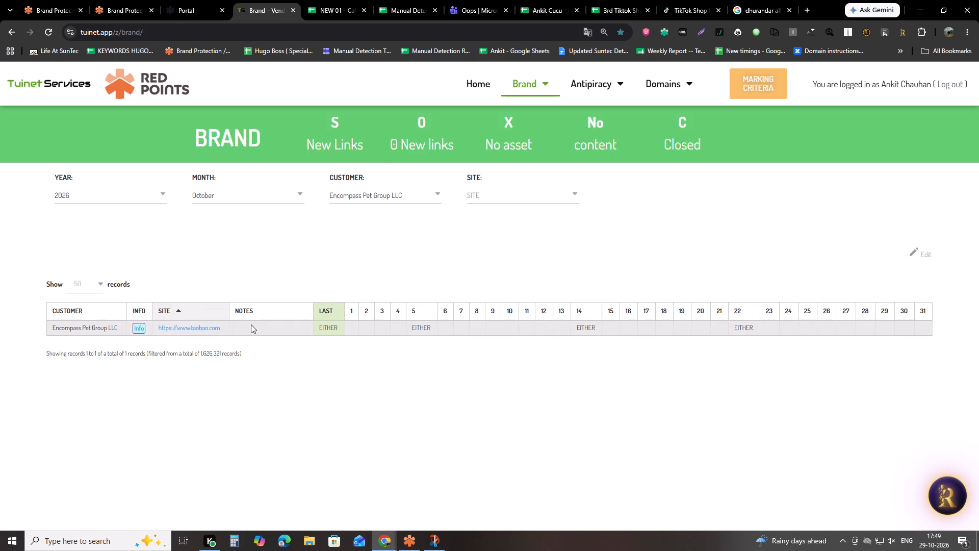
{"action": "double_click", "coordinate": [882, 326]}
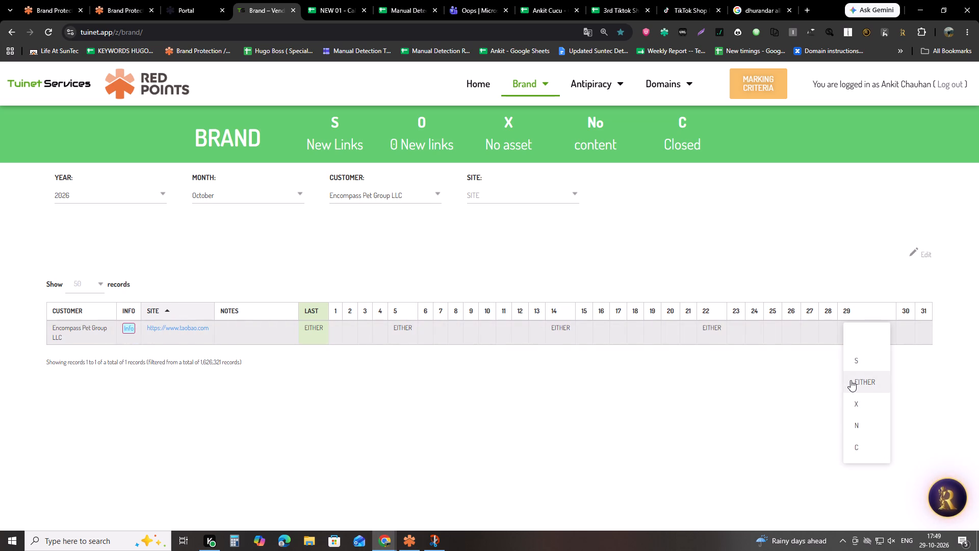
{"action": "left_click", "coordinate": [851, 380]}
Enter 30 for Encompass Pet Group LLC under 29/10 in the NS-4 dpal-snt calendar, copying Fagor Scoop's formatted 28/10 cell onto it.
{"action": "left_click", "coordinate": [312, 0]}
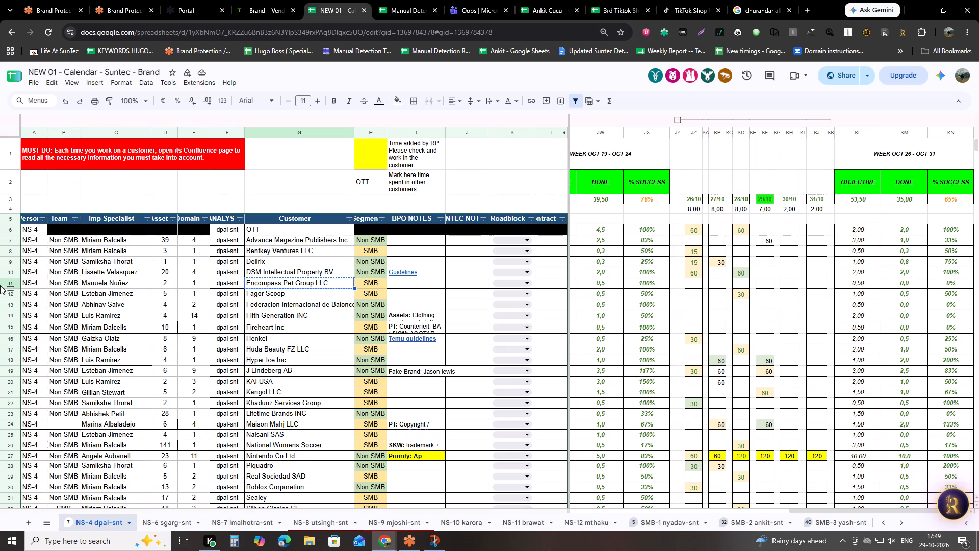
{"action": "left_click", "coordinate": [0, 285]}
{"action": "left_click", "coordinate": [0, 285]}
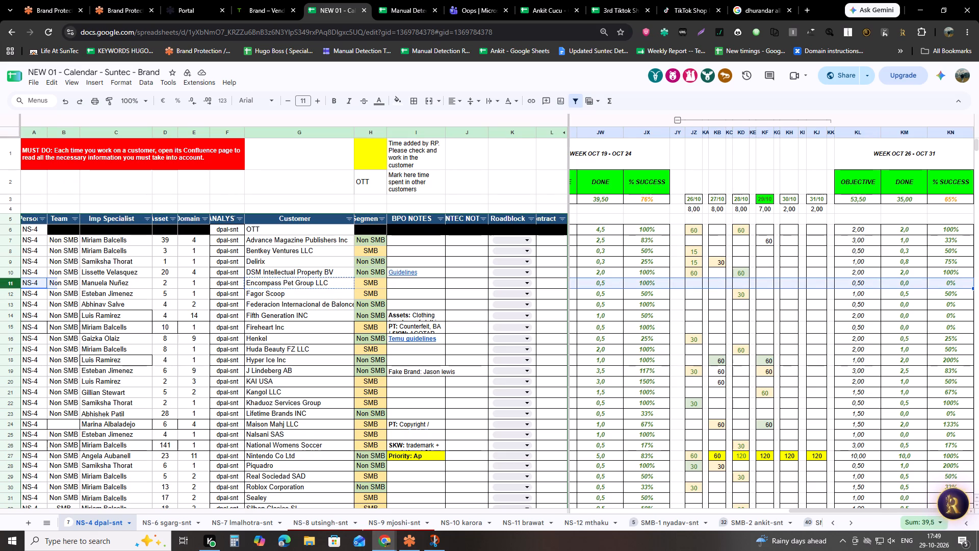
{"action": "left_click", "coordinate": [769, 282]}
{"action": "type", "text": "30"}
{"action": "key", "text": "Return"}
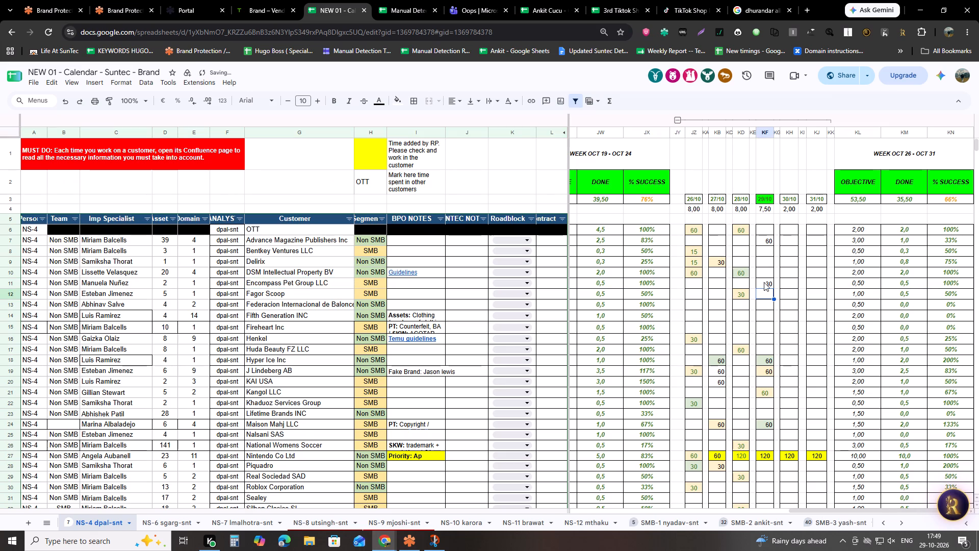
{"action": "left_click", "coordinate": [743, 292]}
{"action": "key", "text": "ctrl+c"}
{"action": "left_click", "coordinate": [768, 285]}
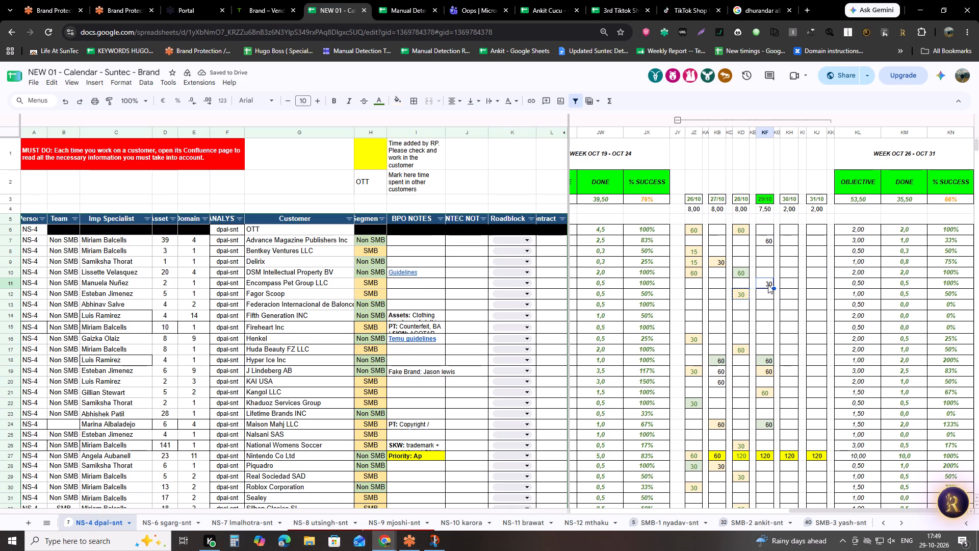
{"action": "key", "text": "ctrl+v"}
Copy OTT's formatted 60 under 28/10 onto Advance Magazine Publishers Inc's 29/10 cell.
{"action": "left_click", "coordinate": [745, 233]}
{"action": "key", "text": "ctrl+c"}
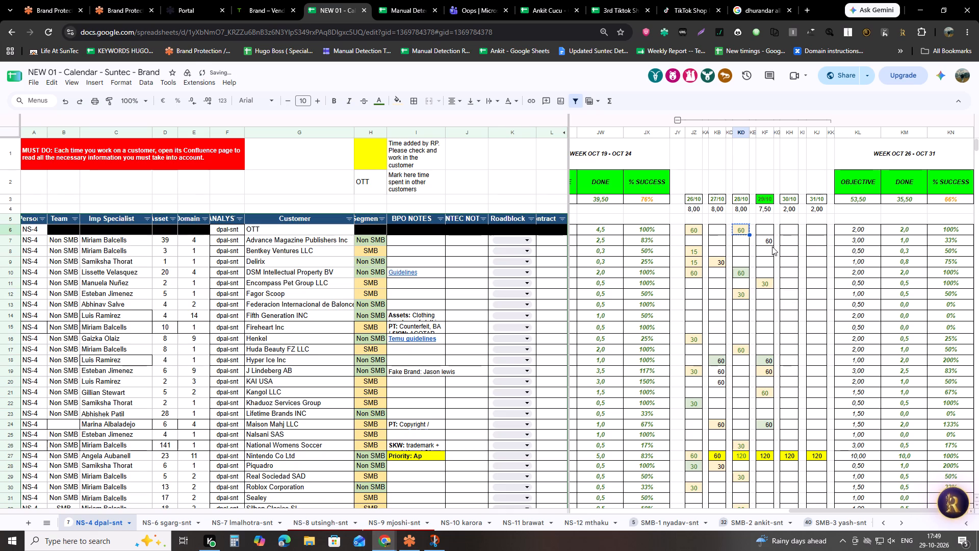
{"action": "left_click", "coordinate": [768, 243]}
{"action": "key", "text": "ctrl+v"}
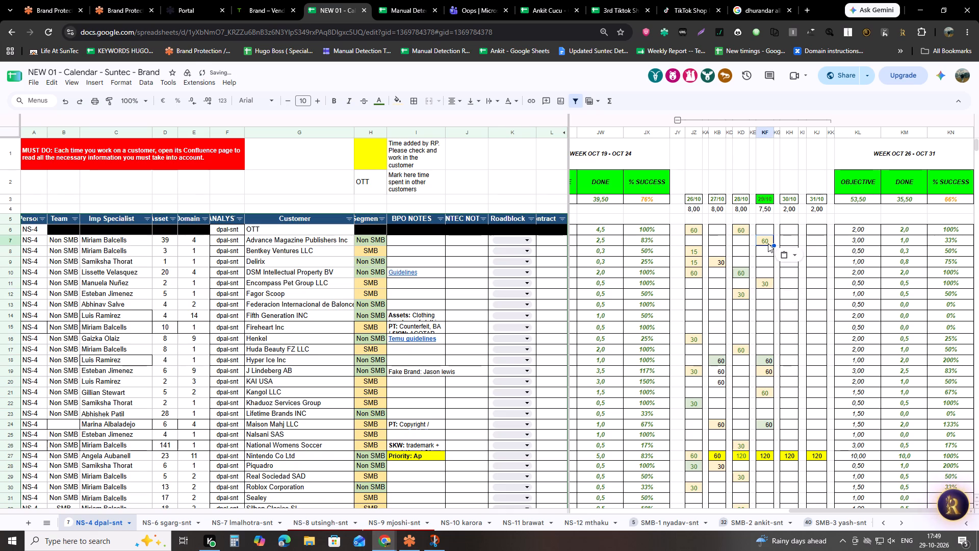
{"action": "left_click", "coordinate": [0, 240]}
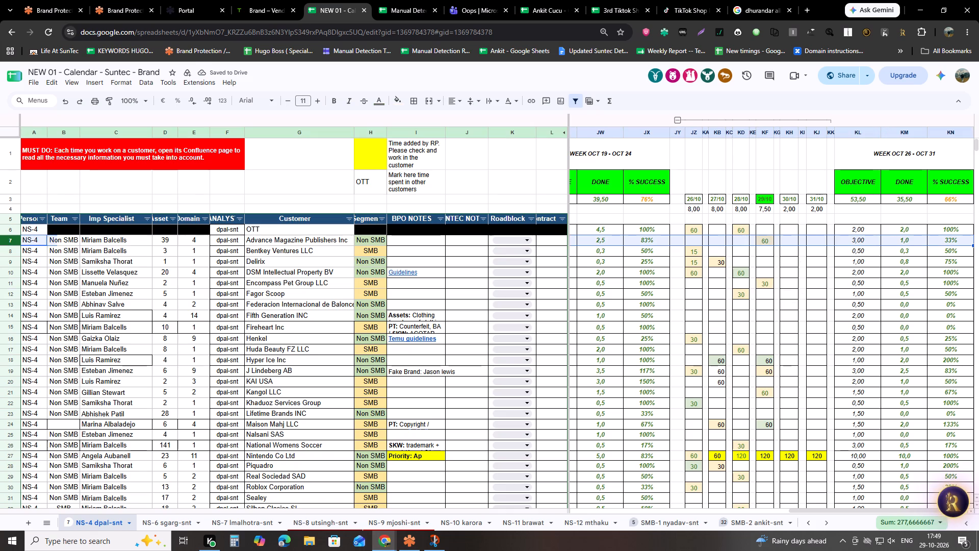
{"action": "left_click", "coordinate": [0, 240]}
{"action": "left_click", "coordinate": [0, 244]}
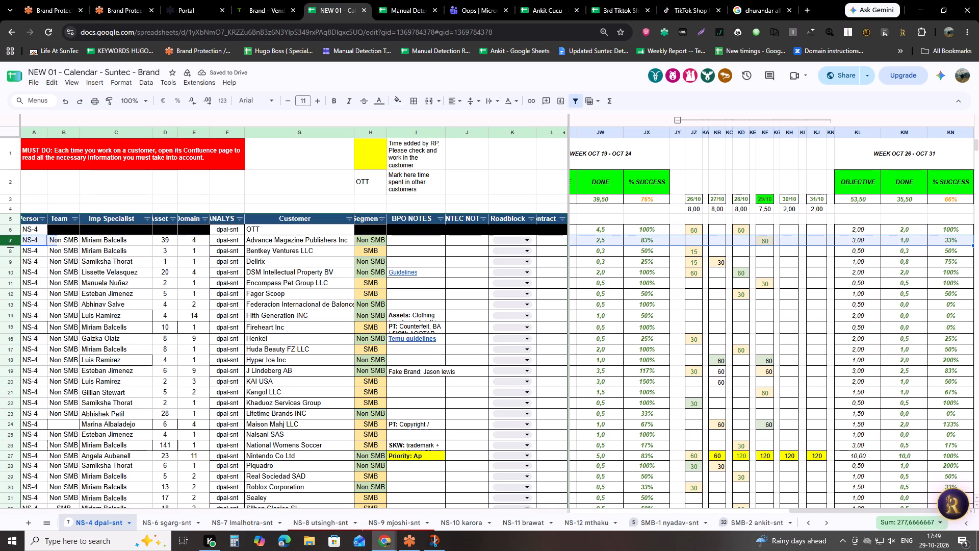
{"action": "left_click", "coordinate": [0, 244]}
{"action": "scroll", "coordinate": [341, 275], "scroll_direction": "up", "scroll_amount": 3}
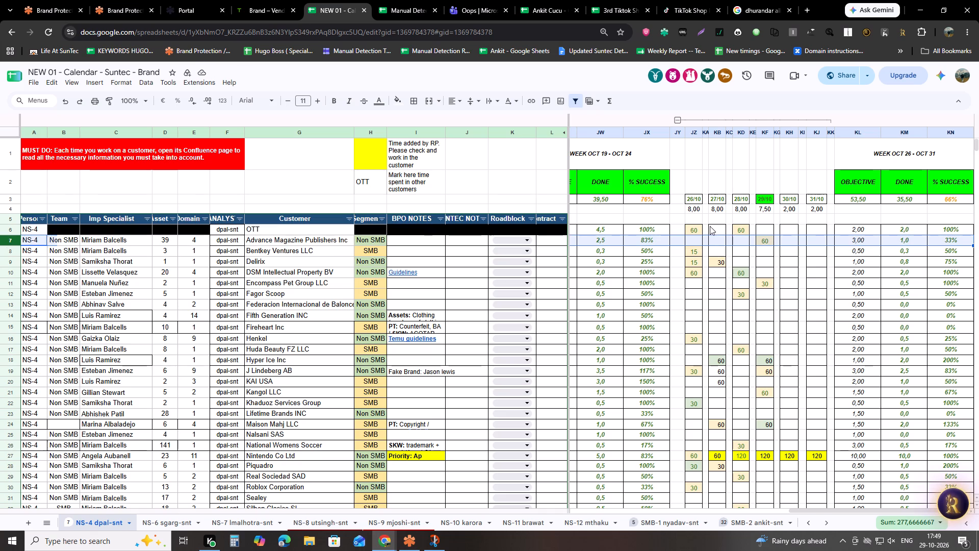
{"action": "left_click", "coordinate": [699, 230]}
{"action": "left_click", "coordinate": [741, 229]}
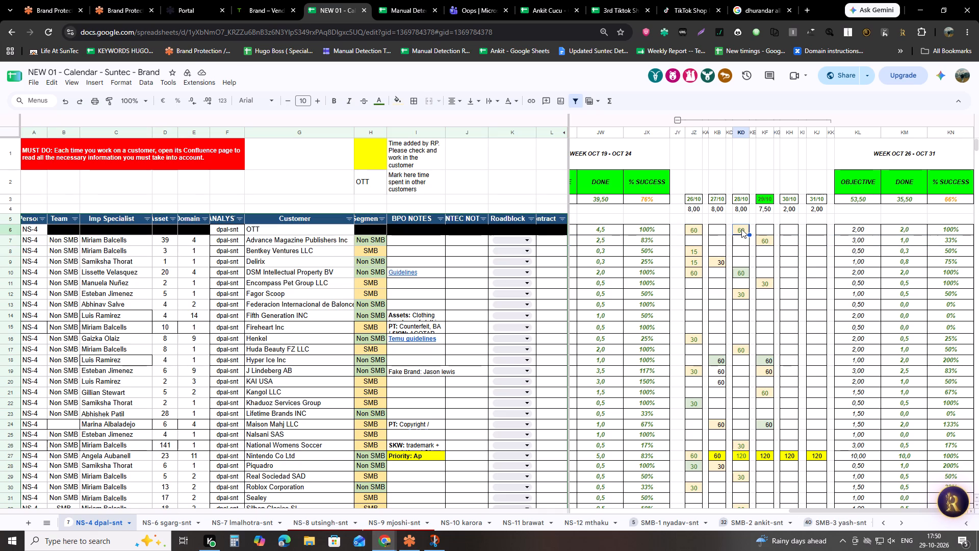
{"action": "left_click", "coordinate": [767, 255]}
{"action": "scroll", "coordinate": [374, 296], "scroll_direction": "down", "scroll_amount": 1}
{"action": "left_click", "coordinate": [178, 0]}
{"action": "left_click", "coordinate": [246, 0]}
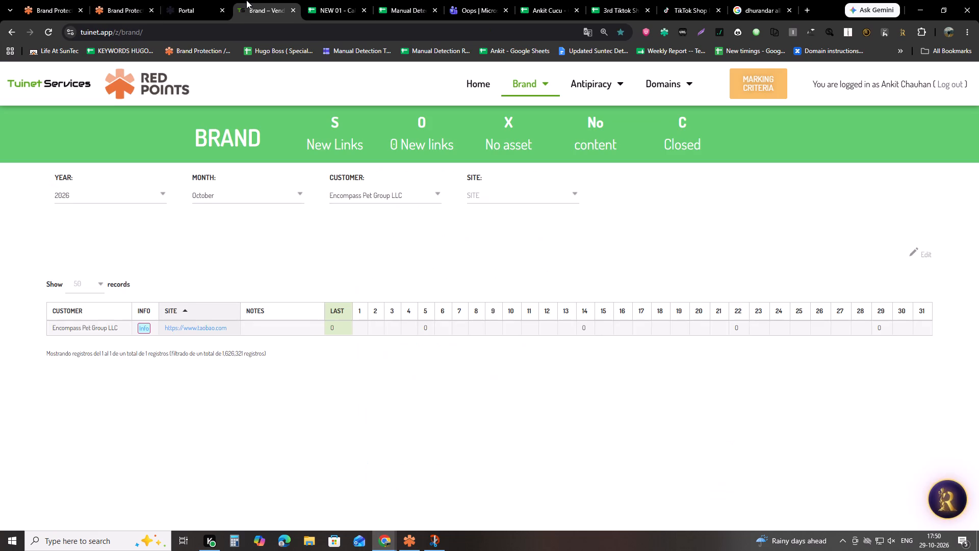
Filter the Tuinet Brand records by Tommy John Inc, copying the customer name from the NS-4 dpal-snt calendar.
{"action": "left_click", "coordinate": [355, 0]}
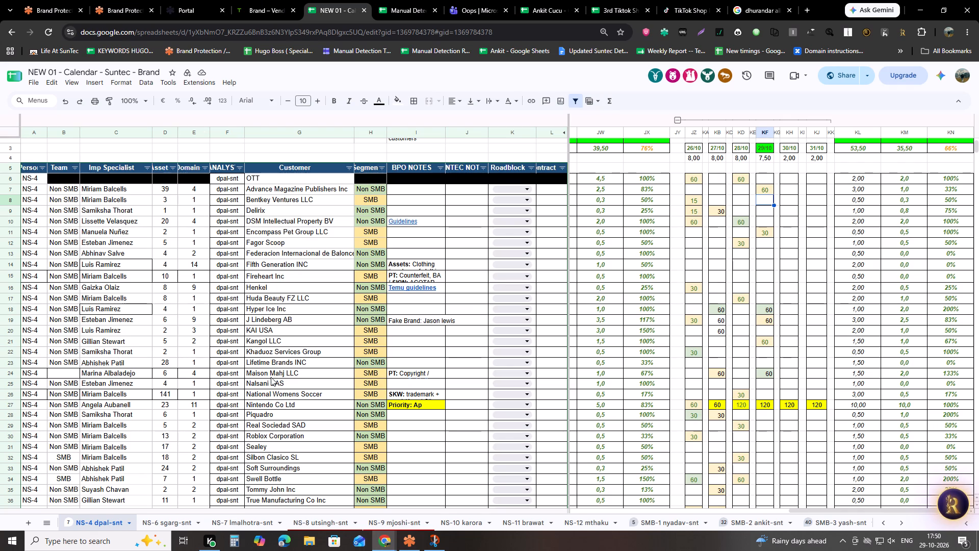
{"action": "left_click", "coordinate": [273, 496]}
{"action": "left_click", "coordinate": [278, 487]}
{"action": "key", "text": "ctrl+c"}
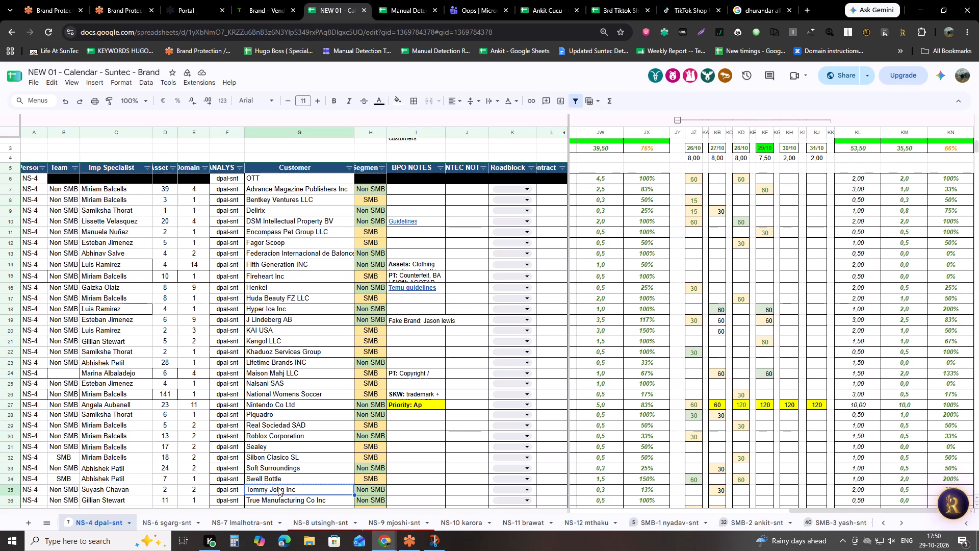
{"action": "left_click", "coordinate": [256, 0]}
{"action": "left_click", "coordinate": [341, 194]}
{"action": "key", "text": "ctrl+v"}
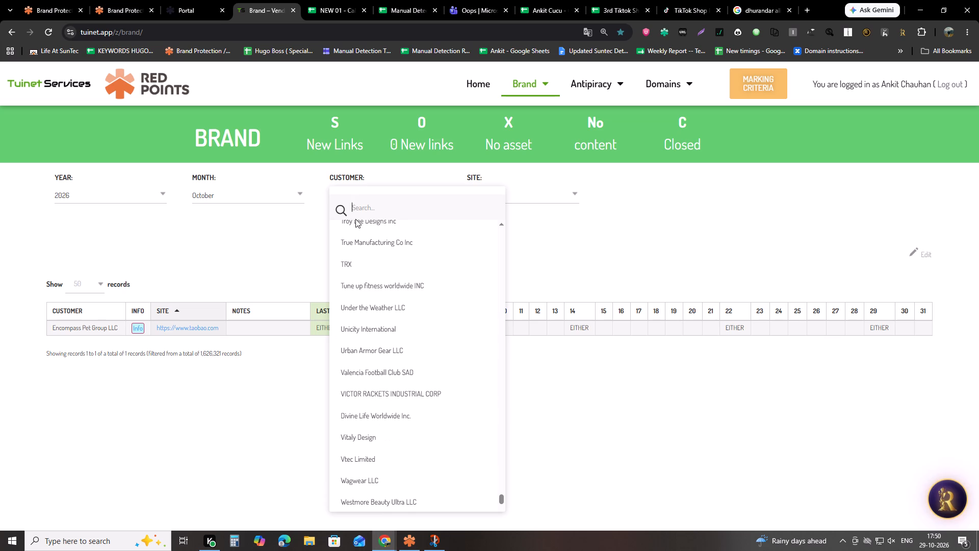
{"action": "key", "text": "ctrl+v"}
{"action": "left_click", "coordinate": [359, 234]}
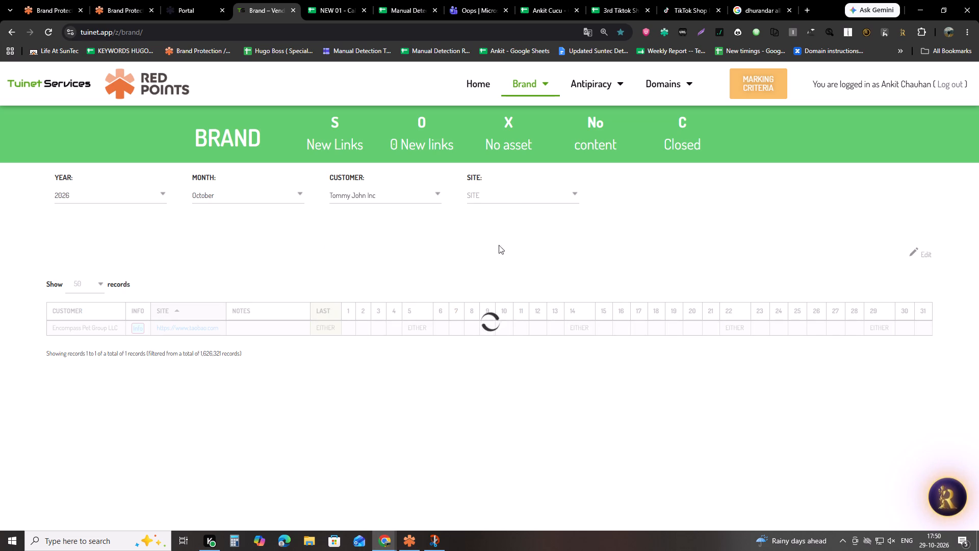
Mark day 29 for Tommy John Inc as X on rakuten.com.tw and EITHER on taobao.com.
{"action": "double_click", "coordinate": [882, 326]}
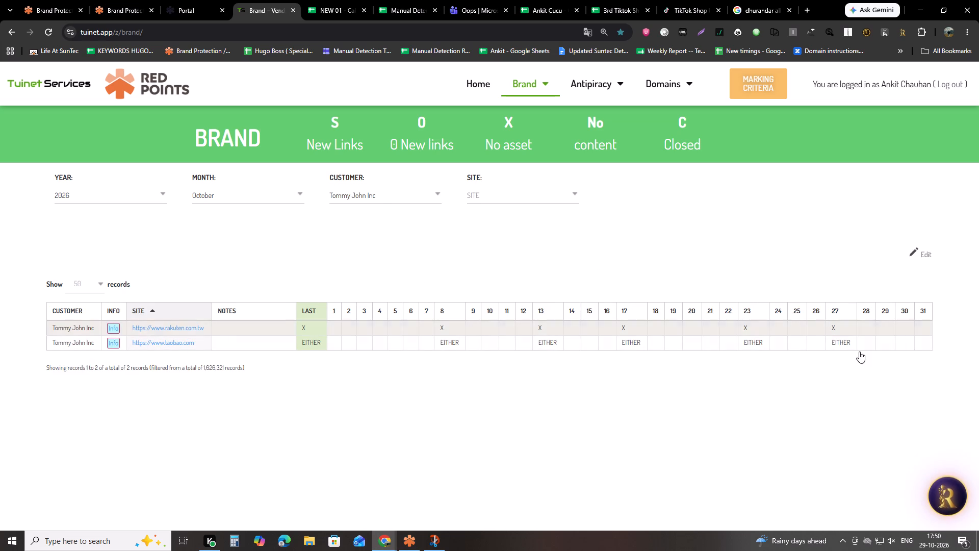
{"action": "left_click_drag", "start_coordinate": [866, 384], "coordinate": [866, 407]}
{"action": "left_click", "coordinate": [866, 407]}
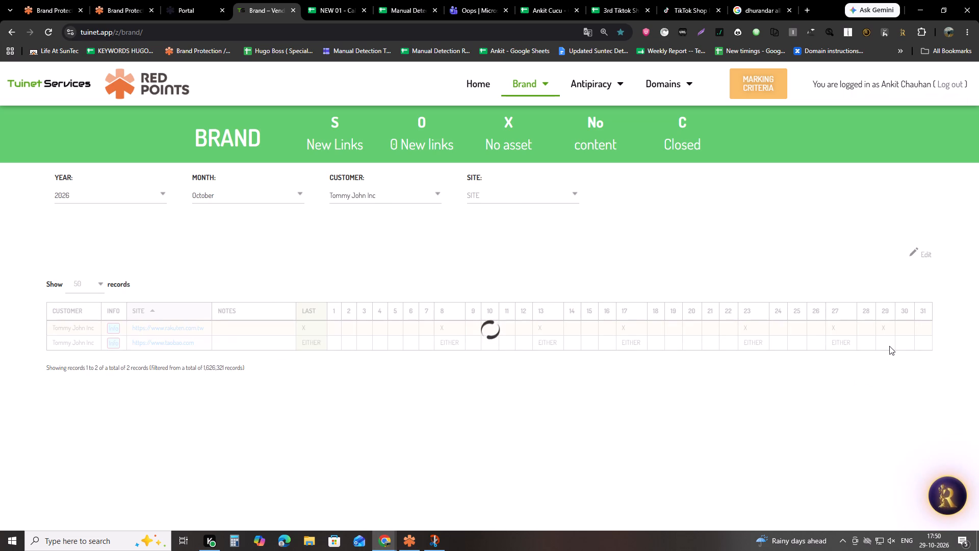
{"action": "double_click", "coordinate": [879, 346]}
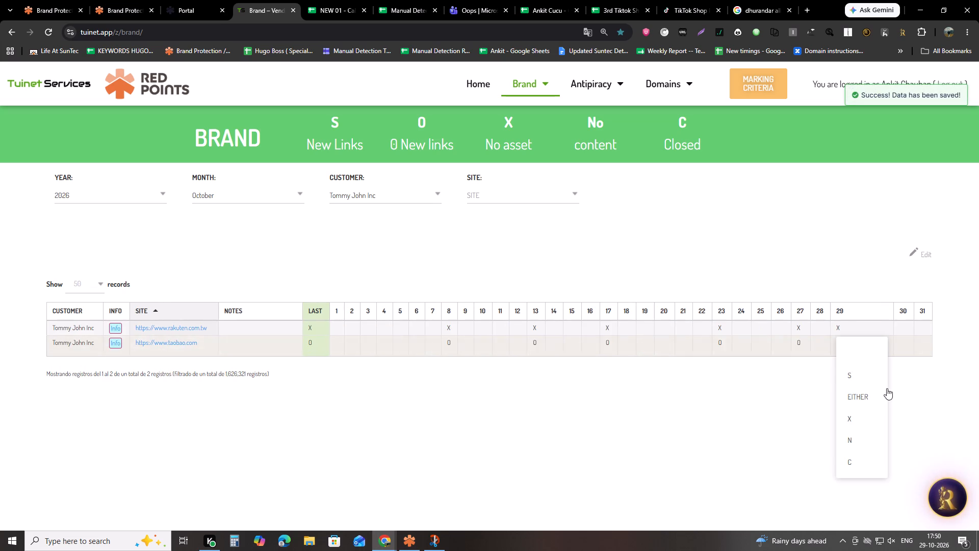
{"action": "left_click", "coordinate": [874, 404]}
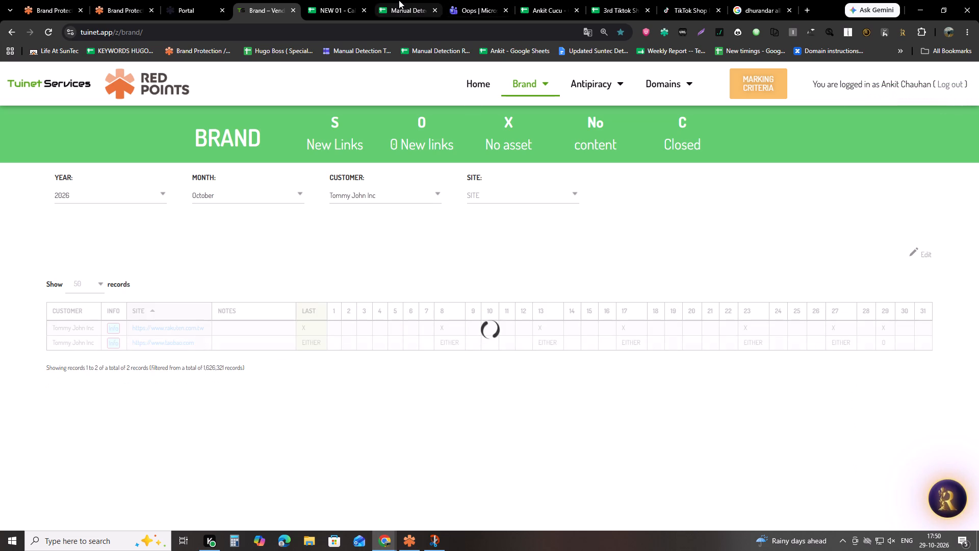
Open the Google Sheets file named Ankit in a new browser tab.
{"action": "left_click", "coordinate": [529, 0]}
{"action": "left_click", "coordinate": [807, 0]}
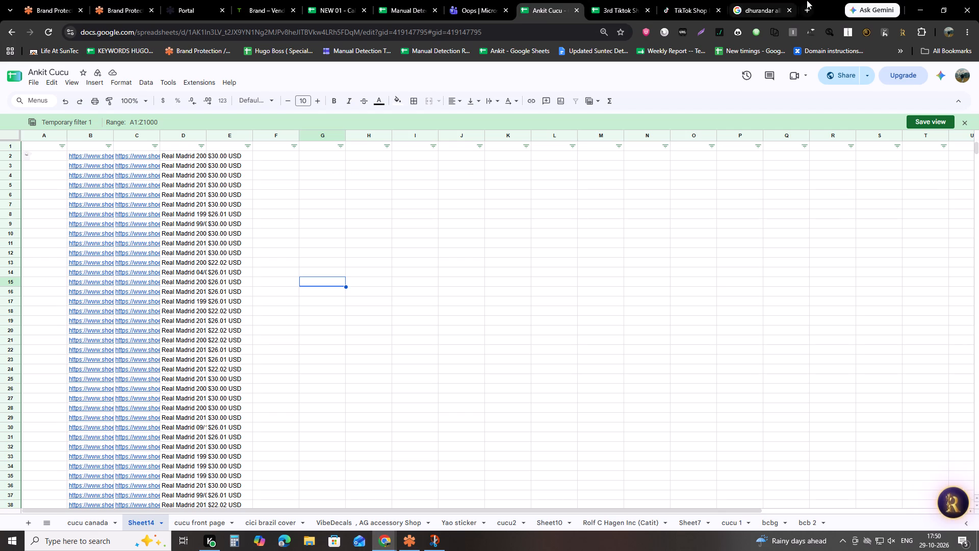
{"action": "type", "text": "ank"}
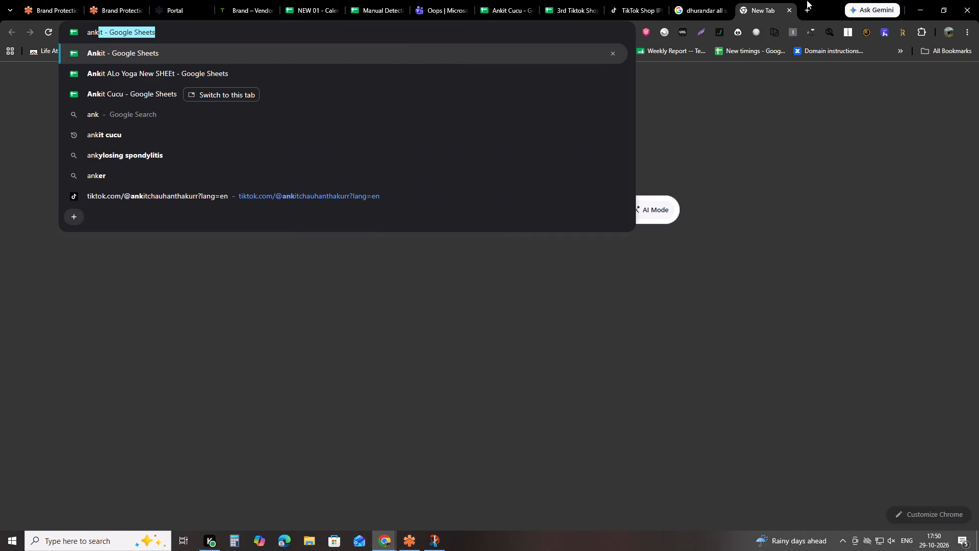
{"action": "key", "text": "Down"}
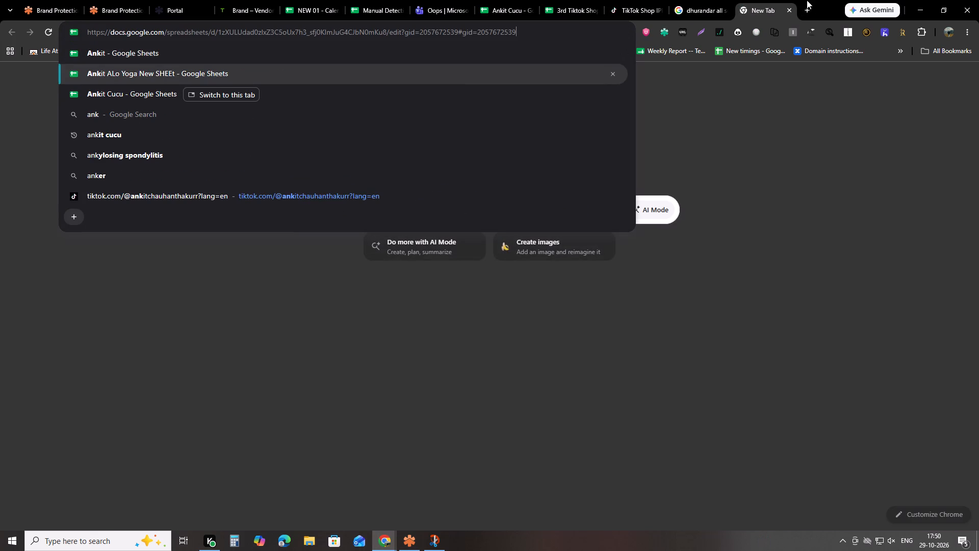
{"action": "key", "text": "Up"}
{"action": "key", "text": "Return"}
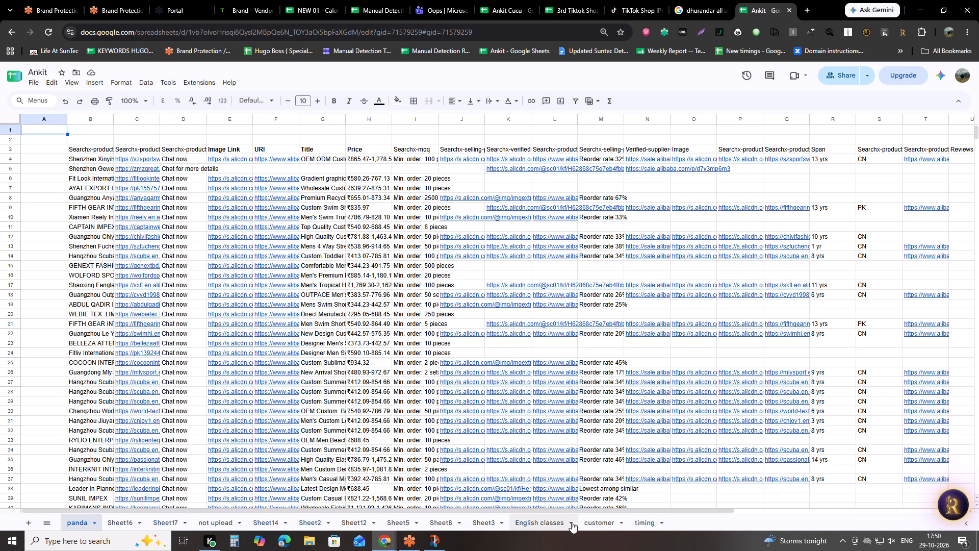
Look through the Ankit spreadsheet's customer, timing, Sheet16 and not upload sheets for the upload-links tables.
{"action": "left_click", "coordinate": [595, 526]}
{"action": "left_click_drag", "start_coordinate": [599, 510], "coordinate": [676, 496]}
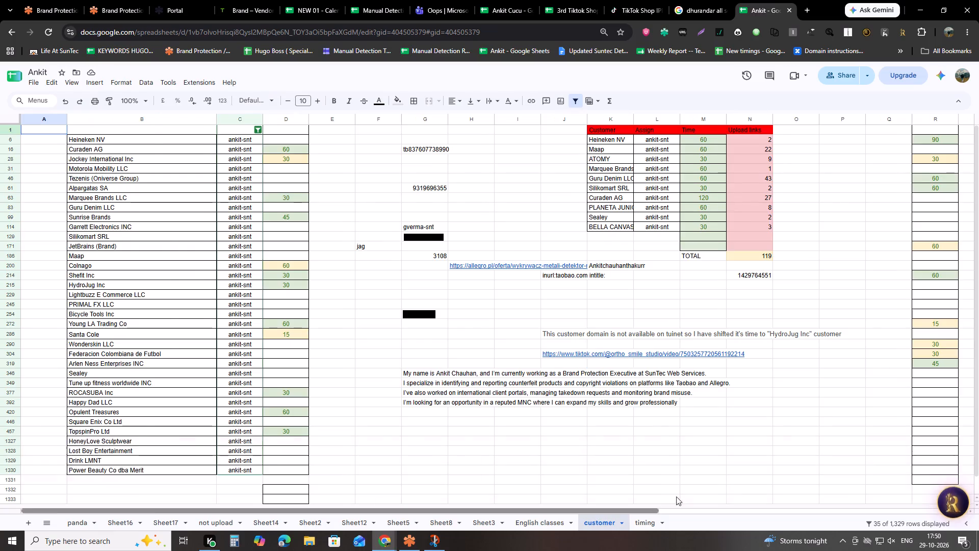
{"action": "left_click_drag", "start_coordinate": [676, 496], "coordinate": [774, 478]}
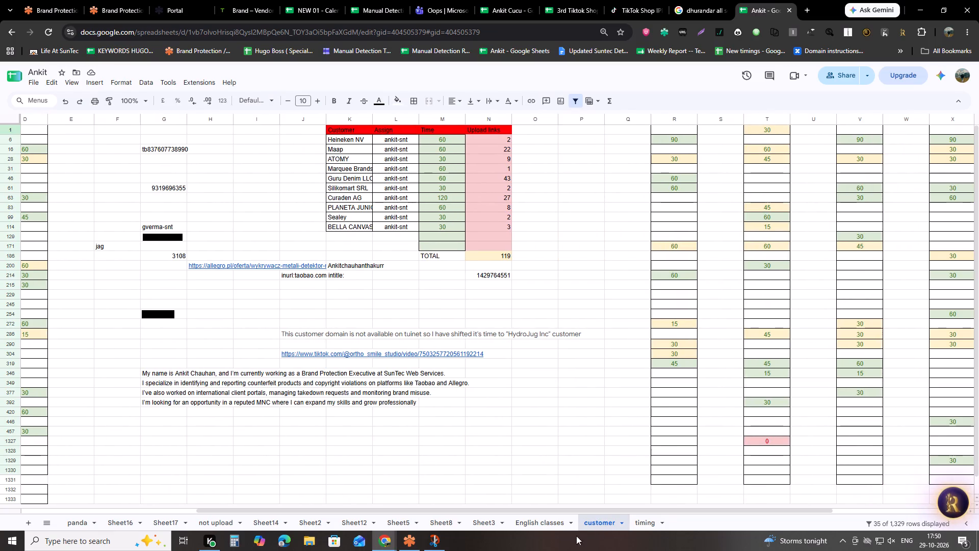
{"action": "left_click", "coordinate": [634, 522]}
{"action": "left_click", "coordinate": [115, 522]}
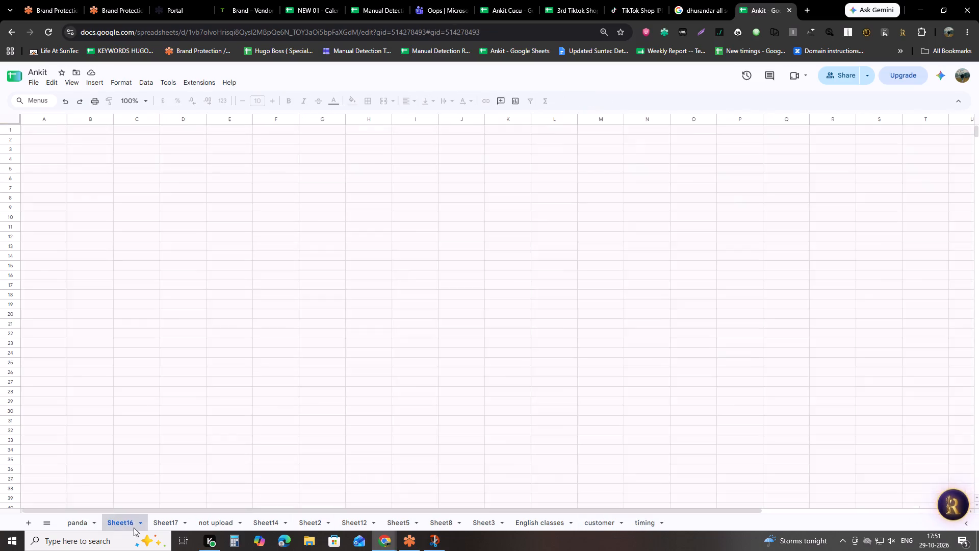
{"action": "left_click", "coordinate": [202, 520]}
{"action": "left_click_drag", "start_coordinate": [234, 512], "coordinate": [523, 509]}
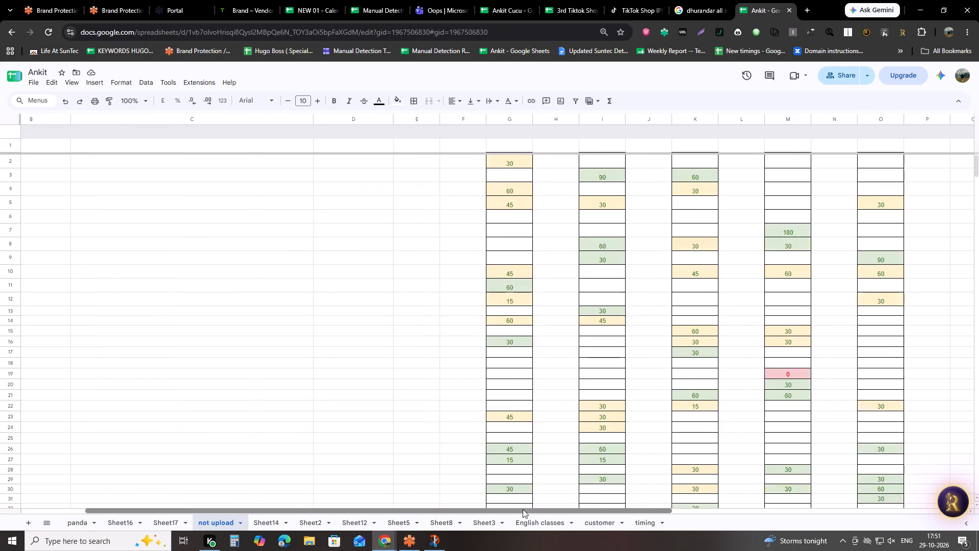
{"action": "left_click_drag", "start_coordinate": [523, 509], "coordinate": [682, 496]}
Clear the lower upload-links table, from its headings in row 14 through its Total row, by pasting a blank cell over it.
{"action": "left_click", "coordinate": [491, 327]}
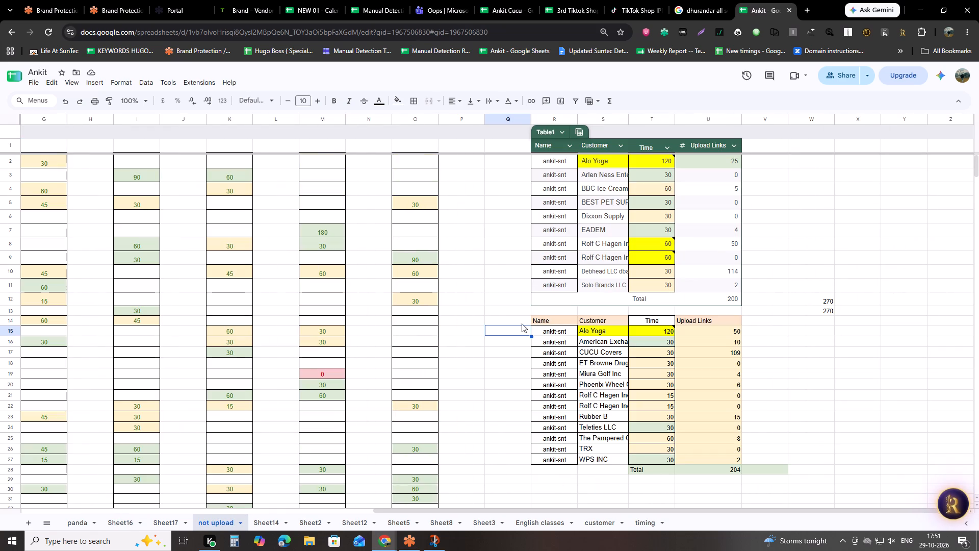
{"action": "key", "text": "ctrl+c"}
{"action": "left_click_drag", "start_coordinate": [536, 317], "coordinate": [722, 315]}
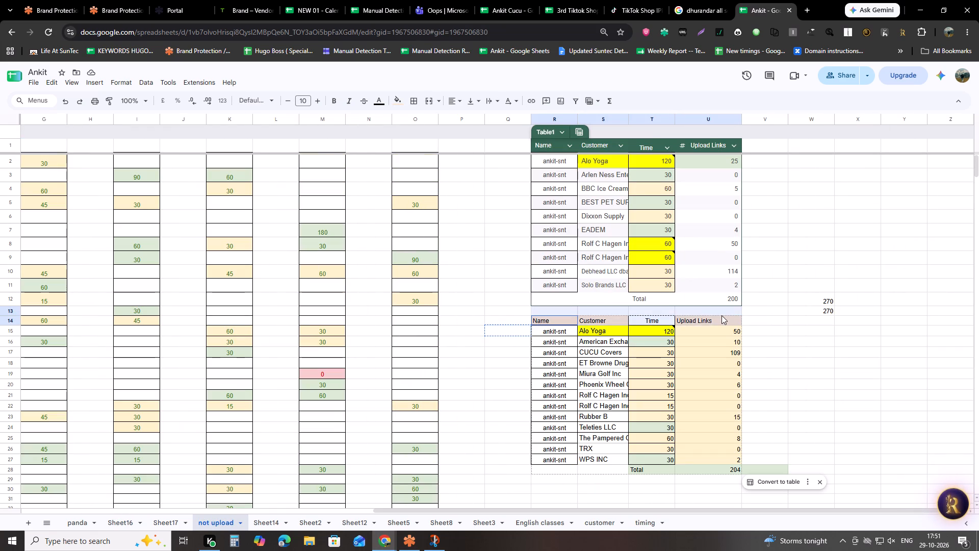
{"action": "key", "text": "ctrl+v"}
{"action": "left_click_drag", "start_coordinate": [722, 315], "coordinate": [736, 405]}
{"action": "key", "text": "ctrl+v"}
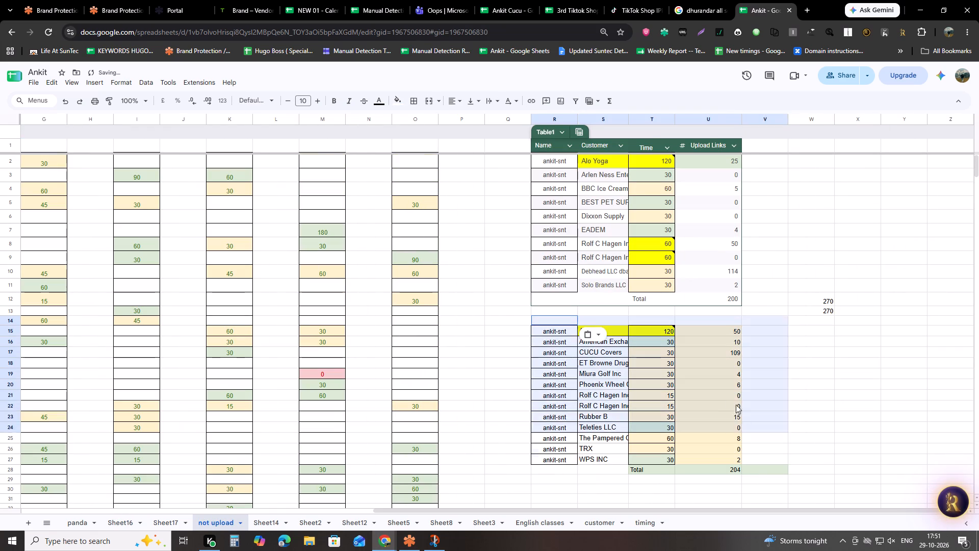
{"action": "left_click_drag", "start_coordinate": [736, 405], "coordinate": [771, 476]}
{"action": "key", "text": "ctrl+d"}
{"action": "left_click", "coordinate": [631, 379]}
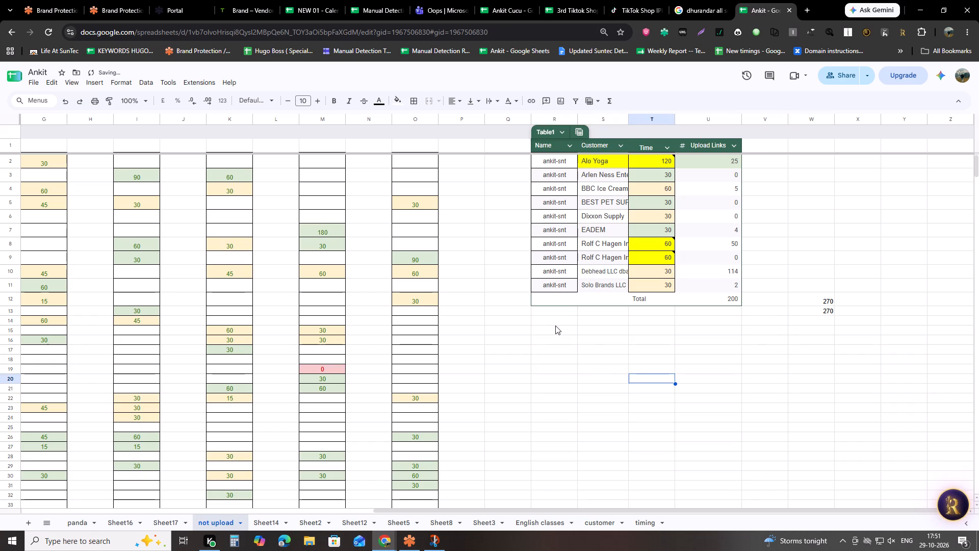
Copy Table1's header row with Name, Customer, Time and Upload Links into row 15, starting in column R.
{"action": "left_click_drag", "start_coordinate": [555, 151], "coordinate": [702, 142]}
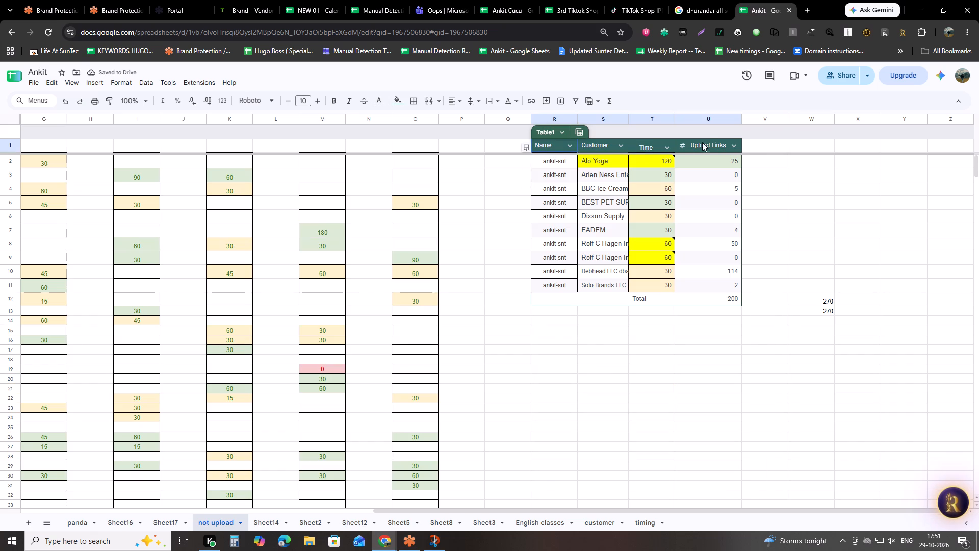
{"action": "left_click_drag", "start_coordinate": [702, 142], "coordinate": [714, 144]}
{"action": "key", "text": "ctrl+c"}
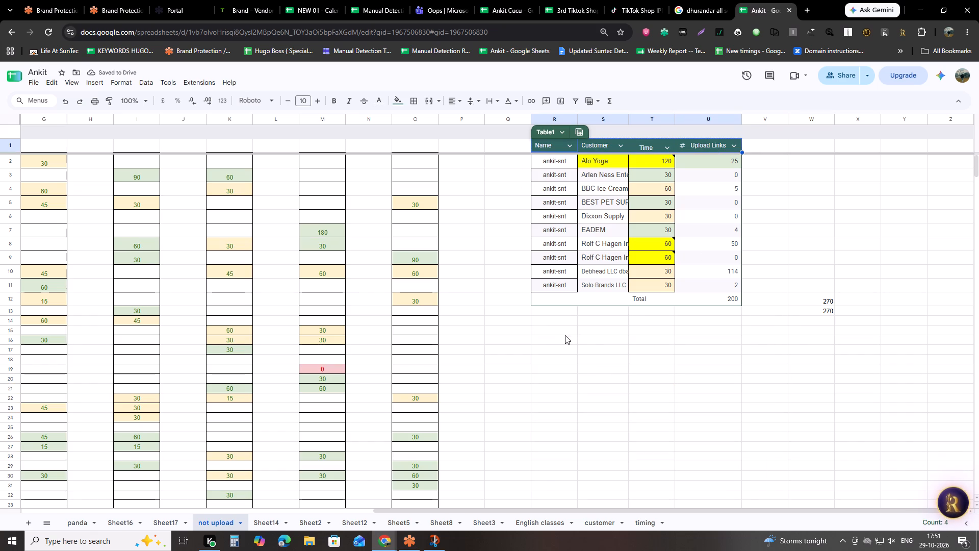
{"action": "left_click", "coordinate": [559, 335]}
{"action": "key", "text": "ctrl+v"}
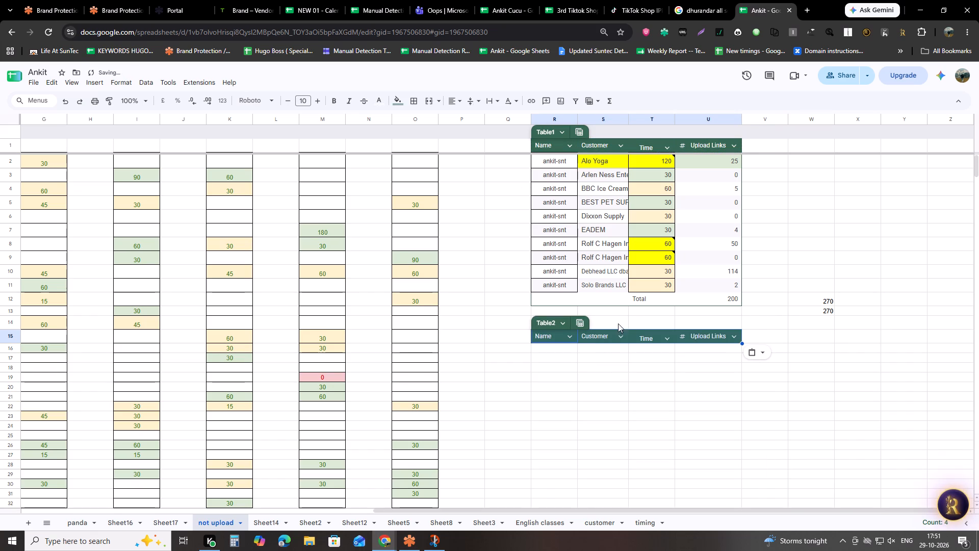
Merge cells S14 and T14 above the new table's headings and enter the title OT.
{"action": "left_click_drag", "start_coordinate": [609, 322], "coordinate": [663, 325]}
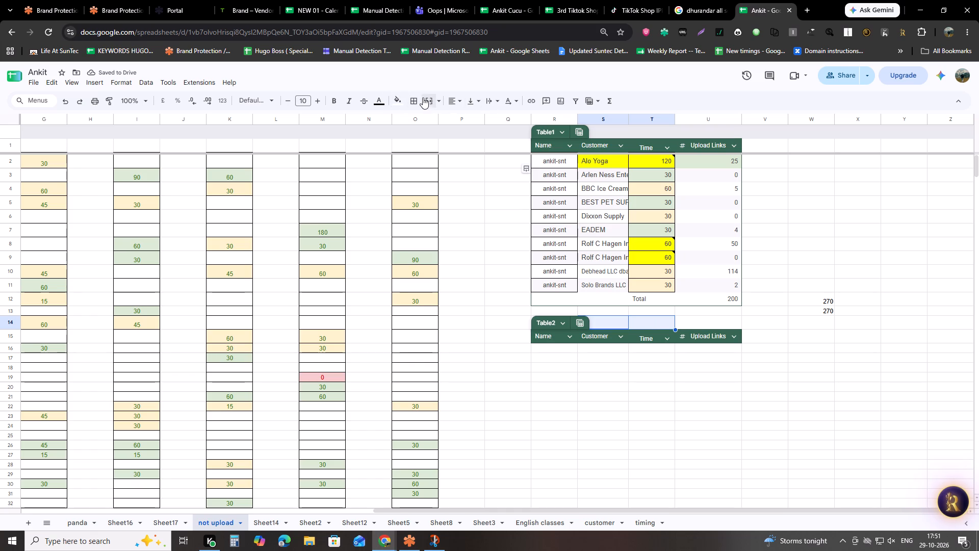
{"action": "left_click", "coordinate": [426, 97]}
{"action": "type", "text": "OT"}
{"action": "triple_click", "coordinate": [317, 97]}
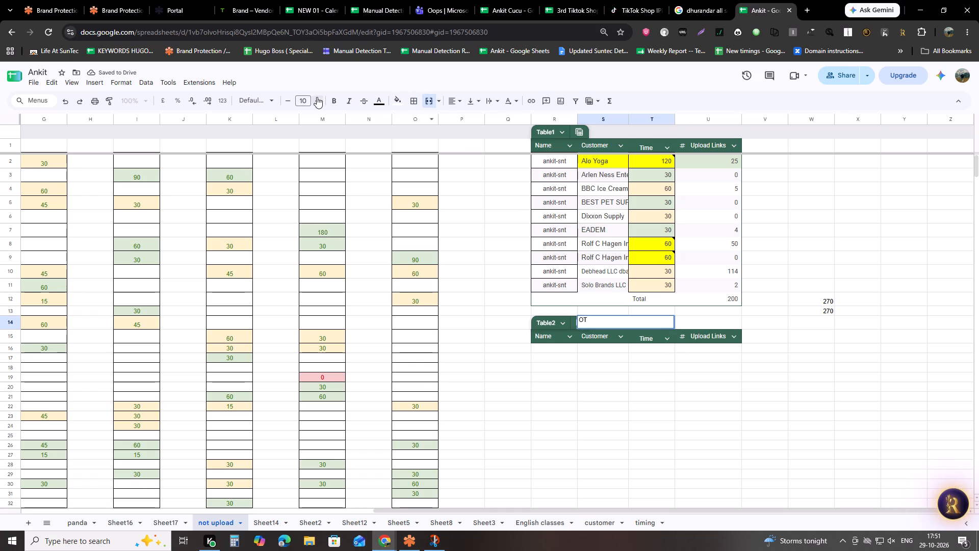
{"action": "triple_click", "coordinate": [317, 97]}
{"action": "left_click", "coordinate": [553, 358]}
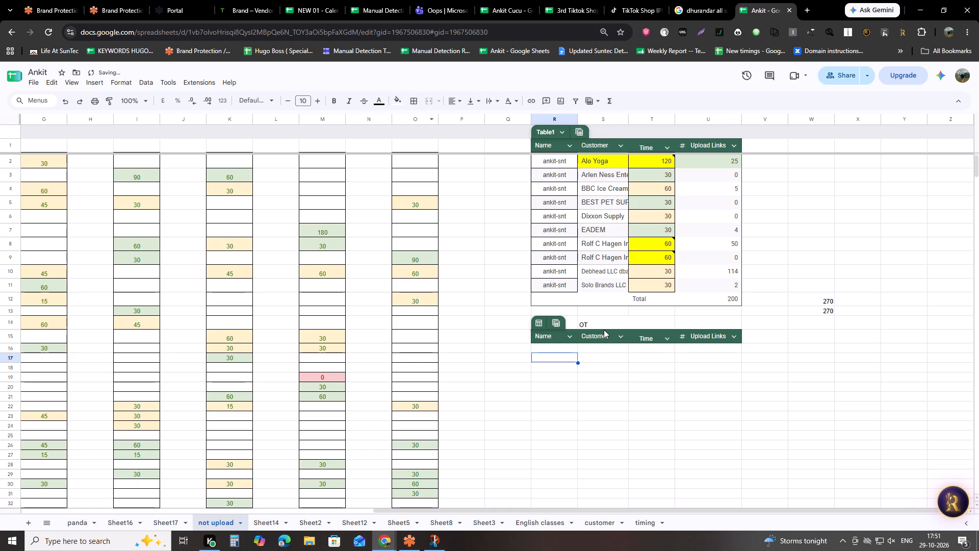
Format the OT title at font size 23, centred, bold and italic, with a light green fill.
{"action": "left_click", "coordinate": [604, 323]}
{"action": "triple_click", "coordinate": [313, 103]}
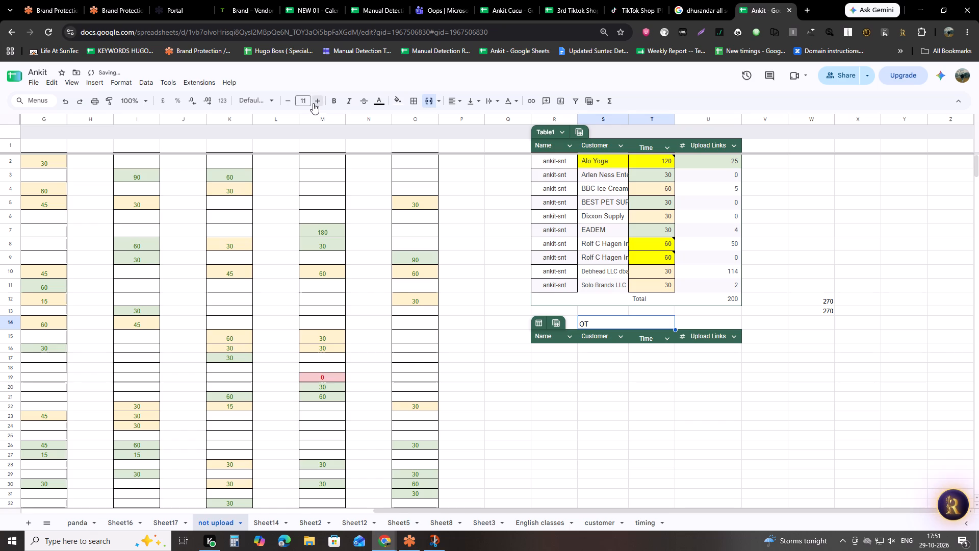
{"action": "triple_click", "coordinate": [315, 102]}
{"action": "triple_click", "coordinate": [315, 102]}
{"action": "triple_click", "coordinate": [315, 102]}
{"action": "left_click", "coordinate": [315, 102]}
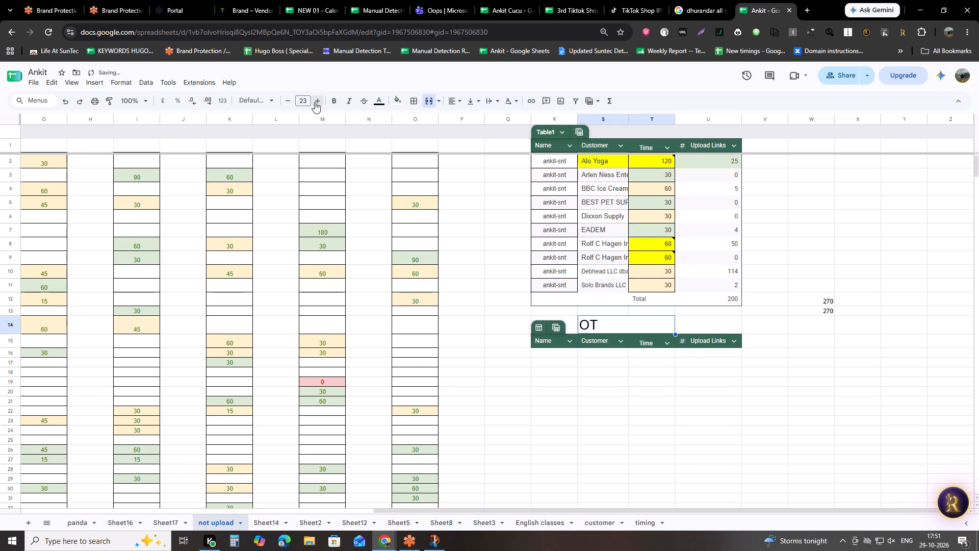
{"action": "left_click", "coordinate": [454, 102]}
{"action": "left_click", "coordinate": [468, 120]}
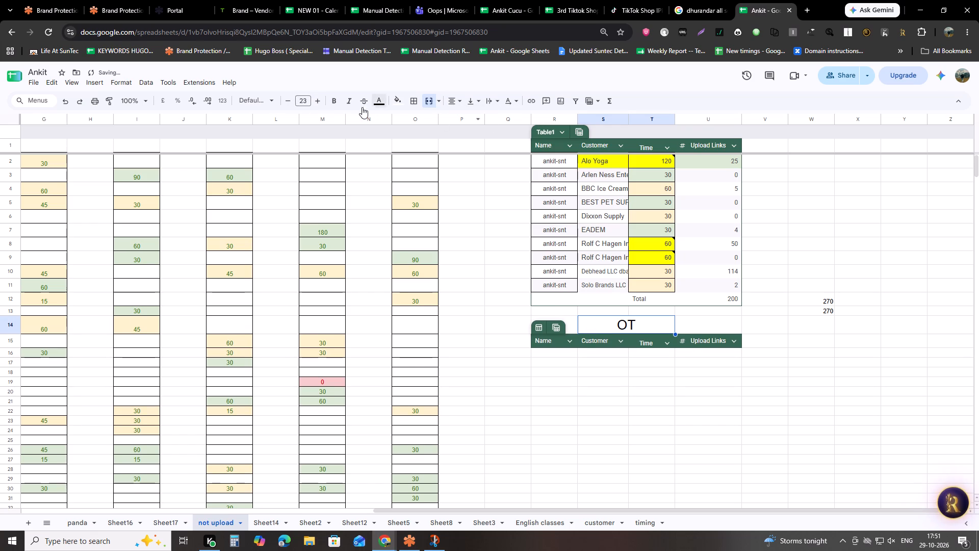
{"action": "double_click", "coordinate": [341, 105]}
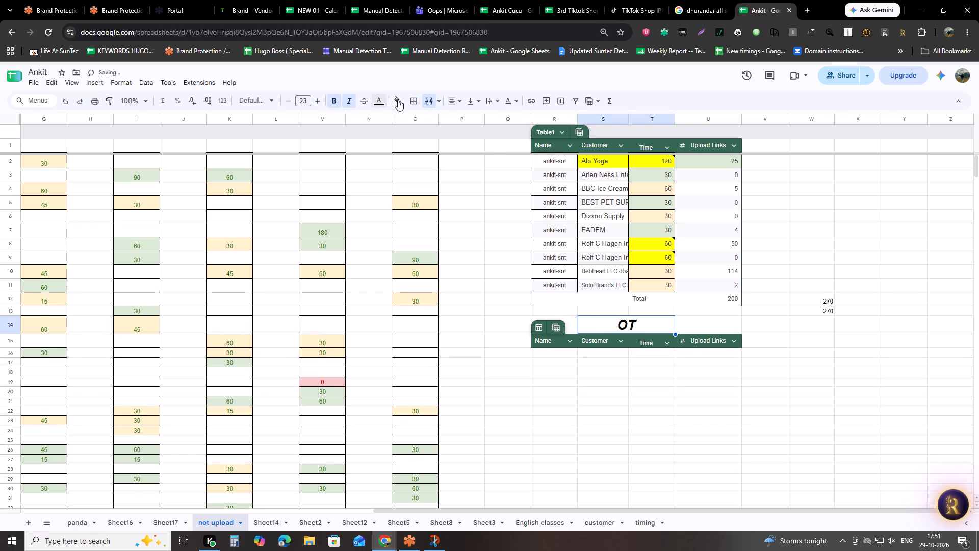
{"action": "left_click", "coordinate": [399, 99]}
{"action": "left_click", "coordinate": [436, 152]}
{"action": "left_click", "coordinate": [624, 385]}
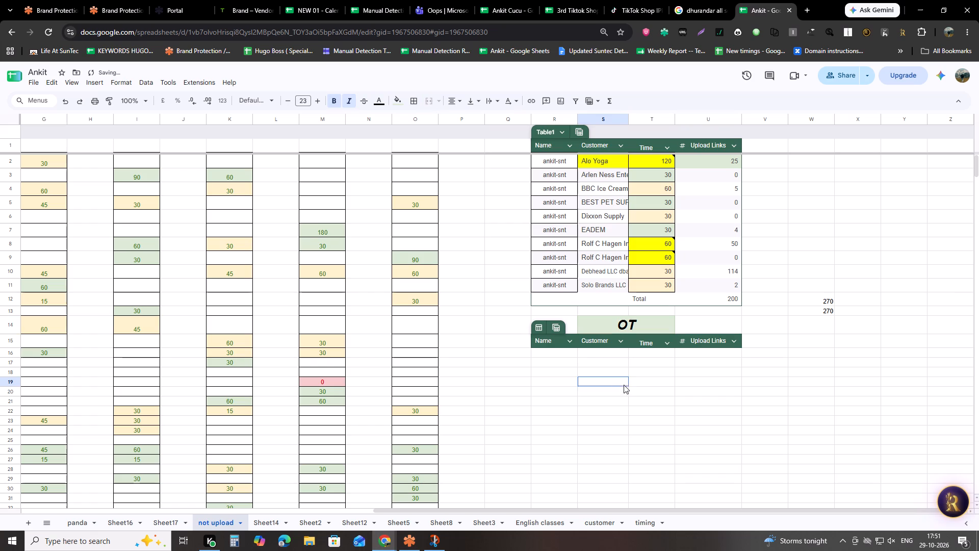
Copy the customer Advance Magazine Publishers Inc from the NS-4 calendar into cell R16 of the Ankit sheet's new OT table.
{"action": "left_click", "coordinate": [552, 351]}
{"action": "left_click", "coordinate": [317, 0]}
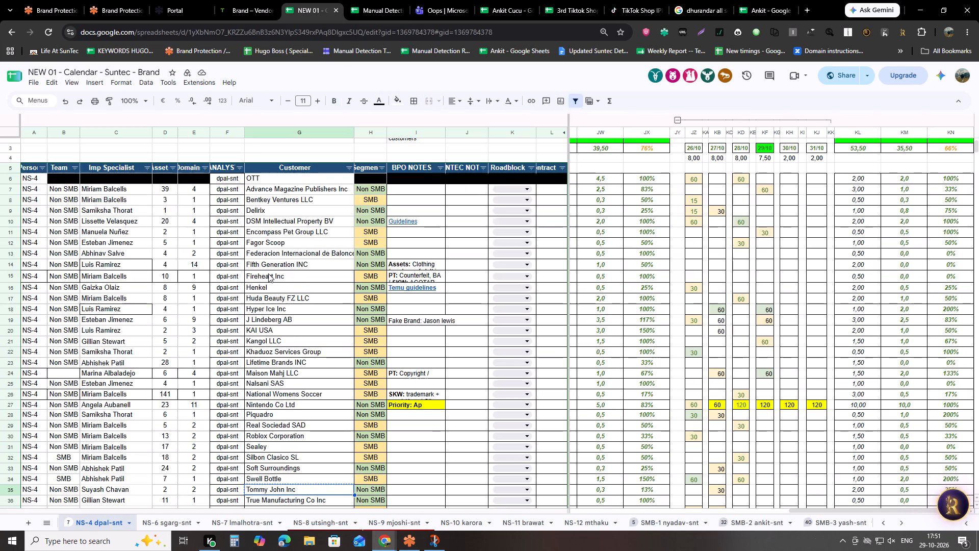
{"action": "scroll", "coordinate": [332, 267], "scroll_direction": "up", "scroll_amount": 6}
{"action": "left_click", "coordinate": [299, 240]}
{"action": "key", "text": "ctrl+c"}
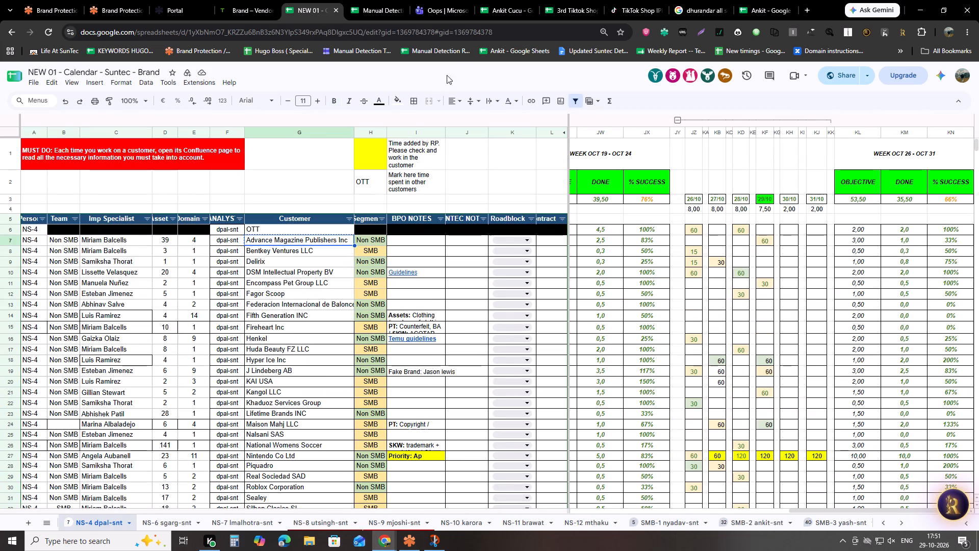
{"action": "left_click", "coordinate": [391, 0]}
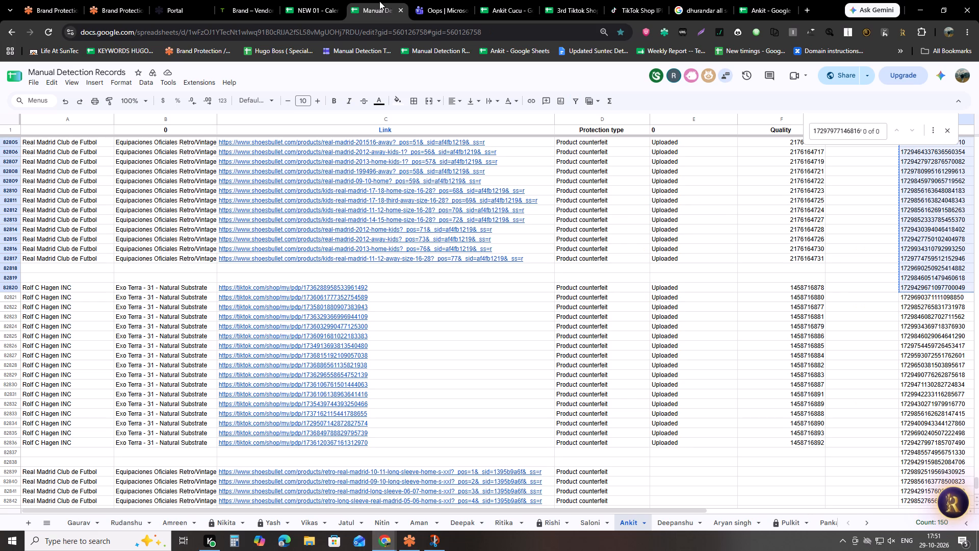
{"action": "left_click", "coordinate": [500, 0]}
{"action": "left_click", "coordinate": [581, 0]}
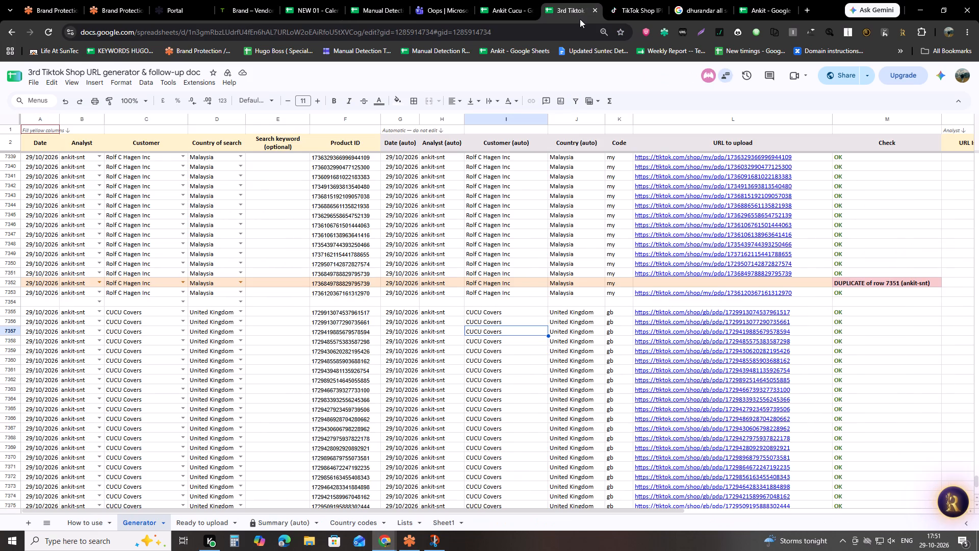
{"action": "left_click", "coordinate": [746, 0]}
{"action": "key", "text": "ctrl+v"}
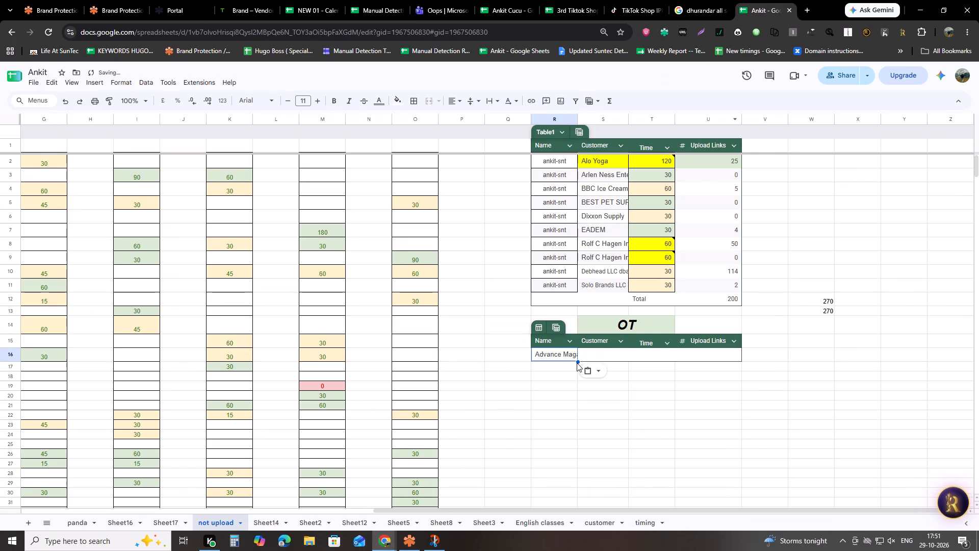
Examine the edit history of Encompass Pet Group LLC's 29/10 time entry in the NS-4 calendar.
{"action": "left_click", "coordinate": [560, 366]}
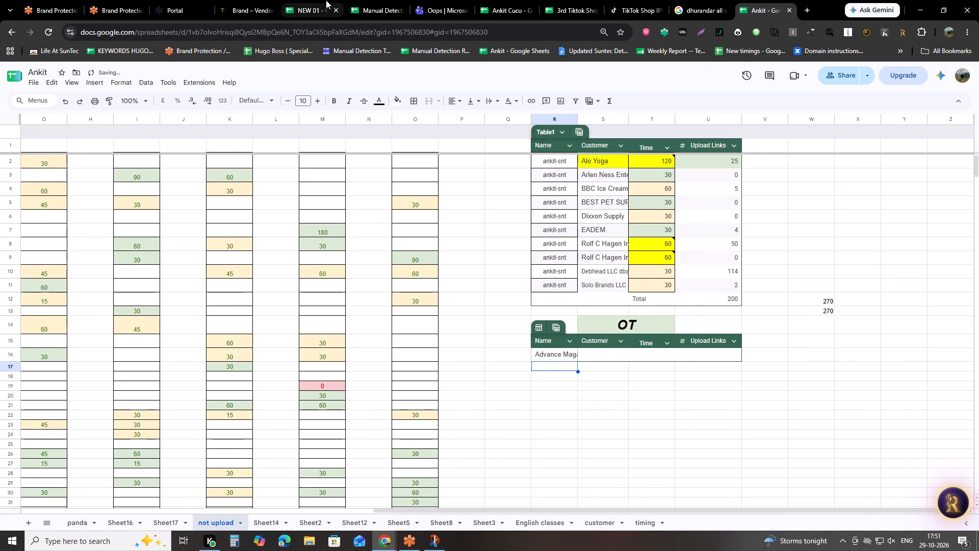
{"action": "left_click", "coordinate": [311, 0]}
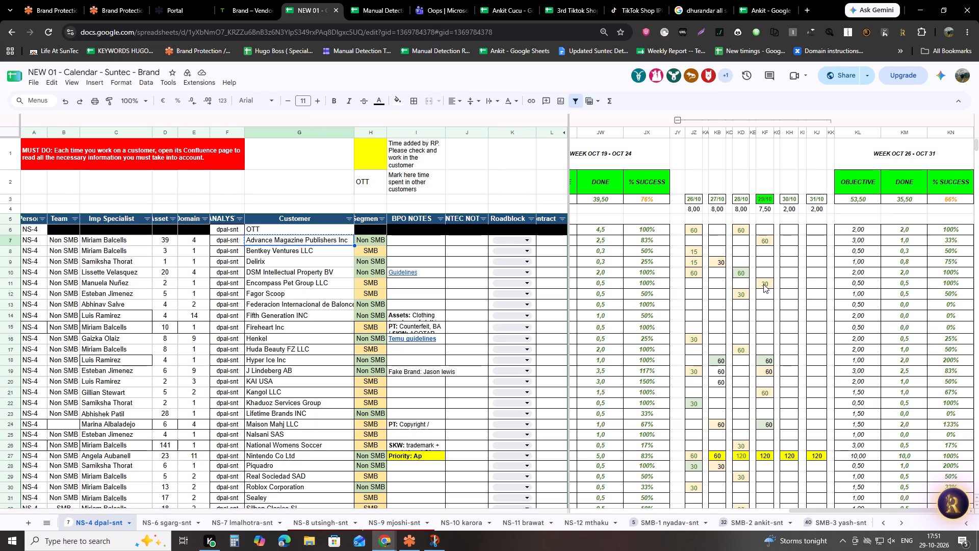
{"action": "left_click", "coordinate": [763, 284]}
{"action": "left_click", "coordinate": [0, 284]}
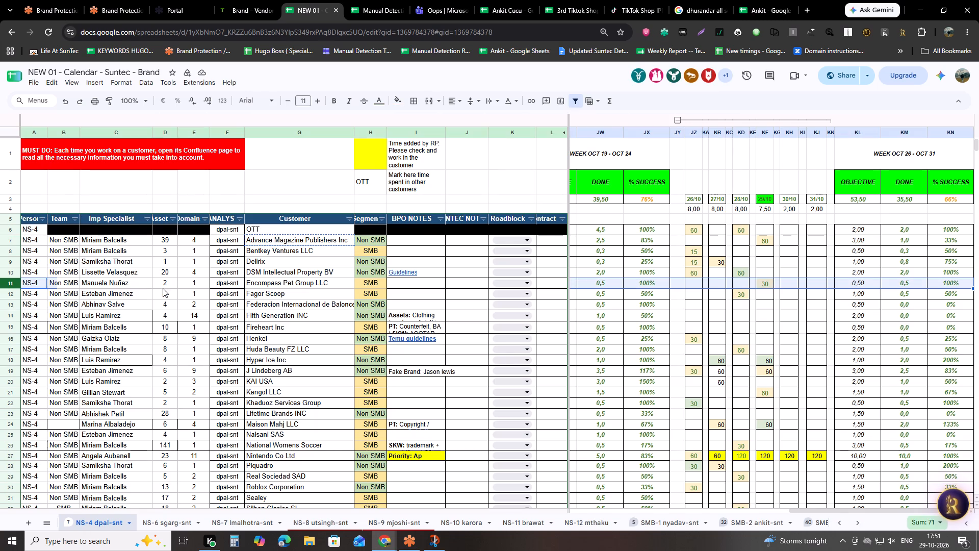
{"action": "right_click", "coordinate": [771, 283]}
{"action": "left_click", "coordinate": [761, 329]}
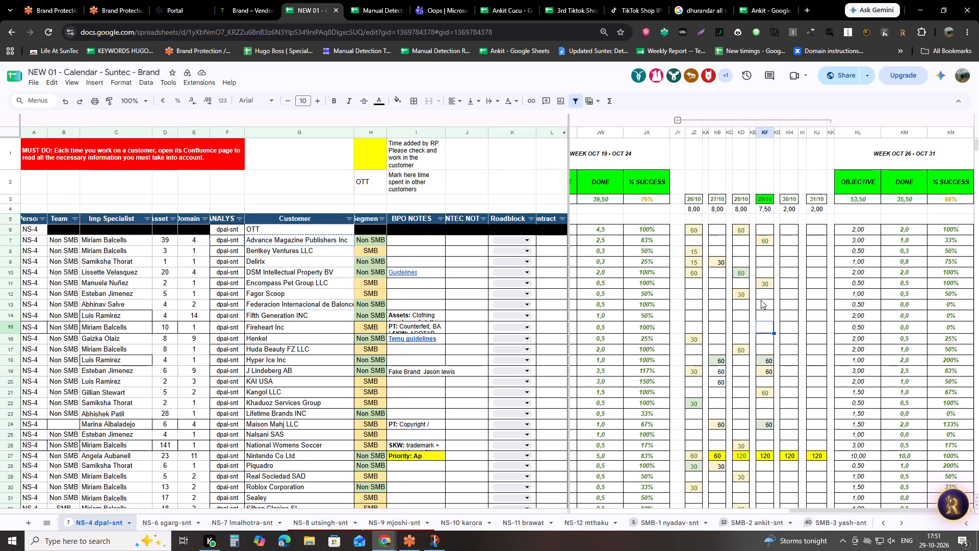
{"action": "right_click", "coordinate": [763, 281]}
{"action": "left_click", "coordinate": [802, 402]}
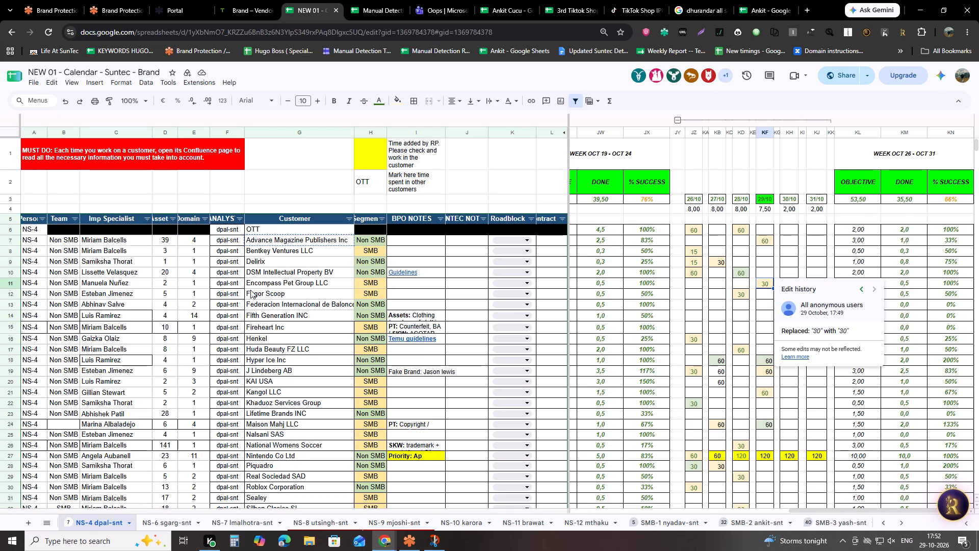
{"action": "left_click", "coordinate": [280, 303]}
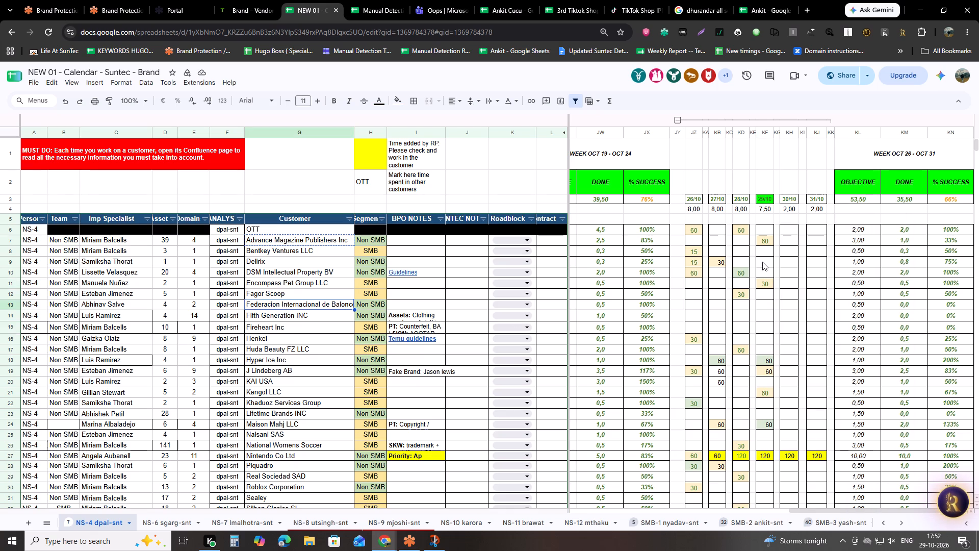
Copy Encompass Pet Group LLC from the calendar's Customer column and filter Tuinet's Brand records by that customer to check its marks.
{"action": "scroll", "coordinate": [763, 260], "scroll_direction": "down", "scroll_amount": 1}
{"action": "scroll", "coordinate": [763, 260], "scroll_direction": "up", "scroll_amount": 1}
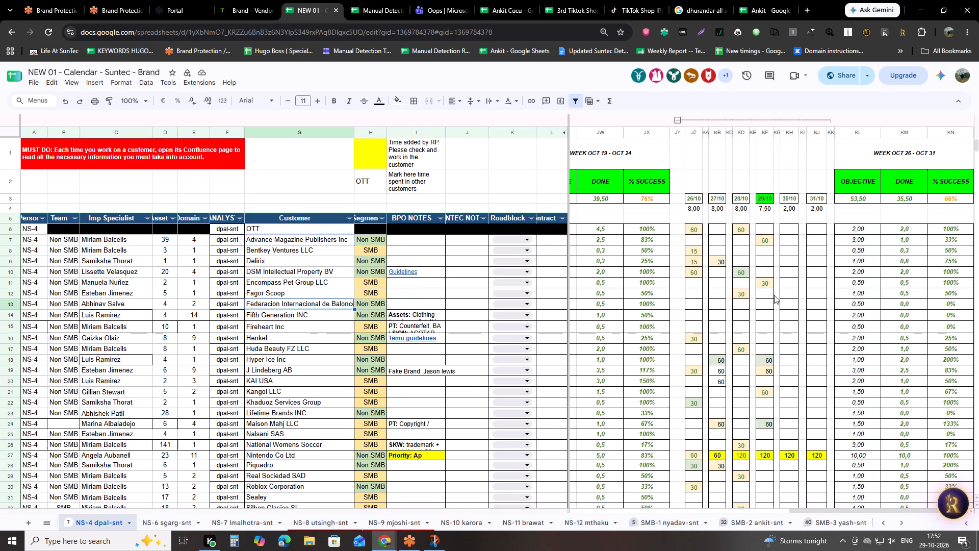
{"action": "left_click", "coordinate": [761, 285]}
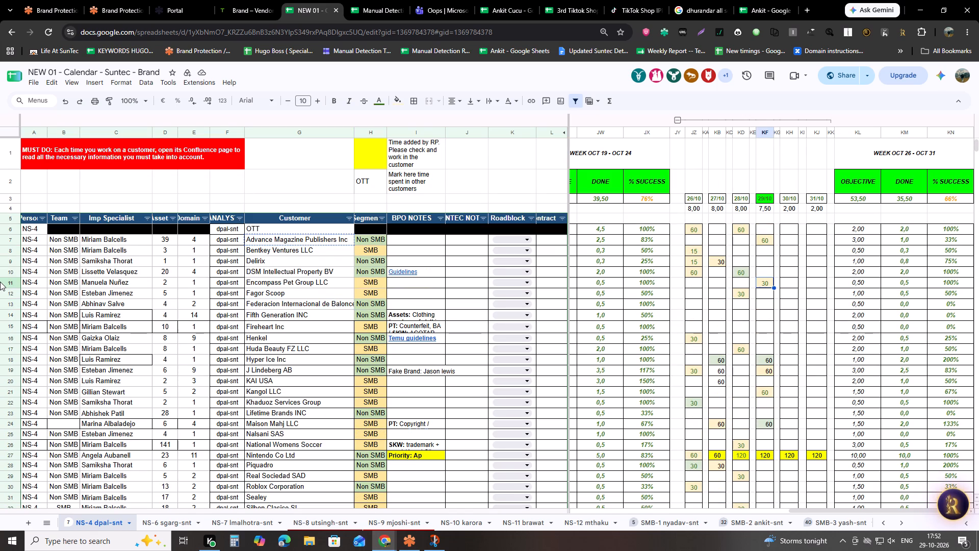
{"action": "left_click", "coordinate": [0, 282]}
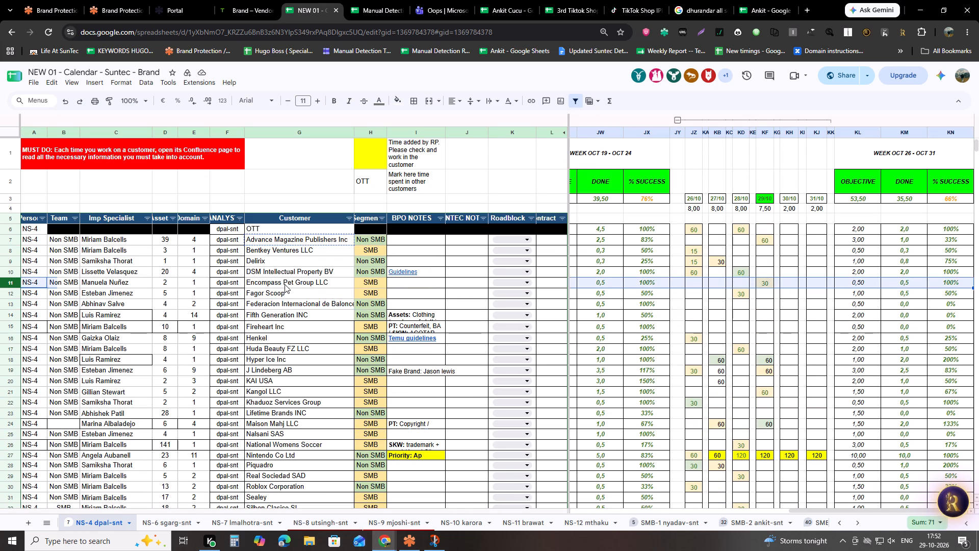
{"action": "left_click", "coordinate": [285, 284]}
{"action": "key", "text": "ctrl+c"}
{"action": "left_click", "coordinate": [247, 0]}
{"action": "left_click", "coordinate": [397, 195]}
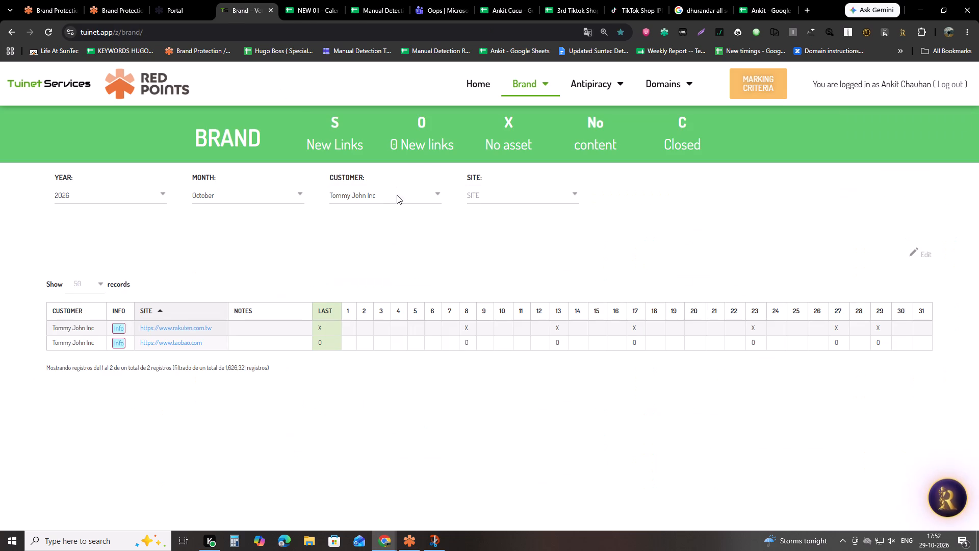
{"action": "key", "text": "ctrl+v"}
{"action": "key", "text": "ctrl+v"}
{"action": "left_click", "coordinate": [367, 233]}
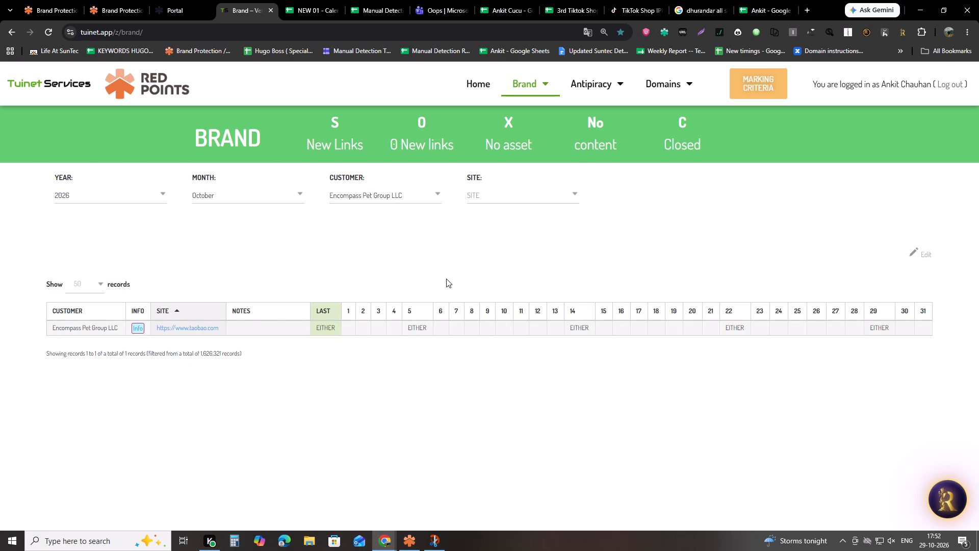
Paste Encompass Pet Group LLC into cell R17 of the OT table in the Ankit spreadsheet.
{"action": "left_click", "coordinate": [356, 0]}
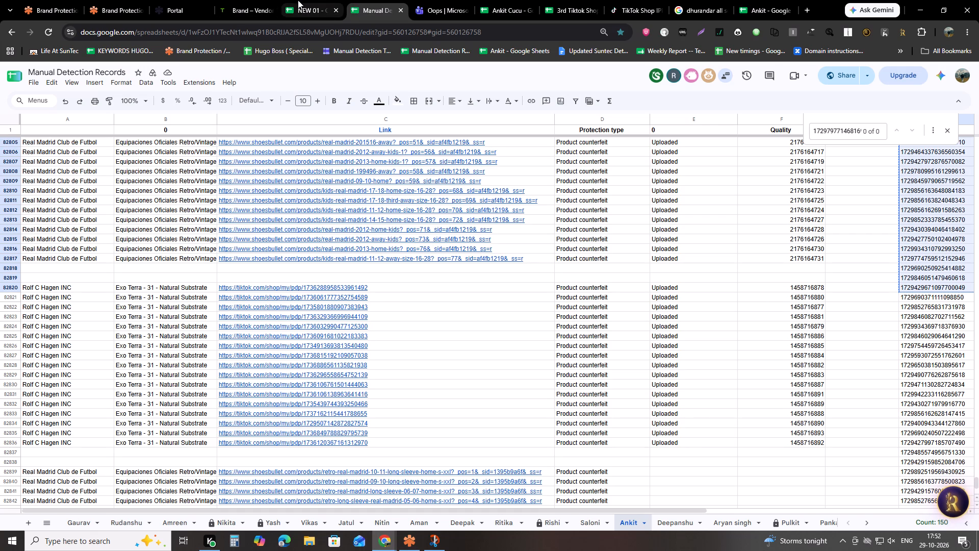
{"action": "left_click", "coordinate": [746, 0]}
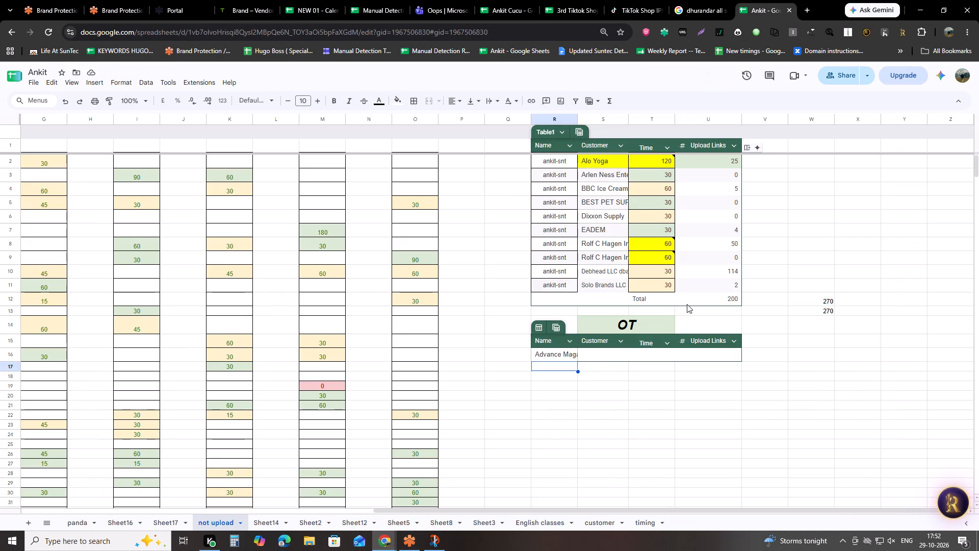
{"action": "key", "text": "ctrl+v"}
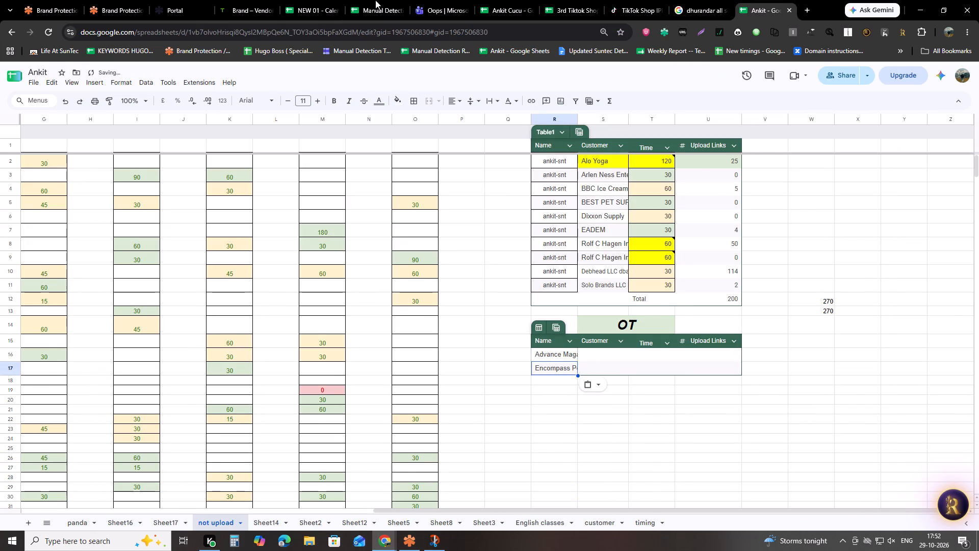
Copy the customer names Maison Mahj LLC and Kangol LLC from the NS-4 calendar's Customer column.
{"action": "left_click", "coordinate": [314, 0]}
{"action": "scroll", "coordinate": [683, 330], "scroll_direction": "down", "scroll_amount": 3}
{"action": "scroll", "coordinate": [683, 330], "scroll_direction": "up", "scroll_amount": 1}
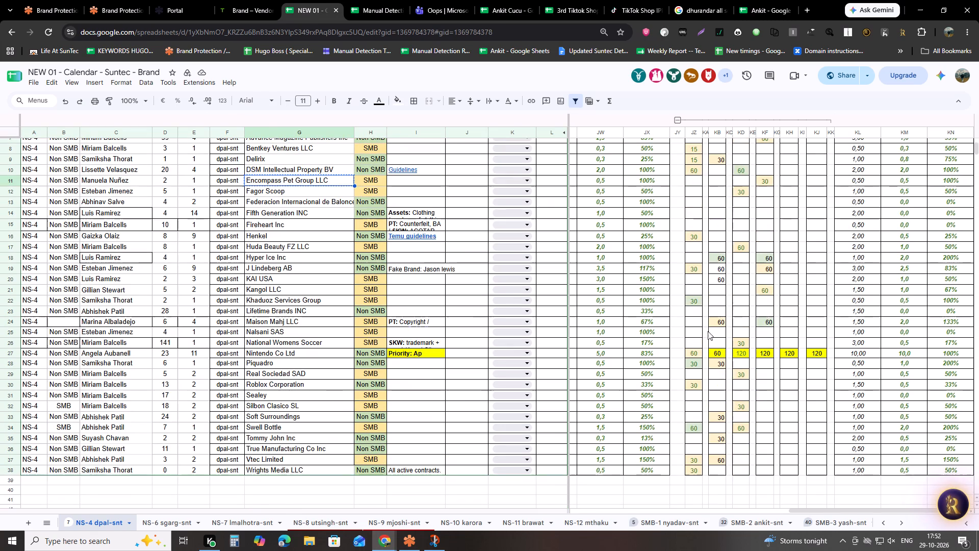
{"action": "left_click", "coordinate": [765, 322]}
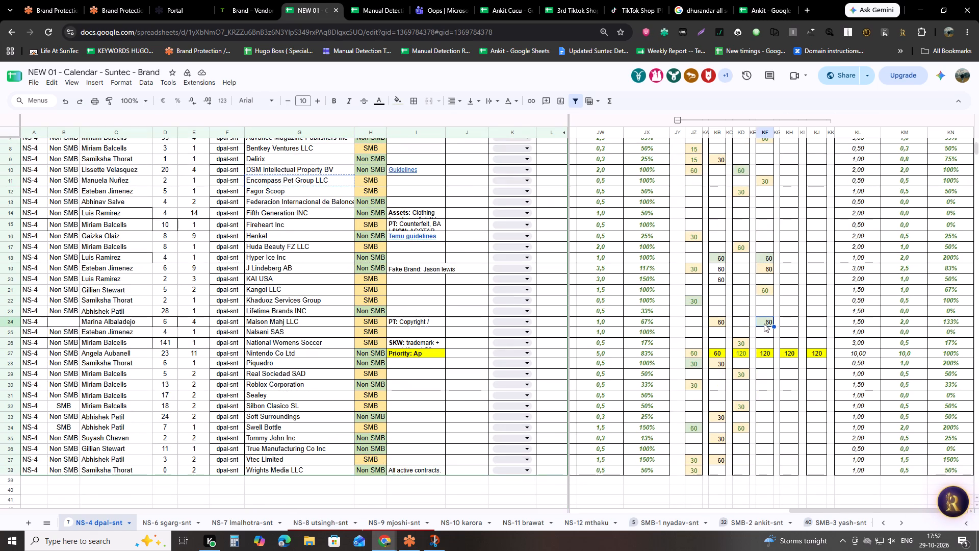
{"action": "left_click", "coordinate": [319, 321]}
{"action": "key", "text": "ctrl+c"}
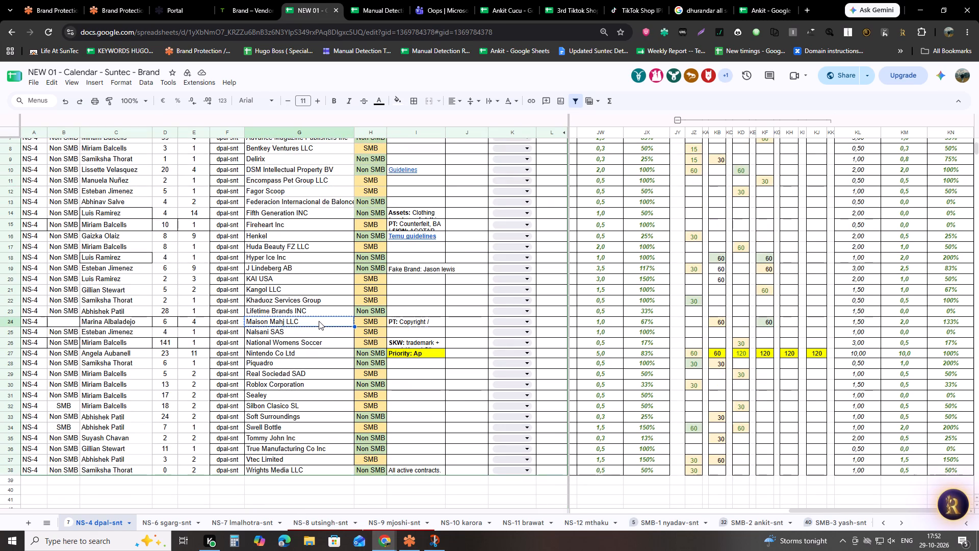
{"action": "scroll", "coordinate": [274, 219], "scroll_direction": "up", "scroll_amount": 1}
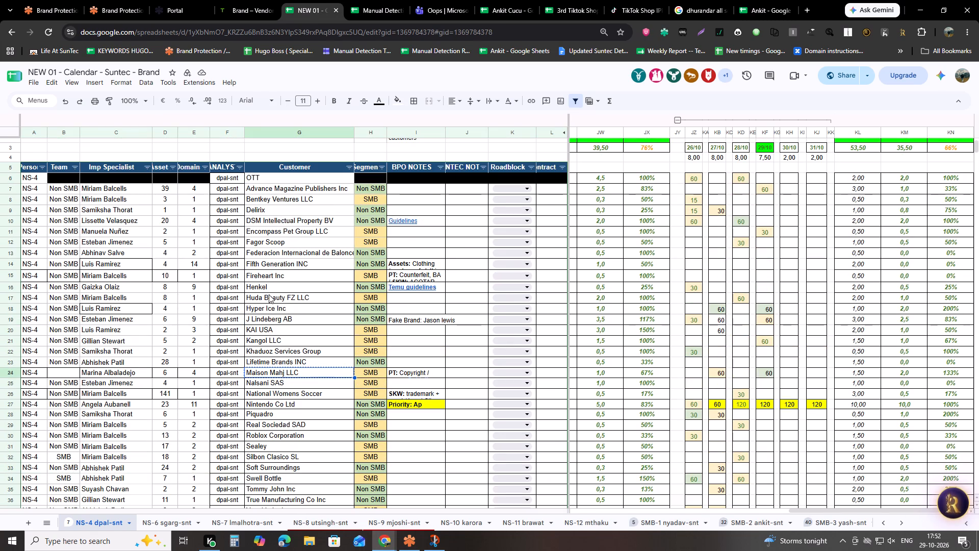
{"action": "left_click", "coordinate": [267, 339]}
{"action": "key", "text": "ctrl+c"}
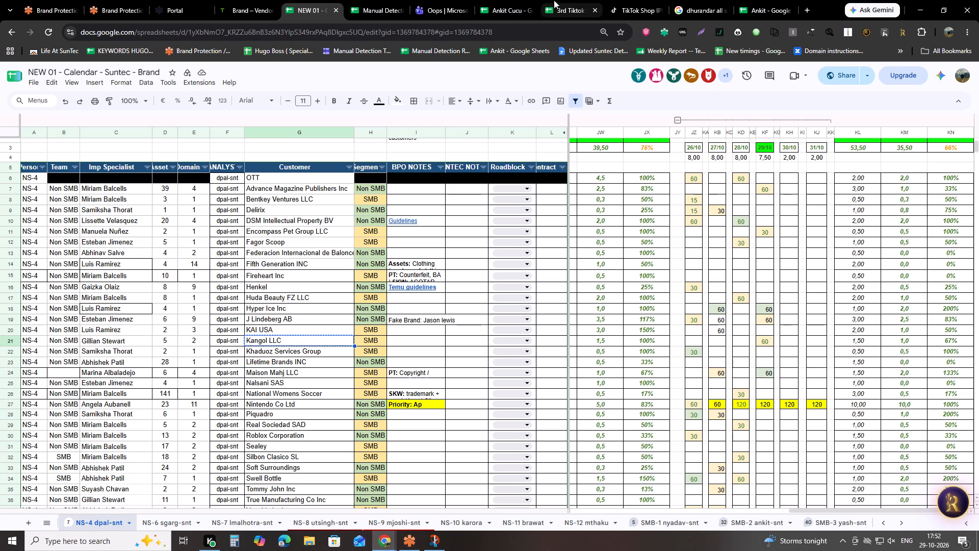
Paste Maison Mahj LLC into cell R18 and Kangol LLC into R19 of the Ankit spreadsheet's OT table.
{"action": "left_click", "coordinate": [750, 0]}
{"action": "left_click", "coordinate": [563, 377]}
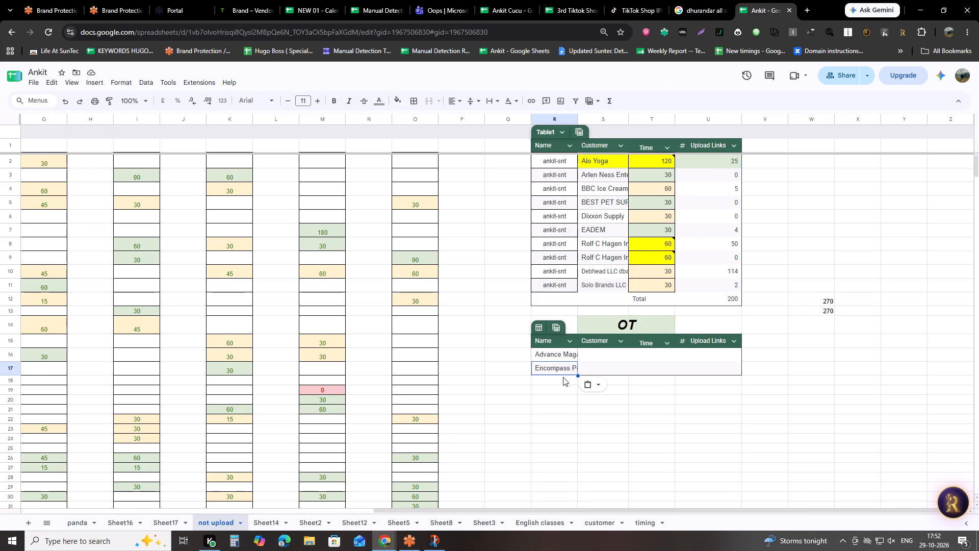
{"action": "key", "text": "super+v"}
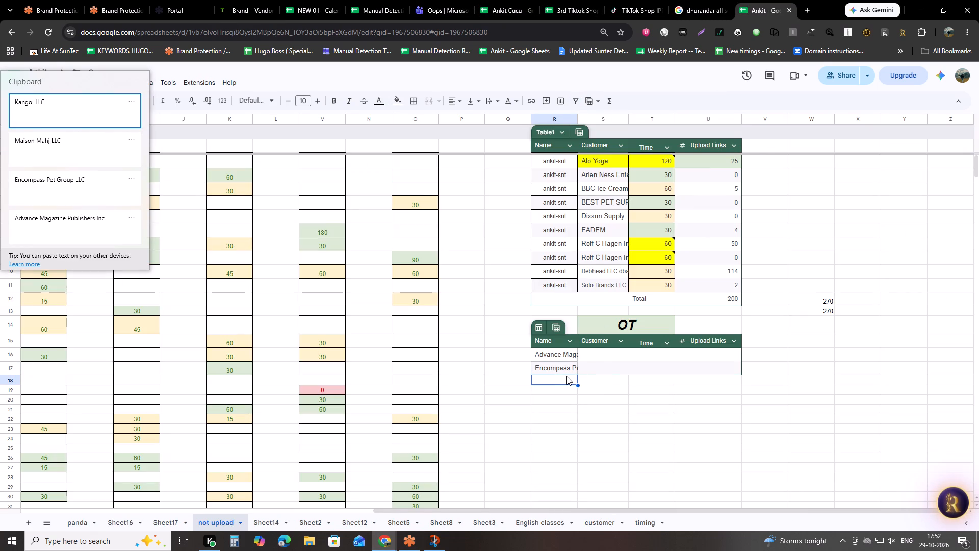
{"action": "key", "text": "Down"}
{"action": "key", "text": "Return"}
{"action": "key", "text": "ctrl+v"}
{"action": "key", "text": "Down"}
{"action": "key", "text": "super+v"}
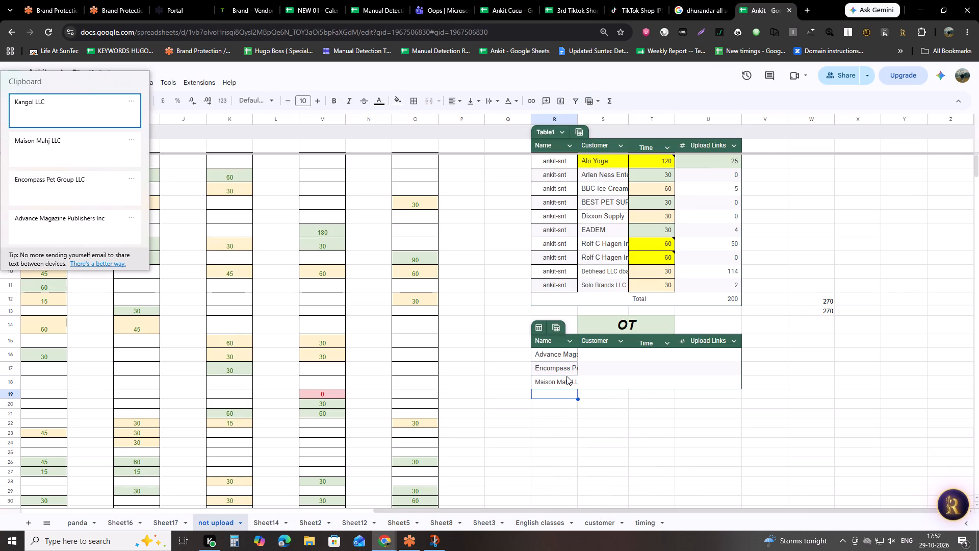
{"action": "key", "text": "Down"}
{"action": "key", "text": "Up"}
{"action": "key", "text": "Return"}
{"action": "key", "text": "ctrl+v"}
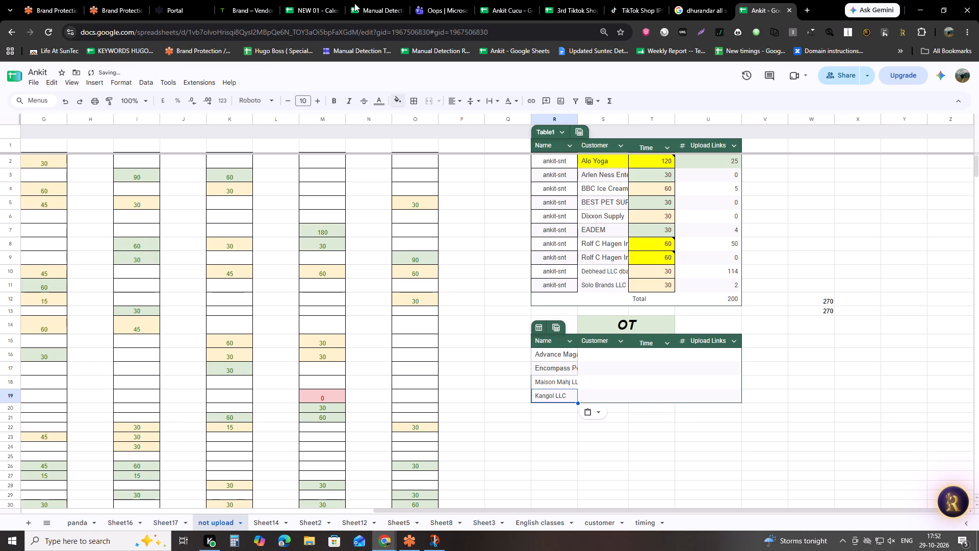
Copy Tommy John Inc from the NS-4 calendar's Customer column into cell R20 of the Ankit spreadsheet's OT table.
{"action": "left_click", "coordinate": [325, 0]}
{"action": "scroll", "coordinate": [289, 358], "scroll_direction": "down", "scroll_amount": 4}
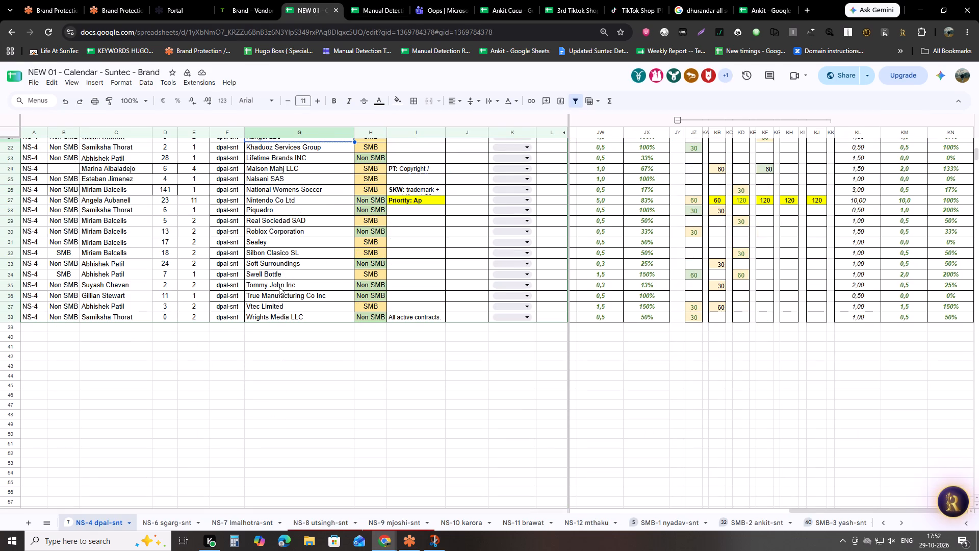
{"action": "left_click", "coordinate": [279, 286]}
{"action": "key", "text": "ctrl+c"}
{"action": "left_click", "coordinate": [770, 0]}
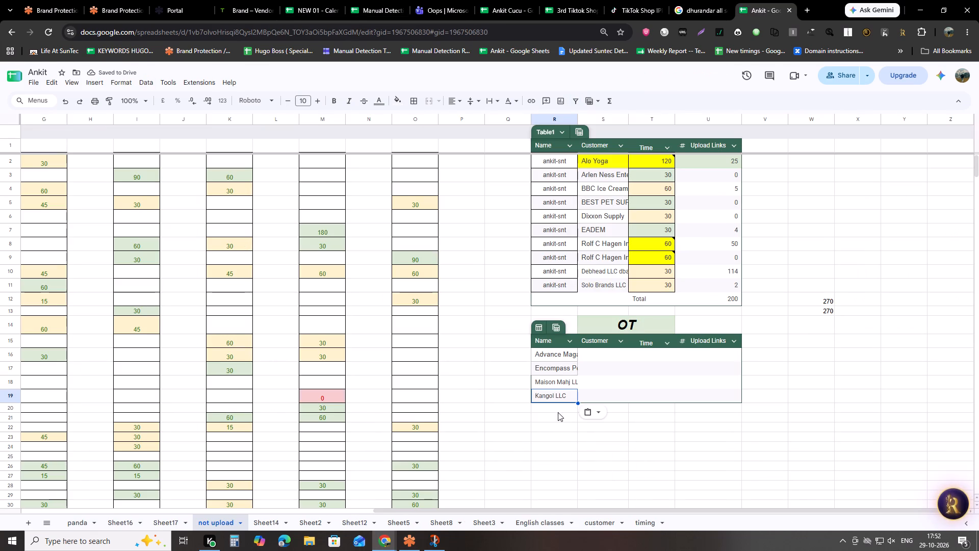
{"action": "left_click", "coordinate": [558, 409]}
{"action": "key", "text": "ctrl+v"}
Move the five customer names from the OT table's Name column into its Customer column, starting at S16.
{"action": "left_click", "coordinate": [565, 262]}
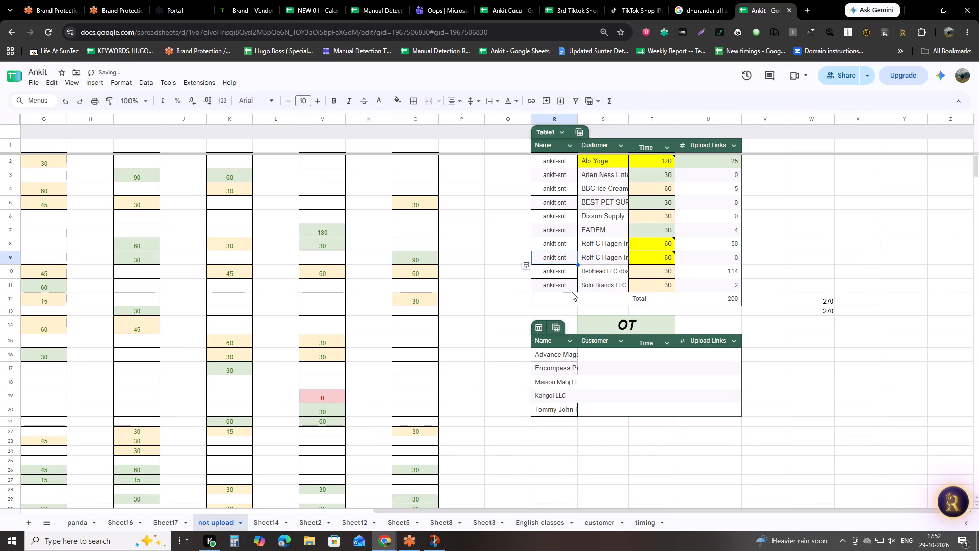
{"action": "key", "text": "ctrl+c"}
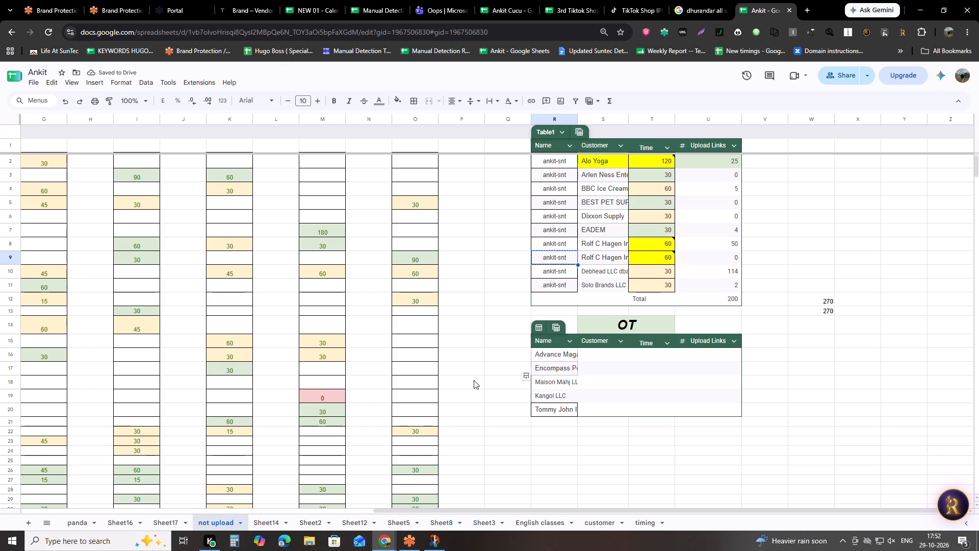
{"action": "left_click_drag", "start_coordinate": [559, 356], "coordinate": [560, 405]}
{"action": "key", "text": "ctrl+x"}
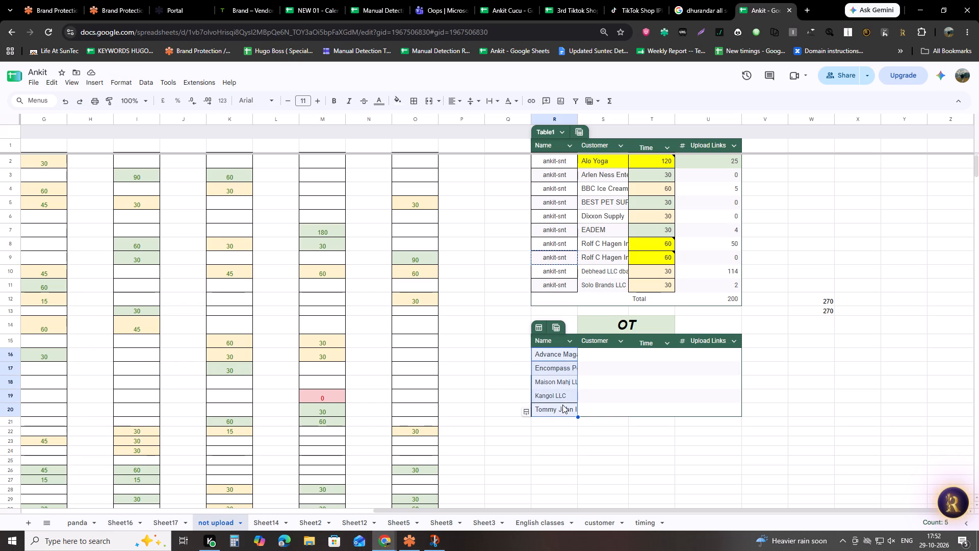
{"action": "left_click", "coordinate": [600, 355]}
{"action": "key", "text": "ctrl+v"}
{"action": "left_click", "coordinate": [566, 253]}
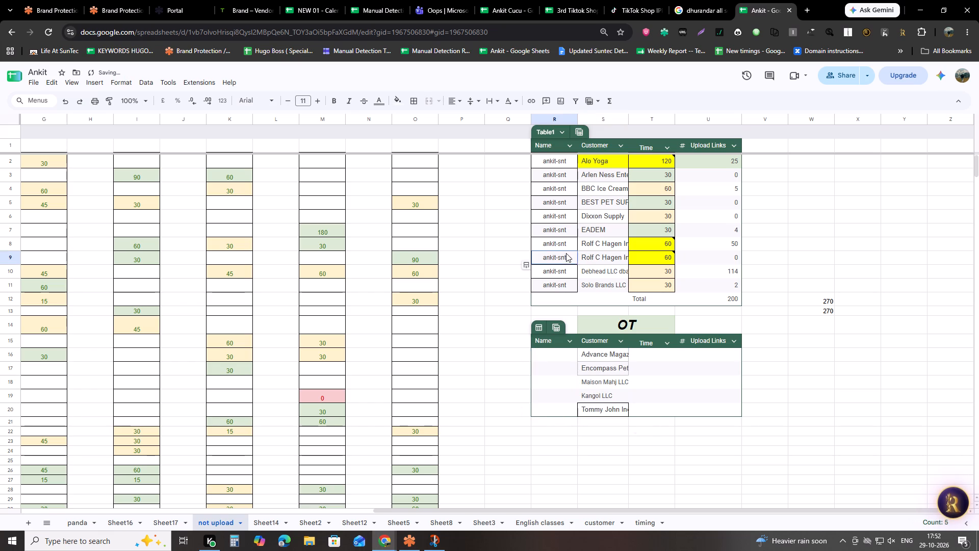
{"action": "key", "text": "ctrl+c"}
{"action": "left_click_drag", "start_coordinate": [550, 356], "coordinate": [550, 408]}
{"action": "key", "text": "ctrl+v"}
{"action": "key", "text": "ctrl+d"}
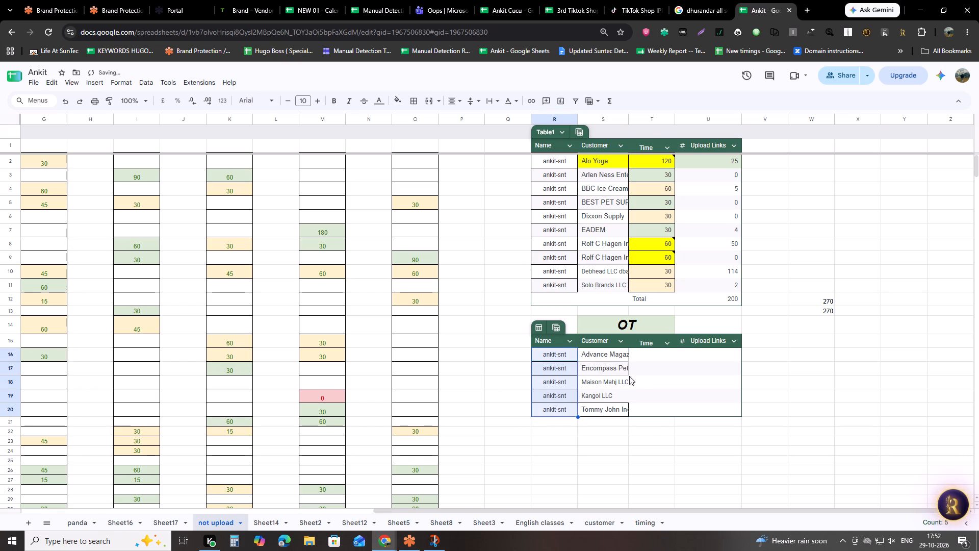
Set Time to 60 for Advance Magazine, Maison Mahj and Kangol in the OT table, using the formatted BBC Ice Cream time cell.
{"action": "left_click", "coordinate": [657, 354]}
{"action": "key", "text": "5"}
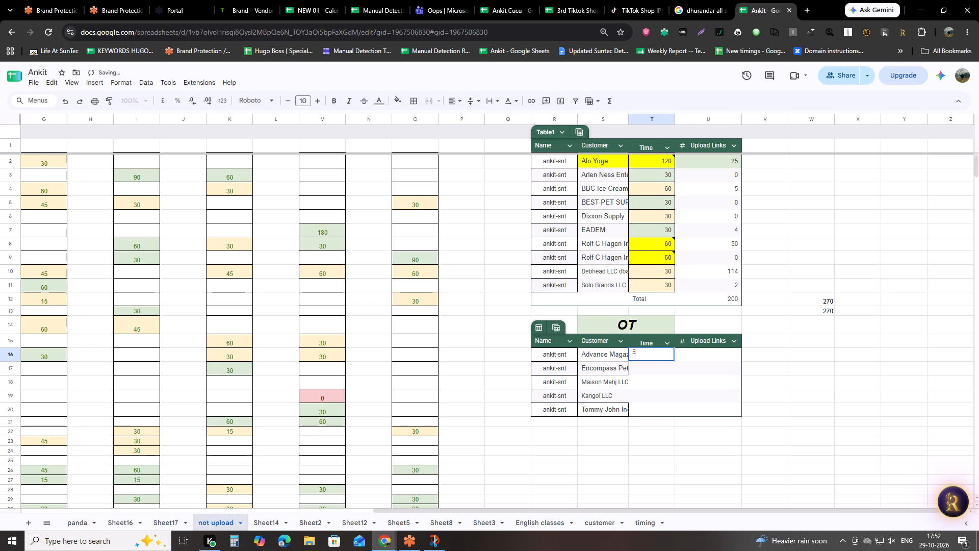
{"action": "key", "text": "BackSpace"}
{"action": "type", "text": "60"}
{"action": "key", "text": "Return"}
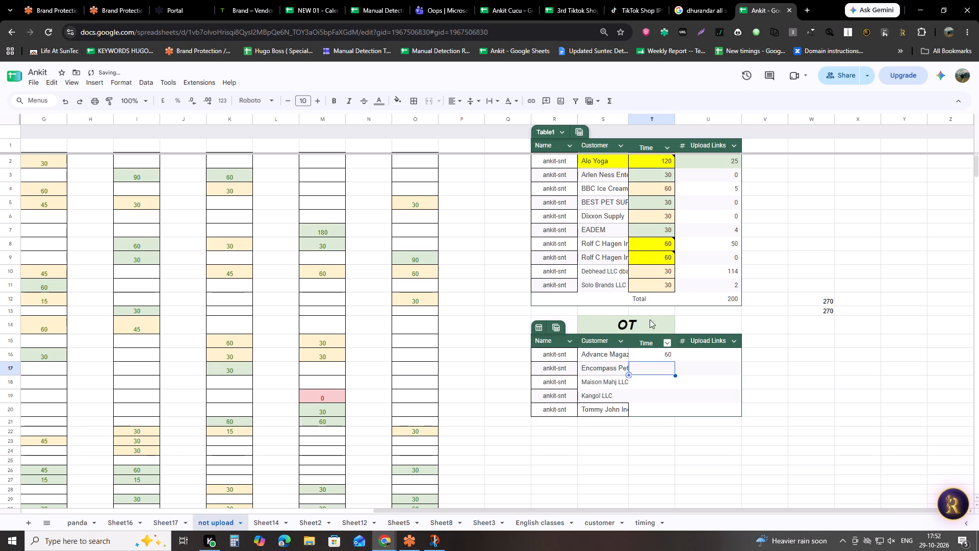
{"action": "left_click", "coordinate": [645, 276]}
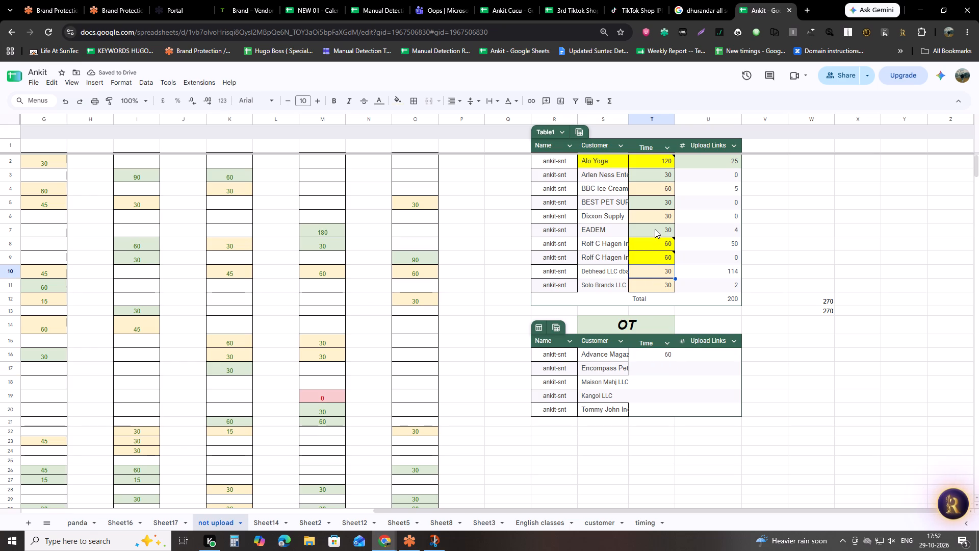
{"action": "left_click", "coordinate": [665, 190]}
{"action": "key", "text": "ctrl+c"}
{"action": "left_click", "coordinate": [662, 354]}
{"action": "key", "text": "ctrl+v"}
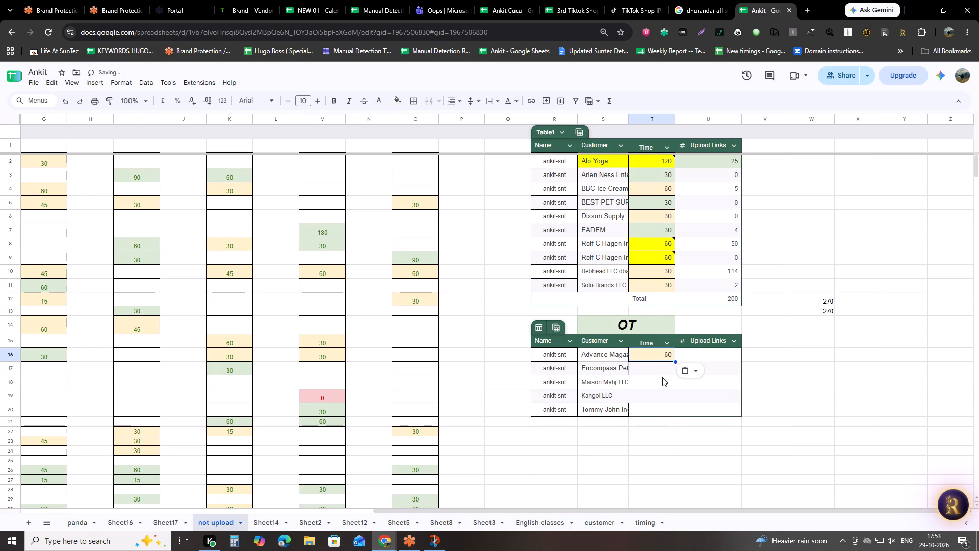
{"action": "left_click", "coordinate": [659, 396]}
{"action": "key", "text": "ctrl+v"}
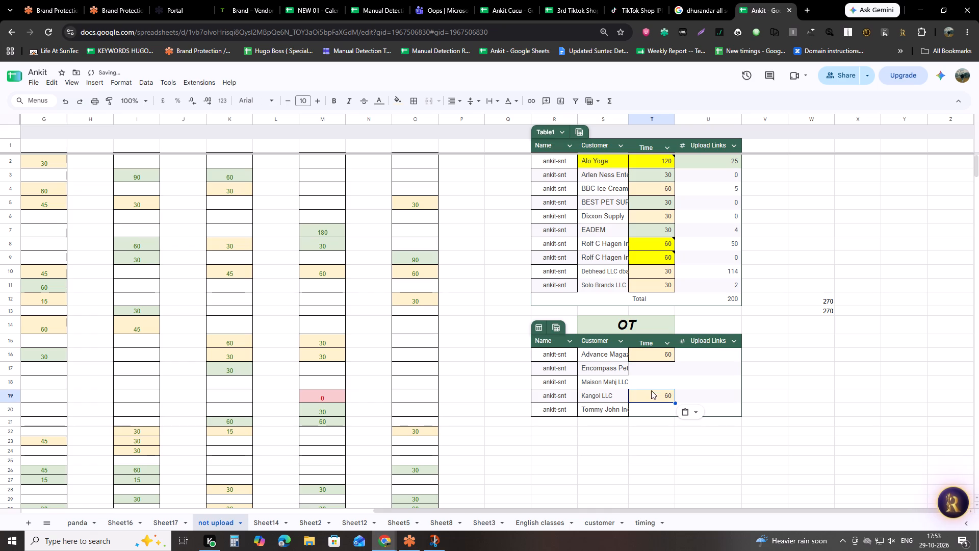
{"action": "left_click", "coordinate": [651, 382]}
{"action": "key", "text": "ctrl+v"}
Set Time to 30 for Encompass Pet and Tommy John in the OT table by copying the Solo Brands time cell.
{"action": "left_click", "coordinate": [650, 370]}
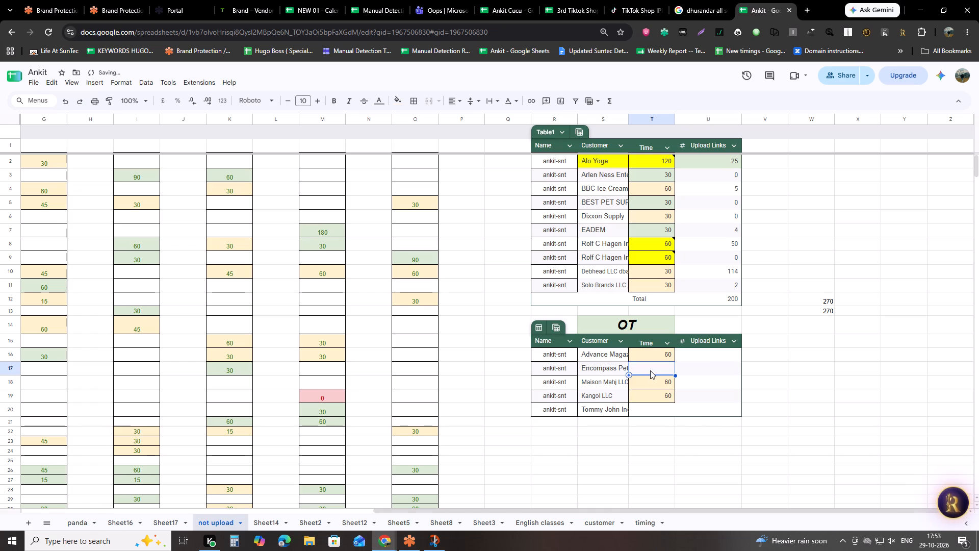
{"action": "left_click", "coordinate": [643, 286]}
{"action": "key", "text": "ctrl+c"}
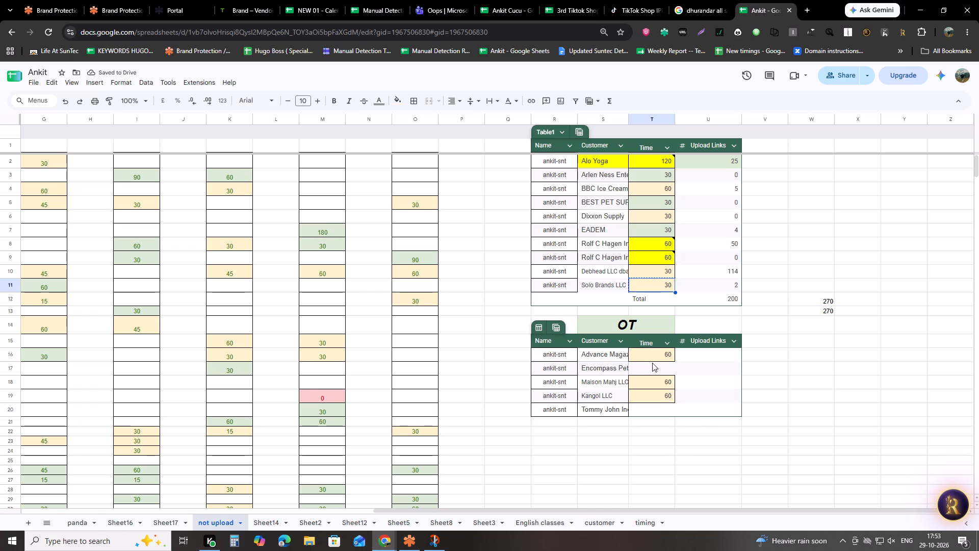
{"action": "left_click", "coordinate": [652, 363]}
{"action": "key", "text": "ctrl+v"}
{"action": "left_click", "coordinate": [653, 408]}
{"action": "key", "text": "ctrl+v"}
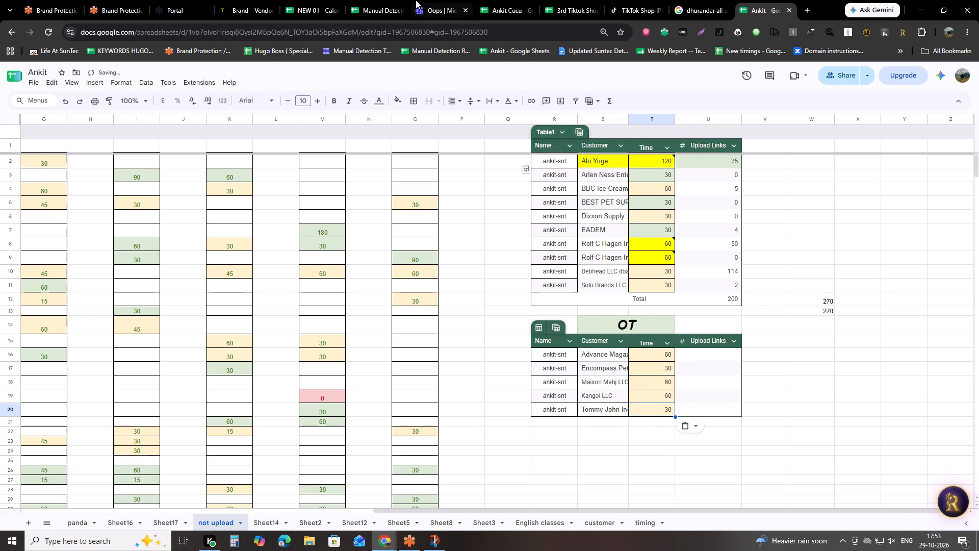
Copy the CUCU Covers block of the URL to upload column, rows 7355 to 7504, from the 3rd Tiktok Shop generator sheet.
{"action": "left_click", "coordinate": [311, 0]}
{"action": "left_click", "coordinate": [570, 0]}
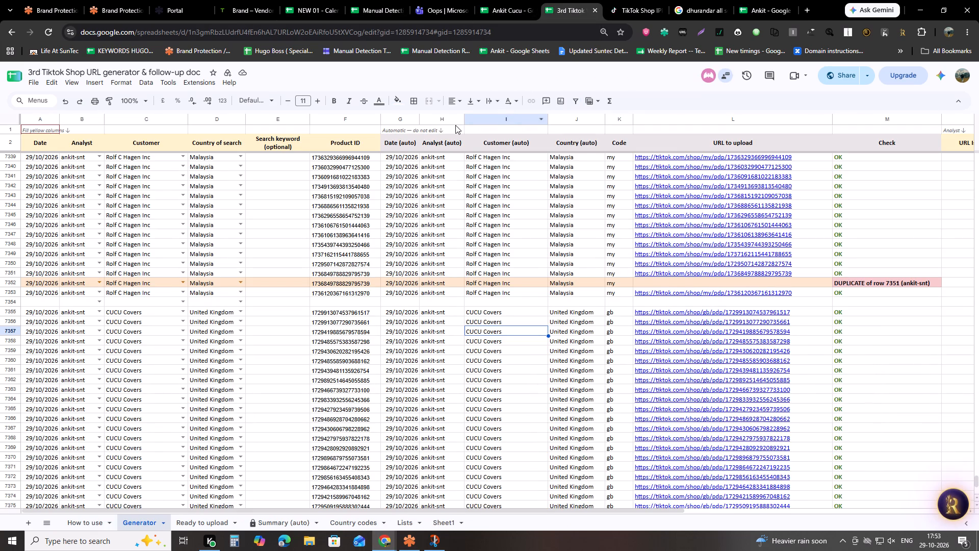
{"action": "scroll", "coordinate": [591, 253], "scroll_direction": "down", "scroll_amount": 6}
{"action": "scroll", "coordinate": [642, 370], "scroll_direction": "up", "scroll_amount": 5}
{"action": "left_click", "coordinate": [680, 390]}
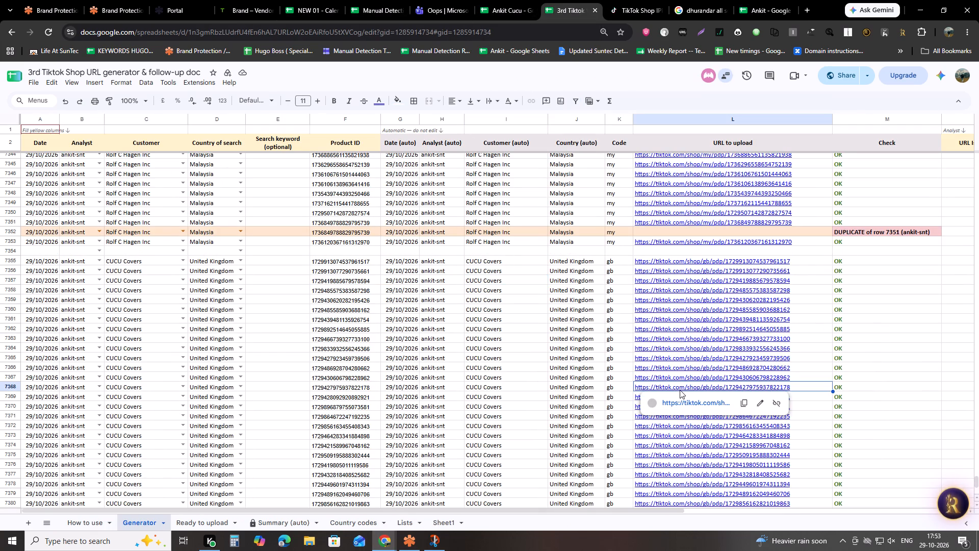
{"action": "key", "text": "ctrl+space"}
{"action": "scroll", "coordinate": [680, 390], "scroll_direction": "down", "scroll_amount": 20}
{"action": "scroll", "coordinate": [680, 390], "scroll_direction": "down", "scroll_amount": 17}
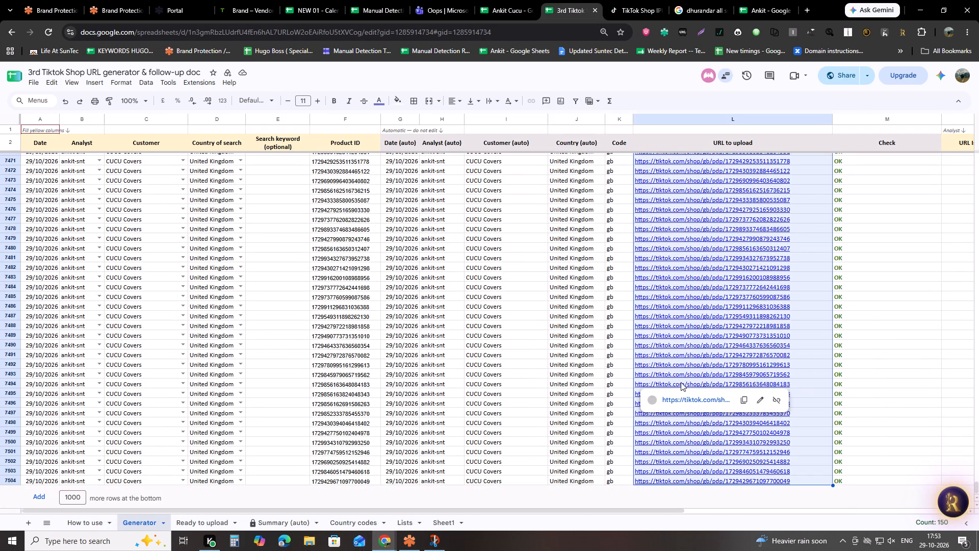
{"action": "key", "text": "ctrl+c"}
{"action": "key", "text": "ctrl+c"}
{"action": "key", "text": "ctrl+c"}
{"action": "key", "text": "ctrl+c"}
Paste the CUCU Covers URLs as values at C82896 in Manual Detection Records' Ankit sheet, and copy the pasted links.
{"action": "left_click", "coordinate": [358, 0]}
{"action": "scroll", "coordinate": [324, 427], "scroll_direction": "down", "scroll_amount": 5}
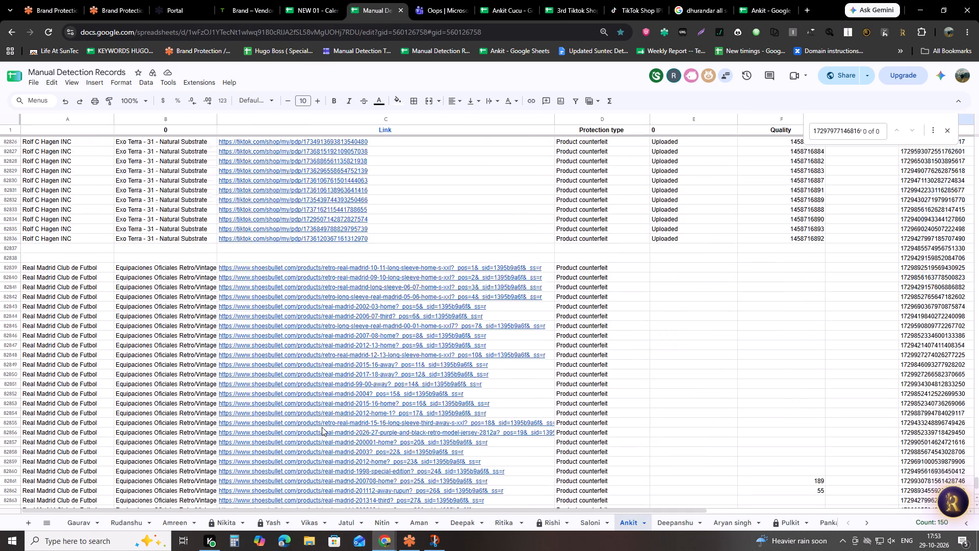
{"action": "scroll", "coordinate": [322, 427], "scroll_direction": "down", "scroll_amount": 16}
{"action": "scroll", "coordinate": [320, 351], "scroll_direction": "up", "scroll_amount": 6}
{"action": "left_click", "coordinate": [250, 258]}
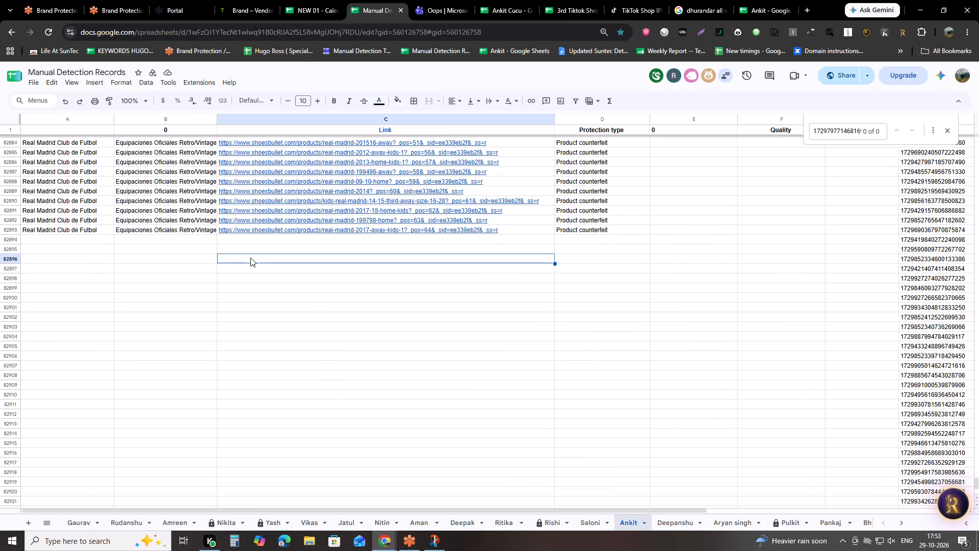
{"action": "key", "text": "ctrl+shift+v"}
{"action": "key", "text": "ctrl+c"}
{"action": "key", "text": "ctrl+c"}
{"action": "key", "text": "ctrl+c"}
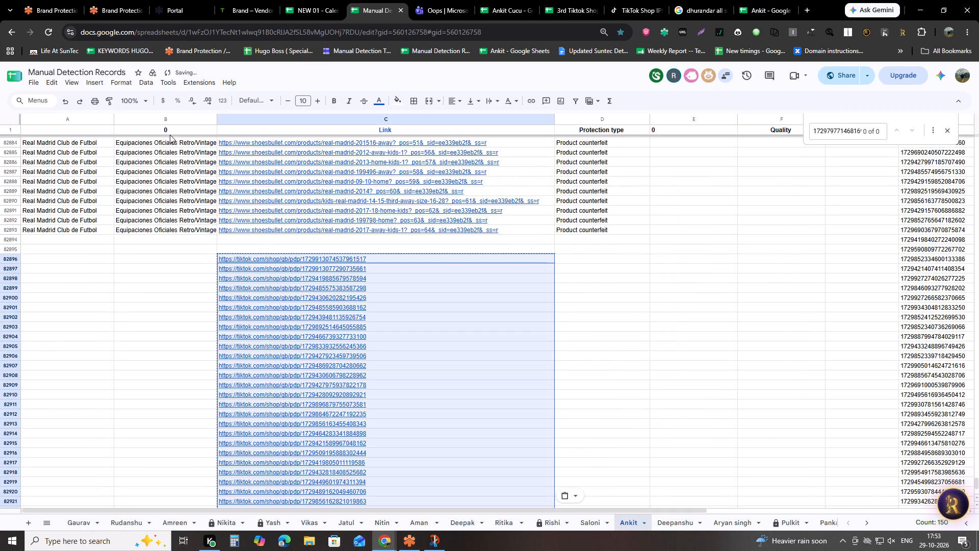
Switch the customer on the Red Points New Incident page to CUCU Covers.
{"action": "left_click", "coordinate": [41, 0]}
{"action": "left_click", "coordinate": [291, 83]}
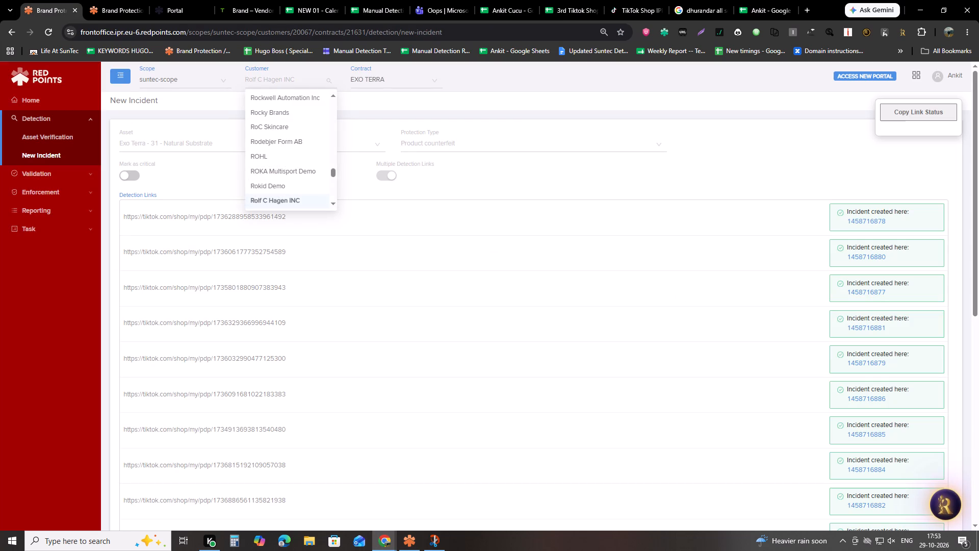
{"action": "type", "text": "cuc"}
{"action": "key", "text": "Return"}
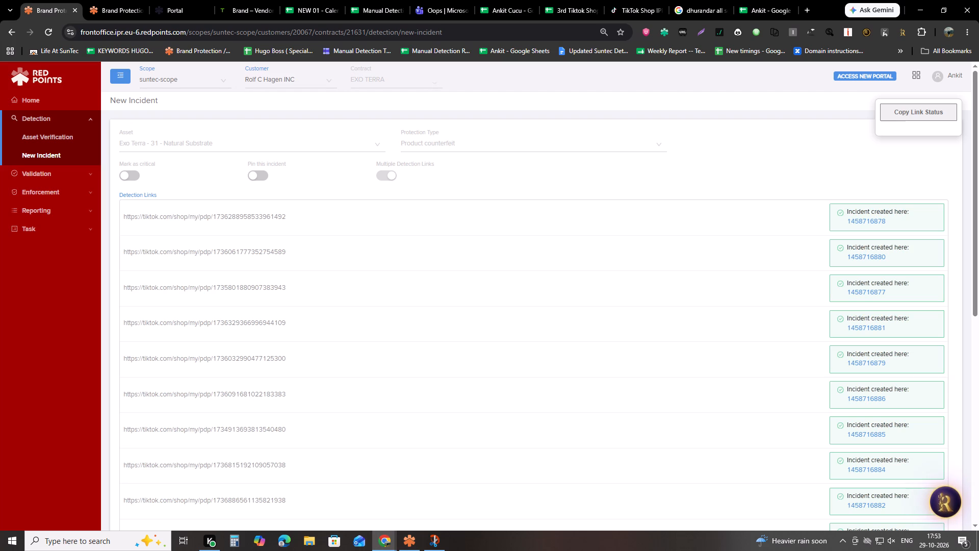
{"action": "left_click", "coordinate": [281, 69]}
{"action": "left_click", "coordinate": [279, 77]}
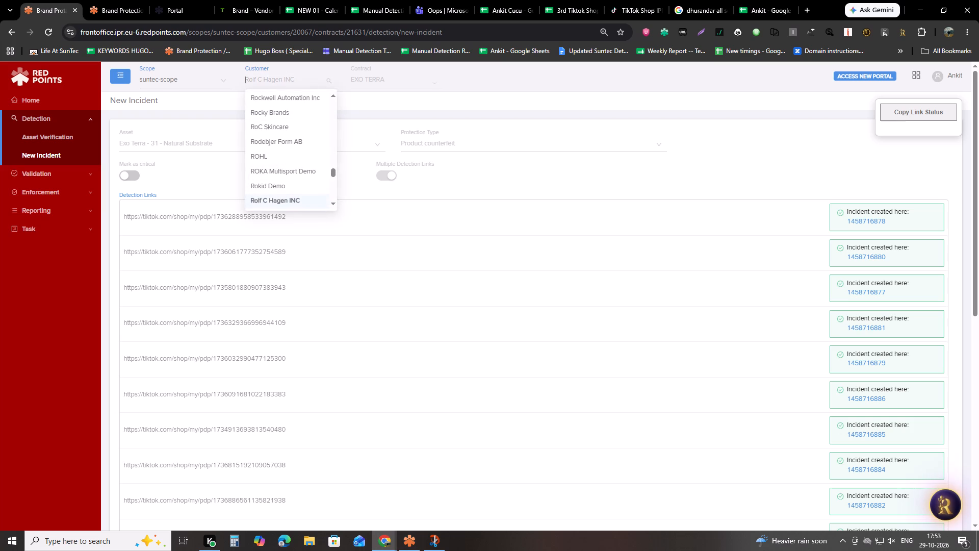
{"action": "type", "text": "cuc"}
{"action": "key", "text": "Return"}
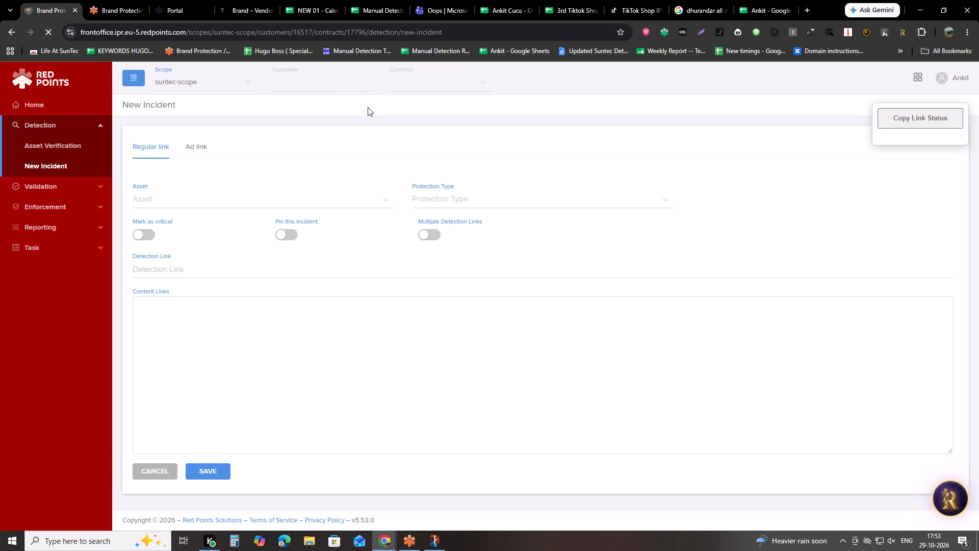
Set the asset to CUCU Covers - Design and protection type to Product replica, and enable multiple detection links.
{"action": "left_click", "coordinate": [222, 205]}
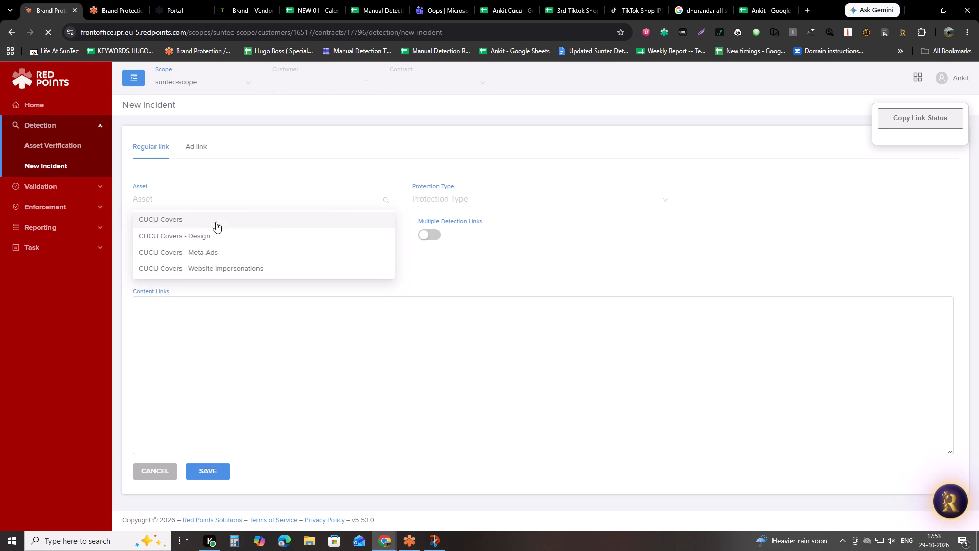
{"action": "left_click", "coordinate": [215, 236]}
{"action": "left_click", "coordinate": [520, 191]}
{"action": "left_click", "coordinate": [498, 199]}
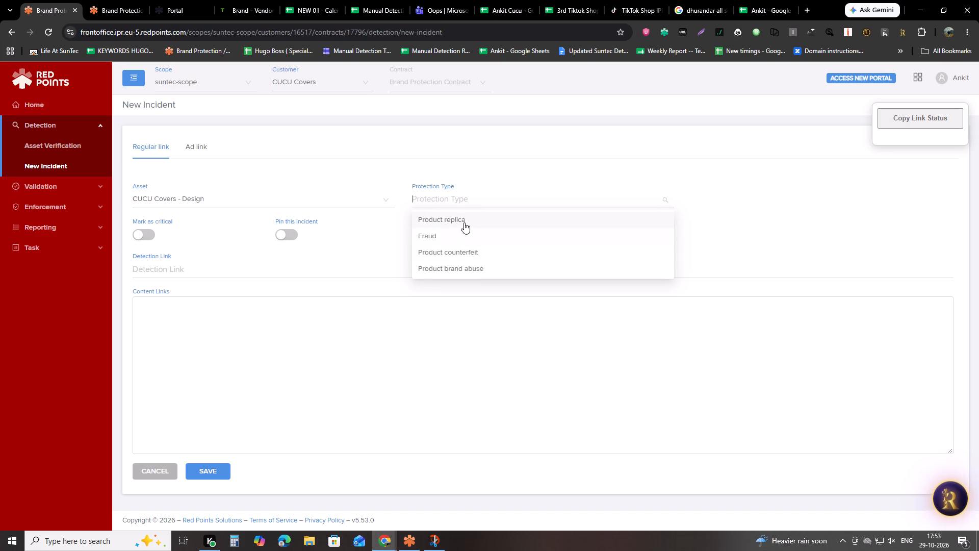
{"action": "left_click", "coordinate": [464, 222]}
{"action": "left_click", "coordinate": [430, 233]}
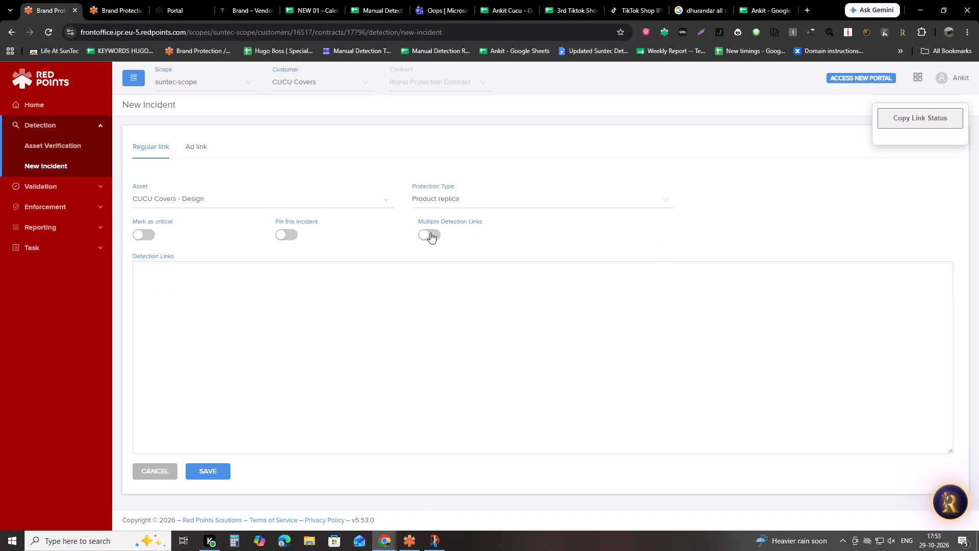
Recopy the pasted CUCU Covers TikTok links from Manual Detection Records, enter them as the incident's detection links, and save the incident.
{"action": "left_click", "coordinate": [378, 0]}
{"action": "scroll", "coordinate": [324, 322], "scroll_direction": "down", "scroll_amount": 7}
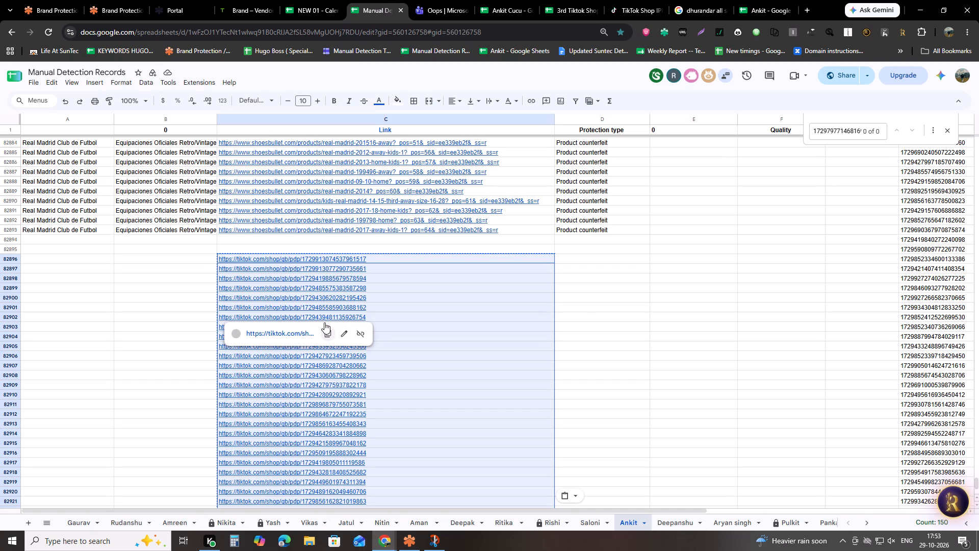
{"action": "scroll", "coordinate": [324, 322], "scroll_direction": "down", "scroll_amount": 3}
{"action": "scroll", "coordinate": [587, 319], "scroll_direction": "down", "scroll_amount": 12}
{"action": "scroll", "coordinate": [426, 318], "scroll_direction": "down", "scroll_amount": 7}
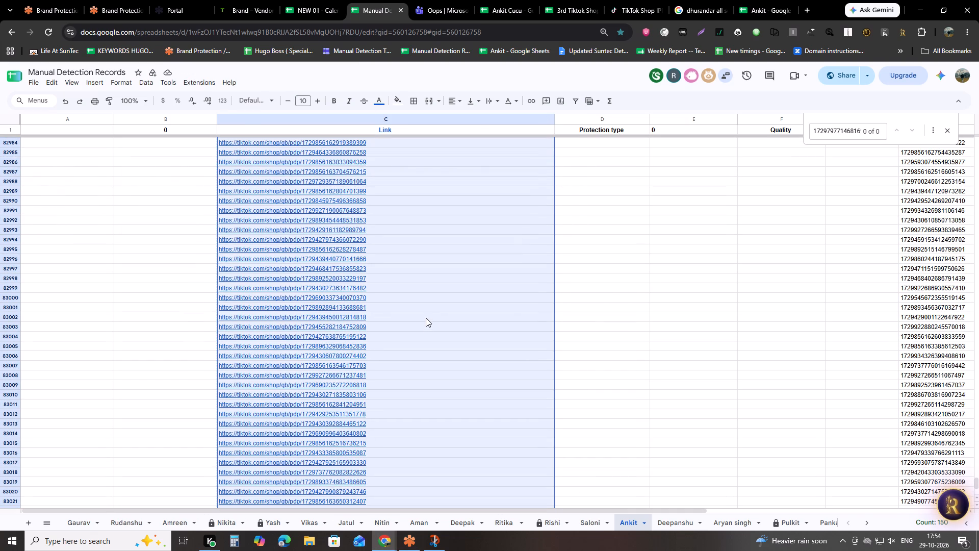
{"action": "key", "text": "ctrl+c"}
{"action": "key", "text": "ctrl+c"}
{"action": "scroll", "coordinate": [426, 318], "scroll_direction": "down", "scroll_amount": 7}
{"action": "scroll", "coordinate": [426, 315], "scroll_direction": "up", "scroll_amount": 13}
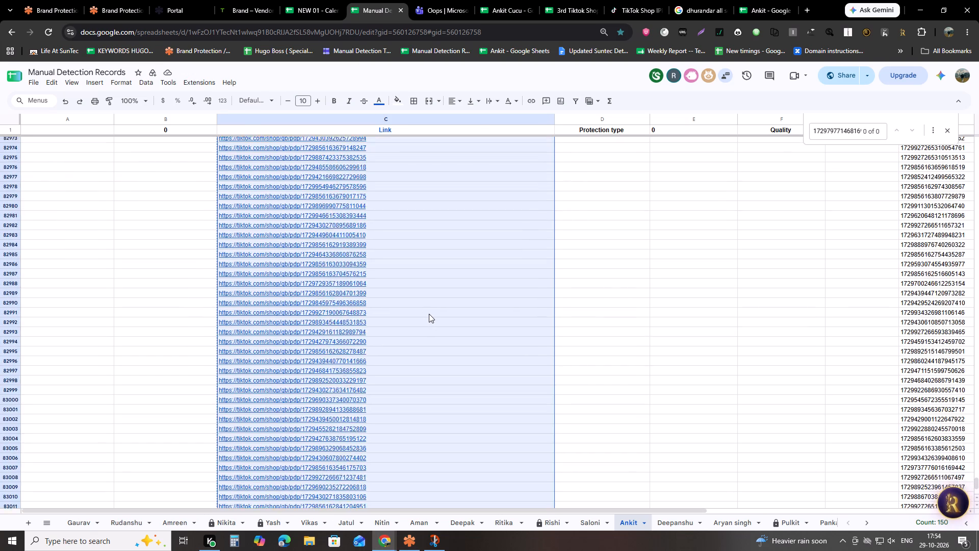
{"action": "scroll", "coordinate": [429, 314], "scroll_direction": "up", "scroll_amount": 20}
{"action": "scroll", "coordinate": [429, 314], "scroll_direction": "up", "scroll_amount": 20}
{"action": "scroll", "coordinate": [429, 314], "scroll_direction": "up", "scroll_amount": 14}
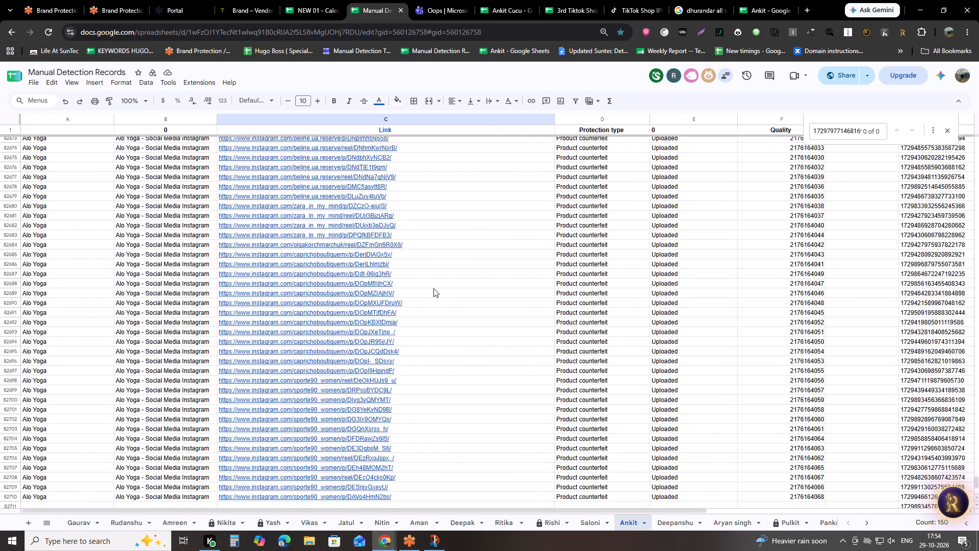
{"action": "scroll", "coordinate": [433, 288], "scroll_direction": "up", "scroll_amount": 20}
{"action": "scroll", "coordinate": [433, 288], "scroll_direction": "up", "scroll_amount": 20}
{"action": "scroll", "coordinate": [433, 288], "scroll_direction": "up", "scroll_amount": 13}
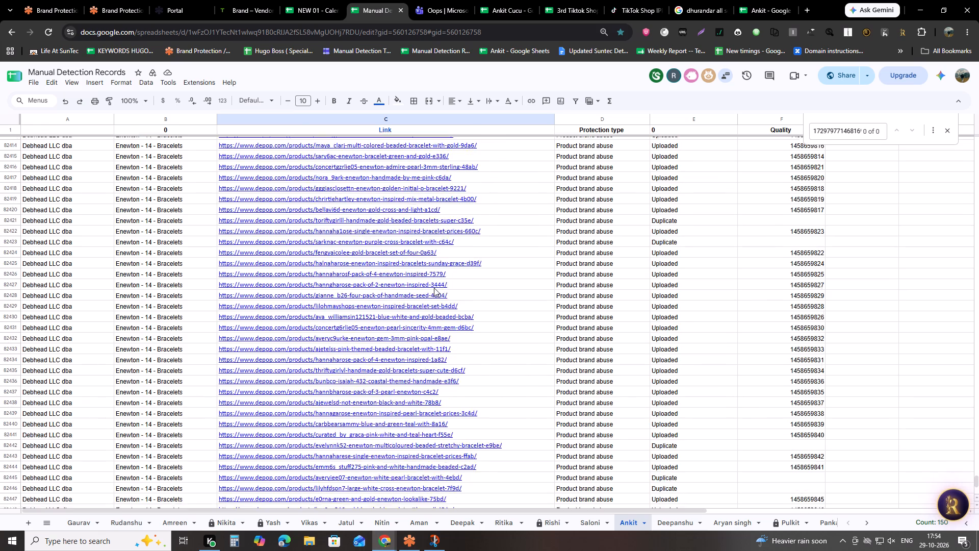
{"action": "scroll", "coordinate": [434, 288], "scroll_direction": "up", "scroll_amount": 8}
{"action": "scroll", "coordinate": [403, 232], "scroll_direction": "up", "scroll_amount": 20}
{"action": "scroll", "coordinate": [403, 232], "scroll_direction": "up", "scroll_amount": 12}
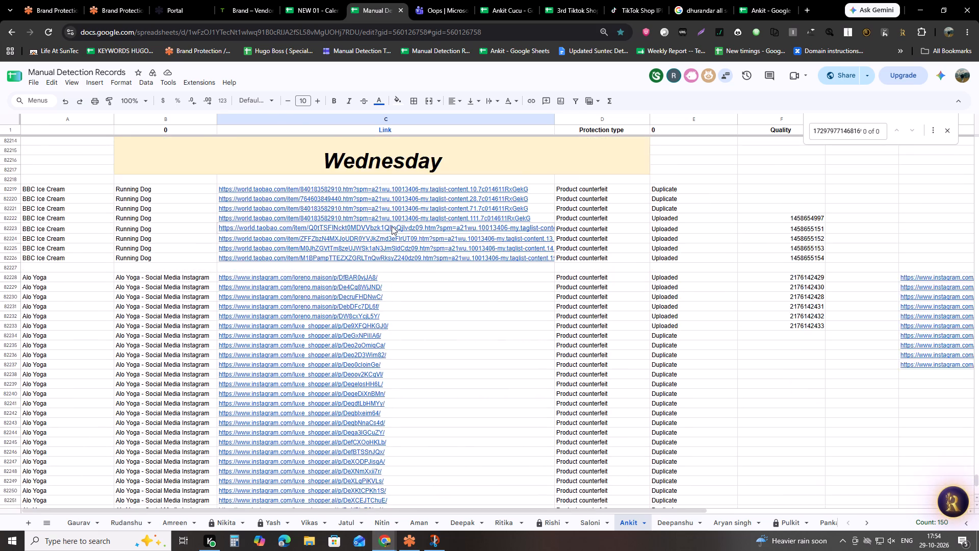
{"action": "scroll", "coordinate": [392, 226], "scroll_direction": "up", "scroll_amount": 9}
{"action": "left_click", "coordinate": [27, 0]}
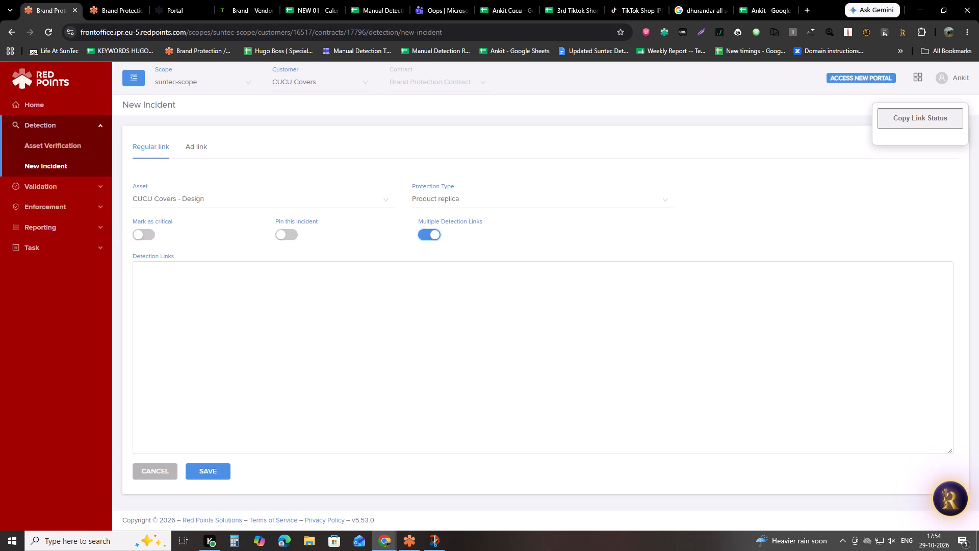
{"action": "left_click", "coordinate": [232, 394]}
{"action": "key", "text": "ctrl+v"}
{"action": "left_click", "coordinate": [221, 471]}
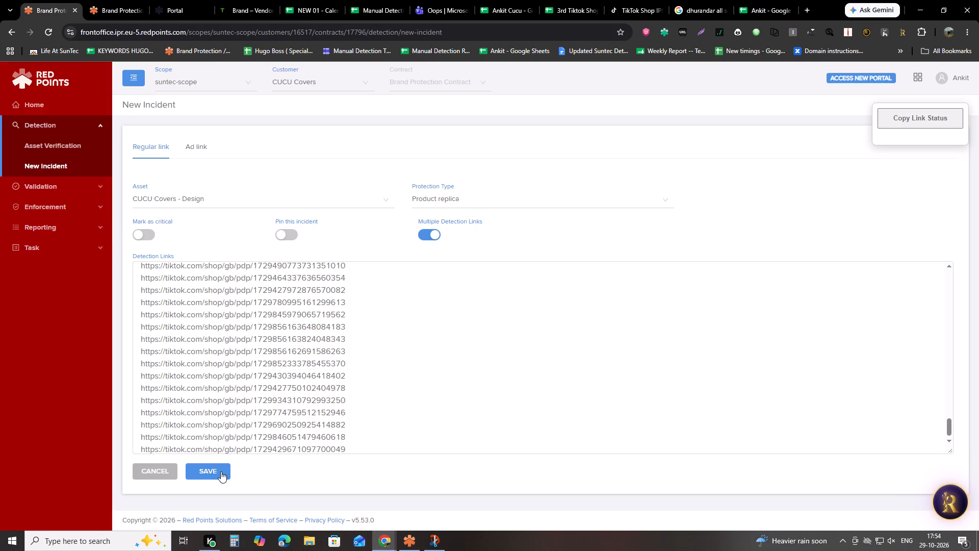
Copy the block of TikTok product IDs in the column beyond Quality in Manual Detection Records' Ankit sheet.
{"action": "left_click", "coordinate": [384, 0]}
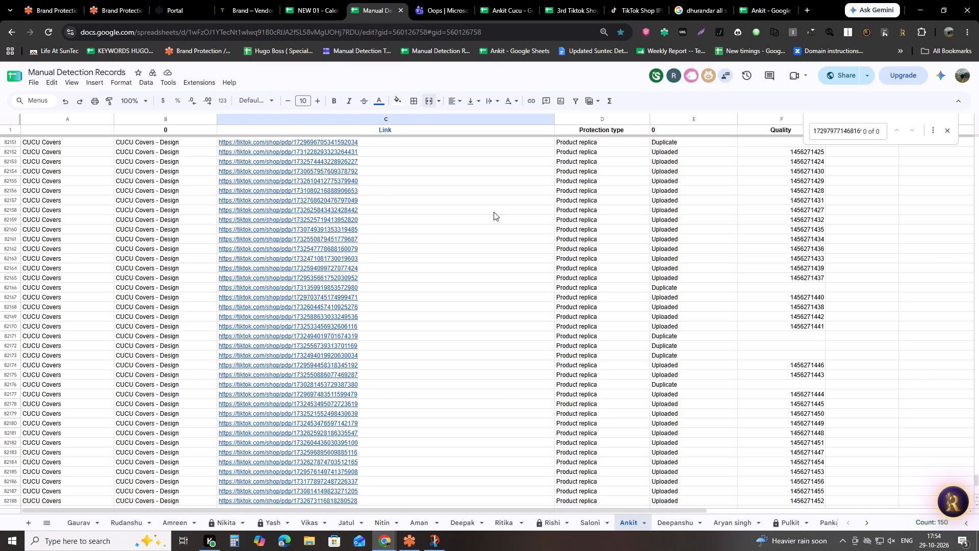
{"action": "scroll", "coordinate": [383, 394], "scroll_direction": "down", "scroll_amount": 20}
{"action": "scroll", "coordinate": [383, 394], "scroll_direction": "down", "scroll_amount": 20}
{"action": "scroll", "coordinate": [383, 394], "scroll_direction": "down", "scroll_amount": 20}
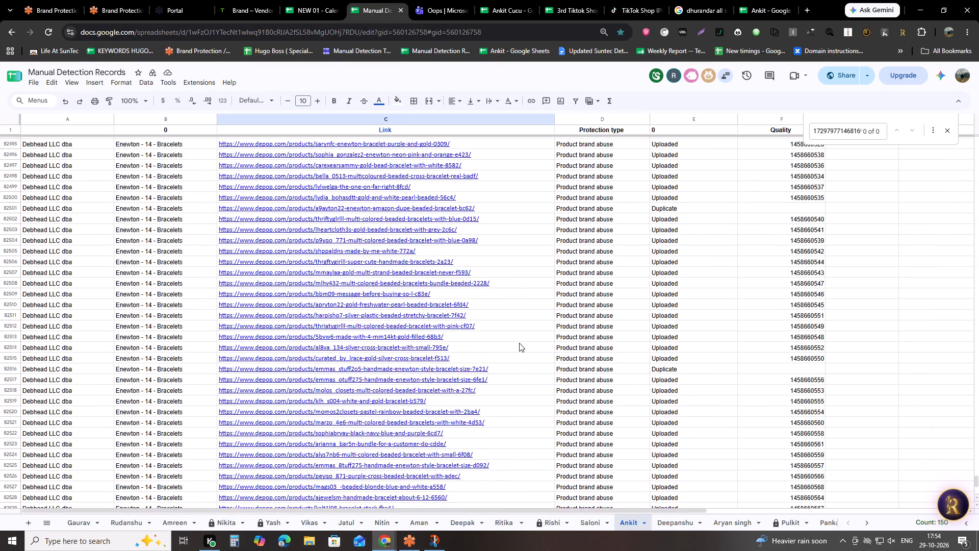
{"action": "scroll", "coordinate": [516, 340], "scroll_direction": "up", "scroll_amount": 1}
{"action": "scroll", "coordinate": [516, 340], "scroll_direction": "down", "scroll_amount": 9}
{"action": "scroll", "coordinate": [511, 337], "scroll_direction": "up", "scroll_amount": 1}
{"action": "scroll", "coordinate": [507, 331], "scroll_direction": "down", "scroll_amount": 20}
{"action": "scroll", "coordinate": [507, 331], "scroll_direction": "down", "scroll_amount": 20}
{"action": "scroll", "coordinate": [507, 331], "scroll_direction": "down", "scroll_amount": 20}
{"action": "scroll", "coordinate": [496, 320], "scroll_direction": "up", "scroll_amount": 1}
{"action": "scroll", "coordinate": [496, 320], "scroll_direction": "down", "scroll_amount": 20}
{"action": "scroll", "coordinate": [506, 320], "scroll_direction": "up", "scroll_amount": 1}
{"action": "scroll", "coordinate": [731, 367], "scroll_direction": "down", "scroll_amount": 6}
{"action": "scroll", "coordinate": [872, 382], "scroll_direction": "down", "scroll_amount": 5}
{"action": "left_click", "coordinate": [915, 355]}
{"action": "key", "text": "ctrl+space"}
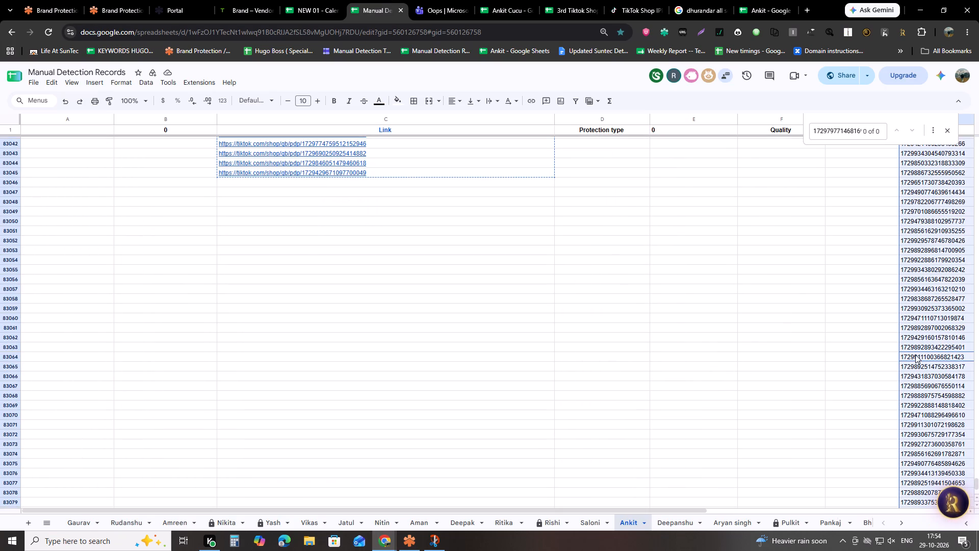
{"action": "key", "text": "ctrl+c"}
{"action": "key", "text": "ctrl+c"}
{"action": "key", "text": "ctrl+c"}
{"action": "key", "text": "ctrl+c"}
{"action": "key", "text": "ctrl+c"}
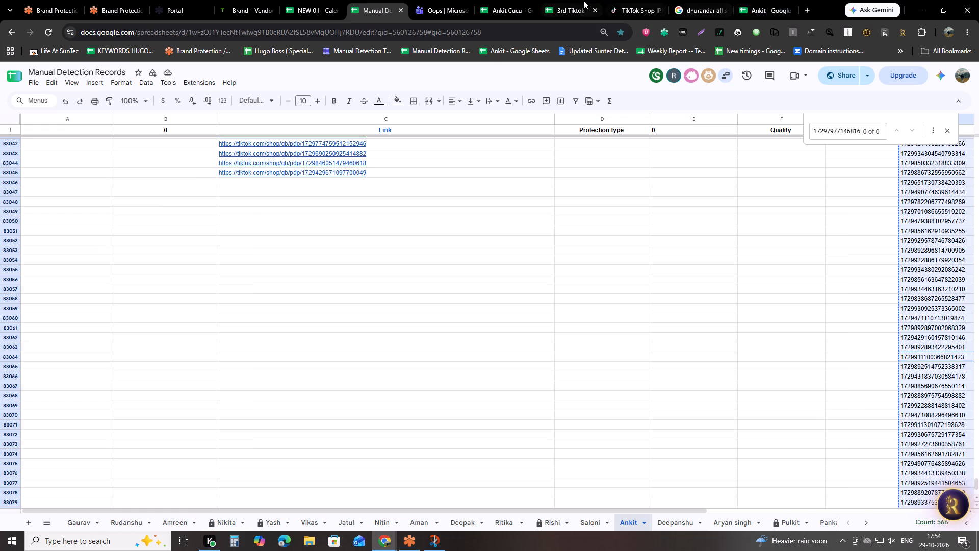
{"action": "left_click", "coordinate": [511, 0]}
{"action": "scroll", "coordinate": [51, 457], "scroll_direction": "down", "scroll_amount": 4}
{"action": "scroll", "coordinate": [132, 458], "scroll_direction": "up", "scroll_amount": 7}
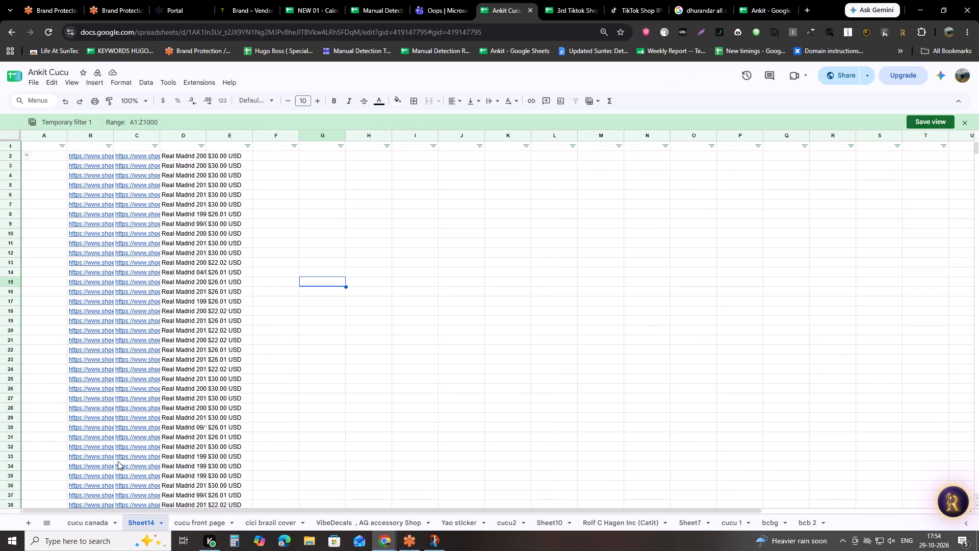
{"action": "scroll", "coordinate": [118, 461], "scroll_direction": "up", "scroll_amount": 4}
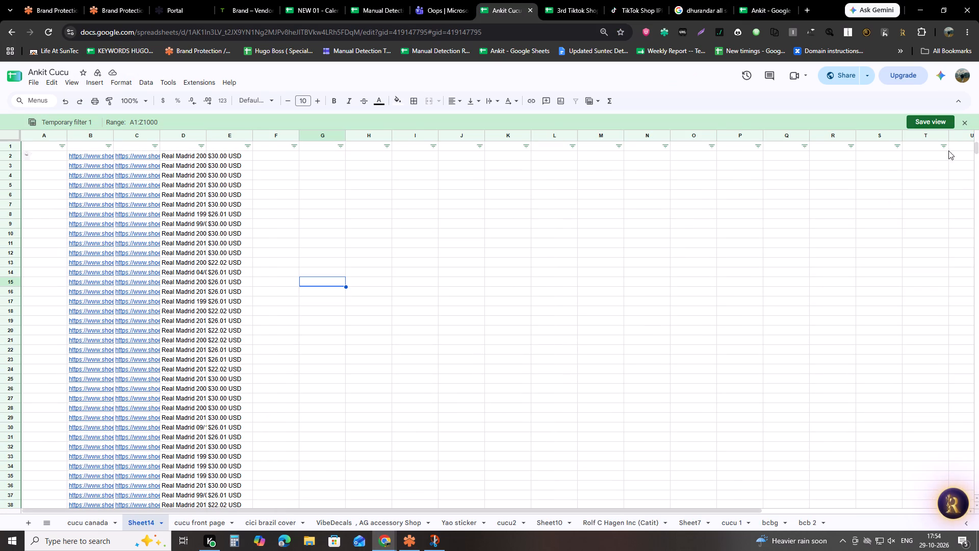
{"action": "left_click", "coordinate": [967, 124]}
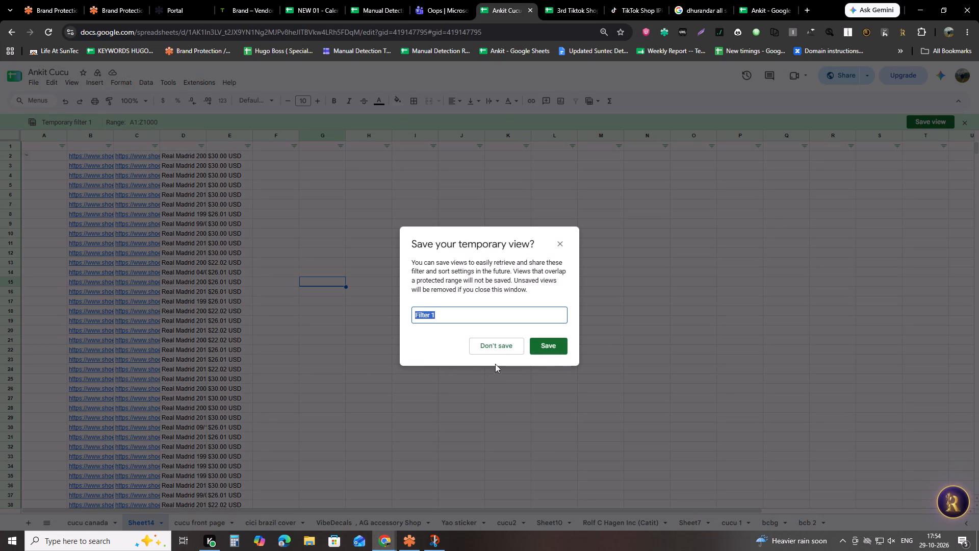
{"action": "left_click", "coordinate": [487, 345]}
{"action": "left_click", "coordinate": [253, 342]}
{"action": "key", "text": "ctrl+a"}
{"action": "key", "text": "ctrl+a"}
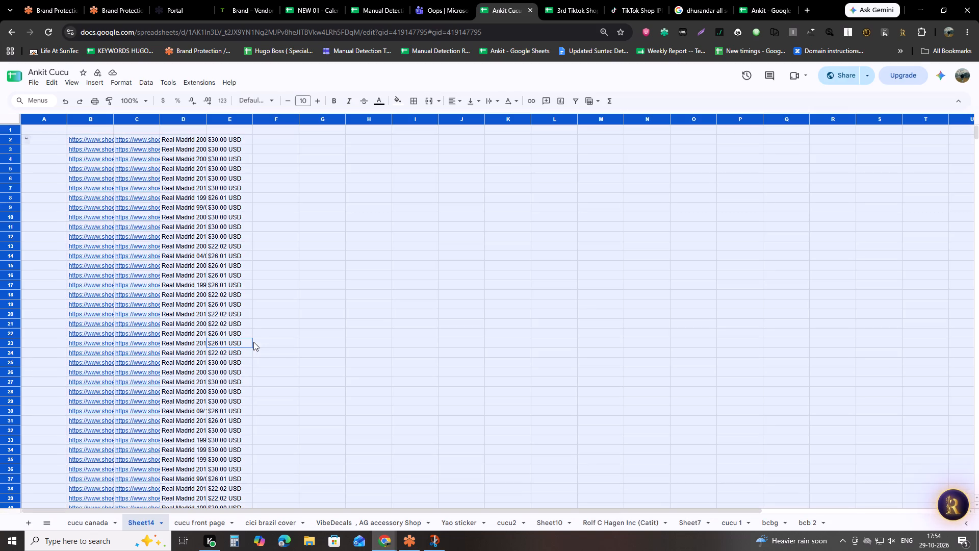
{"action": "key", "text": "Delete"}
Paste the copied TikTok product IDs into Sheet14 starting at cell B3.
{"action": "key", "text": "Up"}
{"action": "key", "text": "Up"}
{"action": "key", "text": "Up"}
{"action": "key", "text": "Up"}
{"action": "key", "text": "Up"}
{"action": "key", "text": "Up"}
{"action": "key", "text": "Up"}
{"action": "key", "text": "Up"}
{"action": "key", "text": "Up"}
{"action": "key", "text": "Up"}
{"action": "key", "text": "Up"}
{"action": "key", "text": "Up"}
{"action": "key", "text": "Up"}
{"action": "key", "text": "Up"}
{"action": "key", "text": "Up"}
{"action": "key", "text": "Up"}
{"action": "key", "text": "Up"}
{"action": "key", "text": "Up"}
{"action": "key", "text": "Up"}
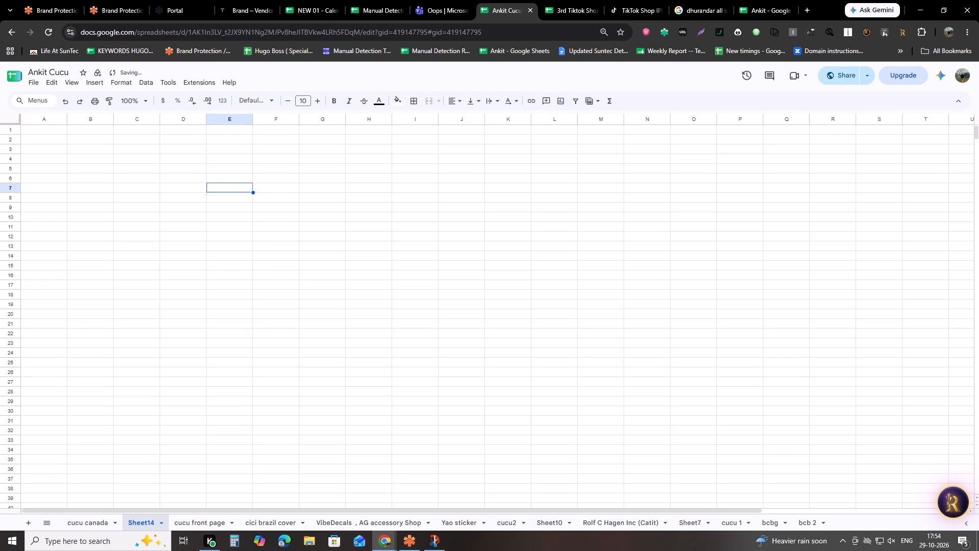
{"action": "key", "text": "Left"}
{"action": "key", "text": "Left"}
{"action": "key", "text": "Up"}
{"action": "key", "text": "Left"}
{"action": "key", "text": "ctrl+v"}
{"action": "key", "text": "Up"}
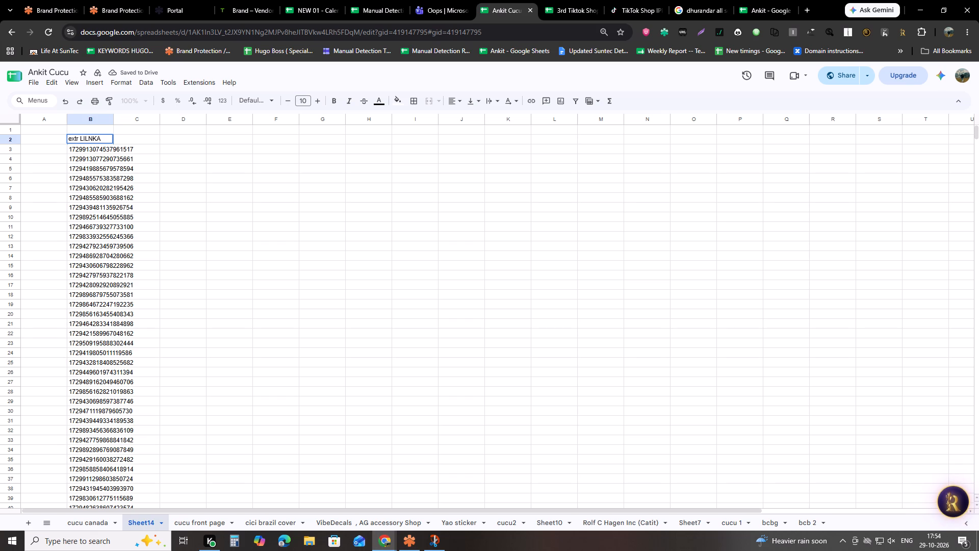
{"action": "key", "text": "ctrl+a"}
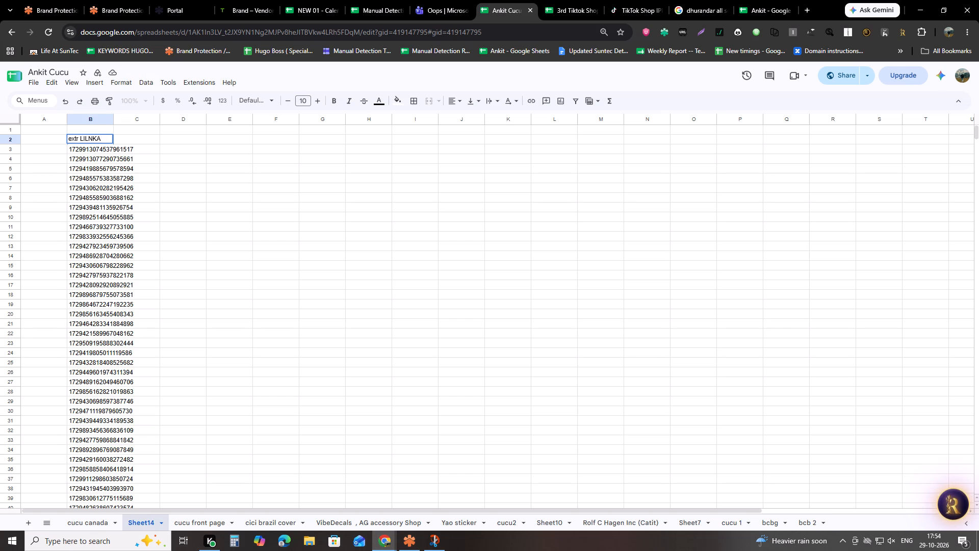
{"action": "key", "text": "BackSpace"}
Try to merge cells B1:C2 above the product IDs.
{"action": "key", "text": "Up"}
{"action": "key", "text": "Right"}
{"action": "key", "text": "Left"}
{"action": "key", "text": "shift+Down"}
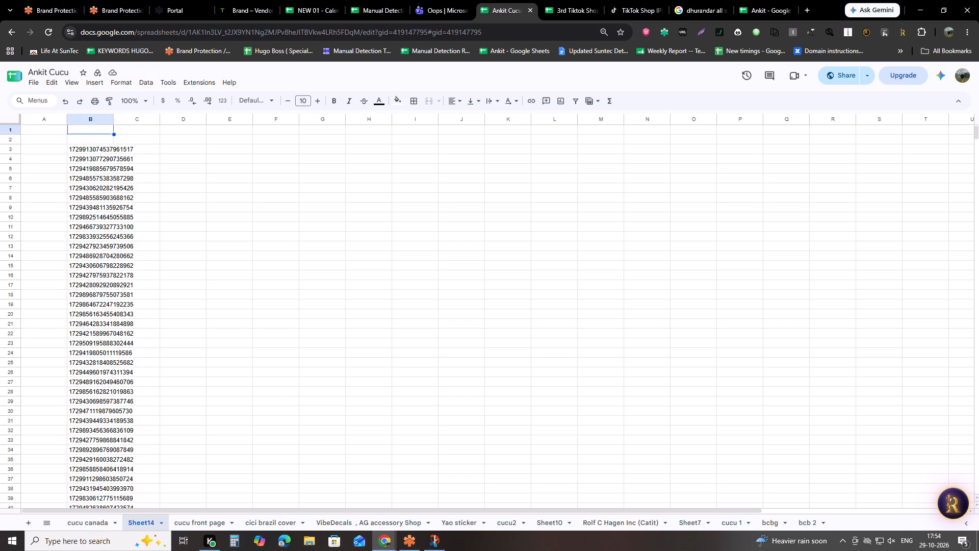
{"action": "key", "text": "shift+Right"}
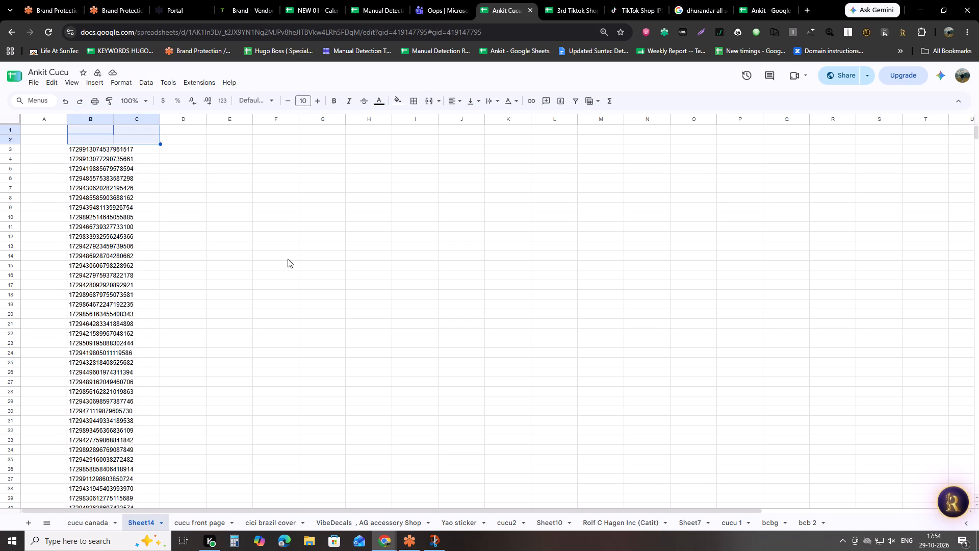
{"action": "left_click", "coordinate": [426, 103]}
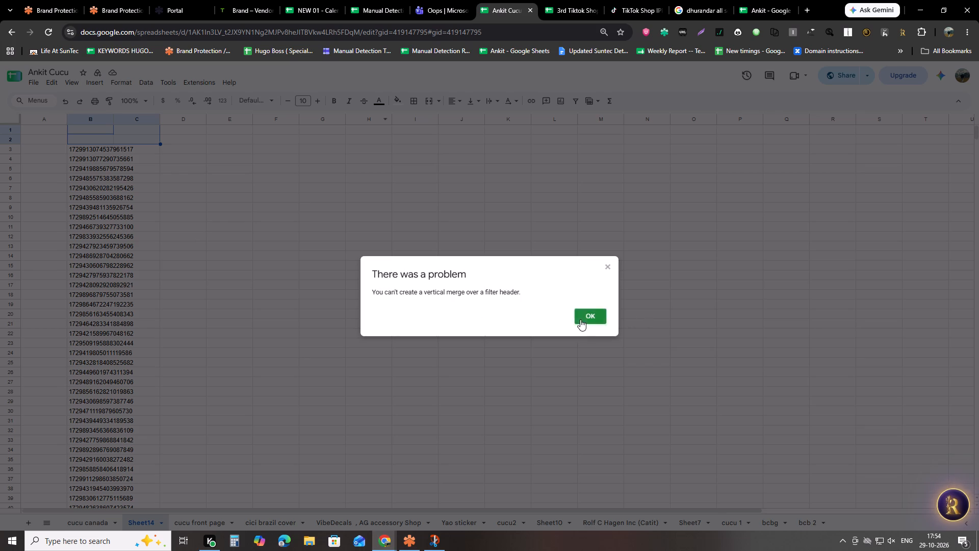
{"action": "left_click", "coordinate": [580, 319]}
Merge cells B2:C2 above the product IDs and enter the heading "eXTRA LINKS".
{"action": "left_click", "coordinate": [152, 181]}
{"action": "left_click_drag", "start_coordinate": [104, 136], "coordinate": [153, 136]}
{"action": "left_click", "coordinate": [425, 99]}
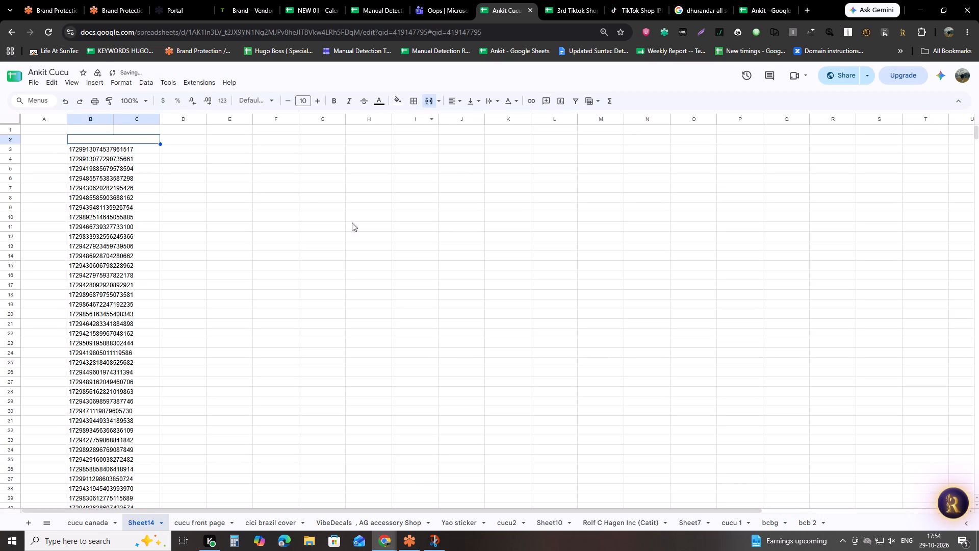
{"action": "left_click", "coordinate": [314, 207]}
{"action": "double_click", "coordinate": [115, 138]}
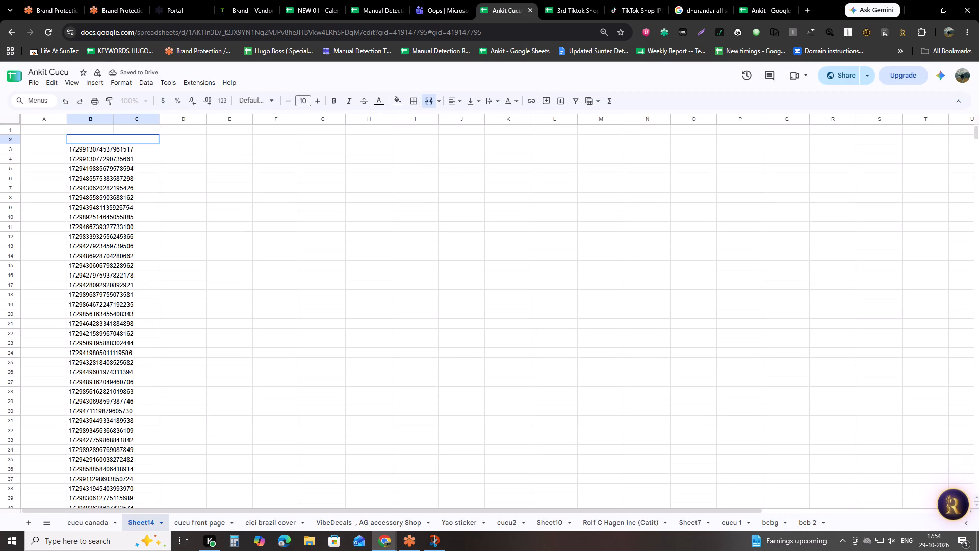
{"action": "type", "text": "eXTRA"}
{"action": "key", "text": "space"}
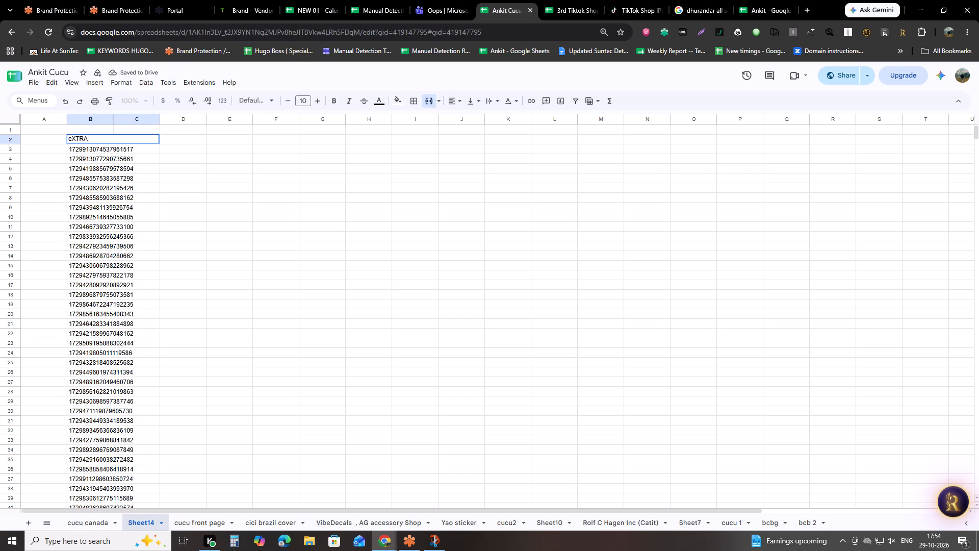
{"action": "type", "text": "LINKS"}
{"action": "key", "text": "Return"}
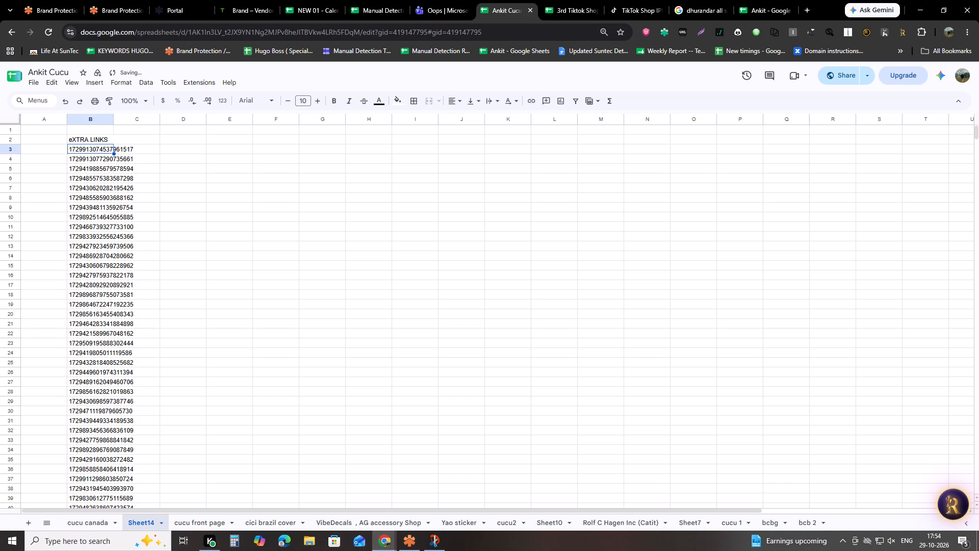
Format the eXTRA LINKS heading with font size 18 and an orange fill.
{"action": "key", "text": "Up"}
{"action": "left_click", "coordinate": [305, 101]}
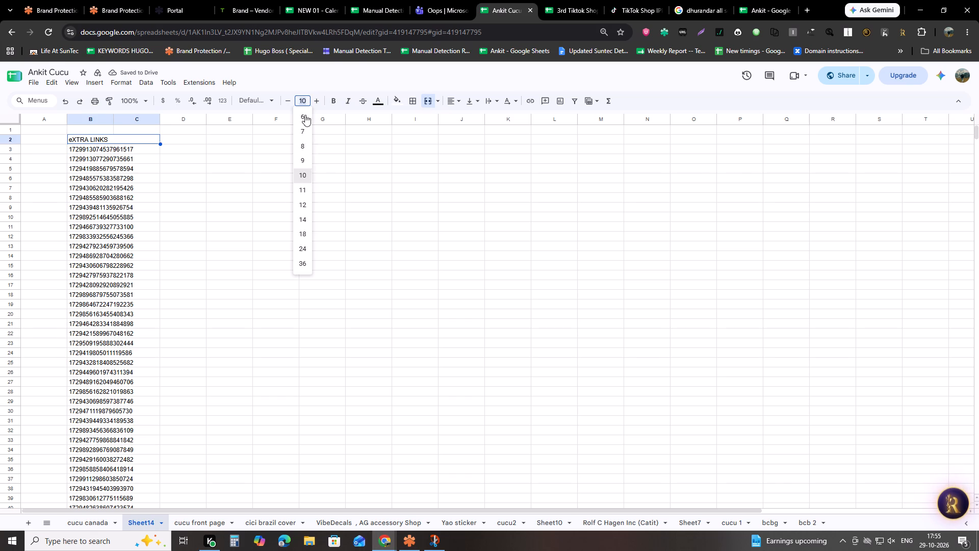
{"action": "left_click", "coordinate": [301, 228]}
{"action": "left_click", "coordinate": [401, 99]}
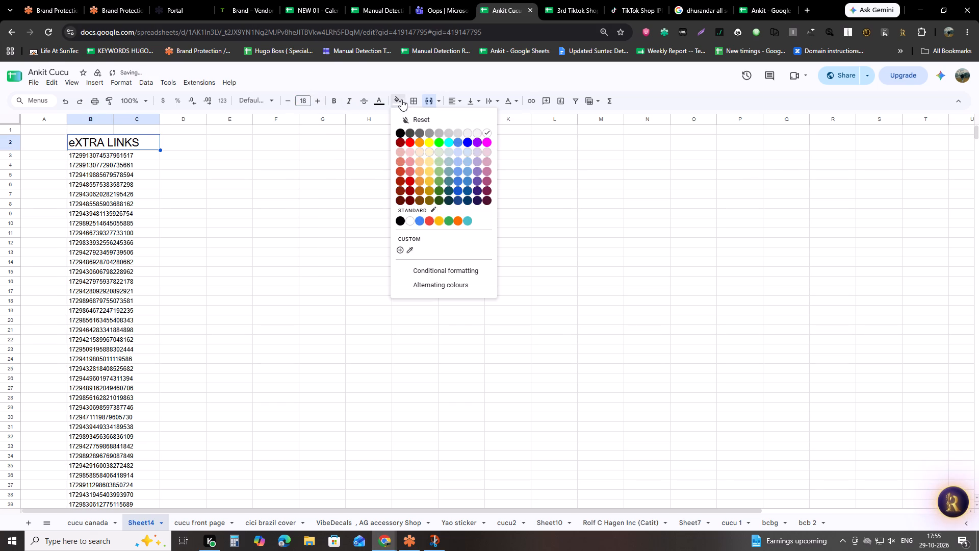
{"action": "left_click", "coordinate": [418, 141]}
{"action": "left_click", "coordinate": [351, 303]}
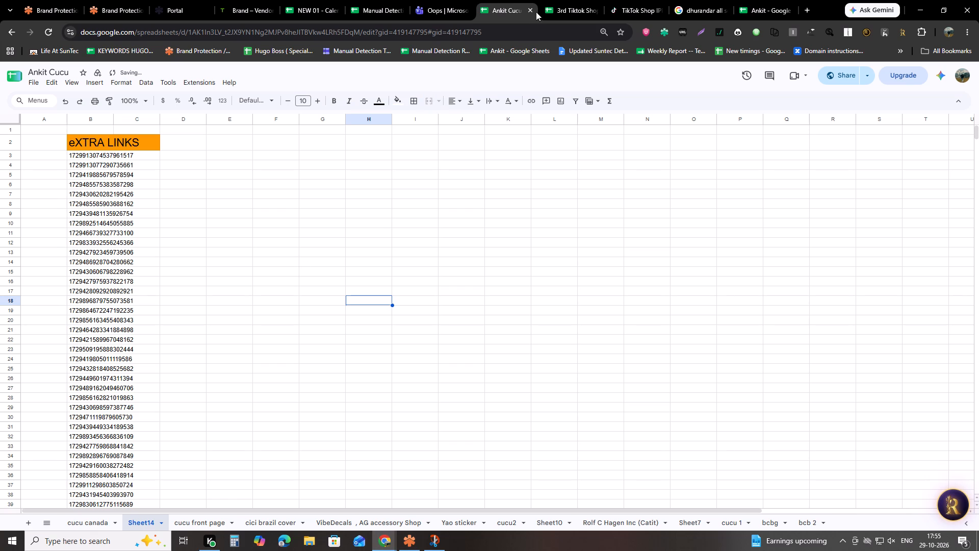
{"action": "middle_click", "coordinate": [517, 0]}
{"action": "scroll", "coordinate": [516, 266], "scroll_direction": "down", "scroll_amount": 5}
{"action": "scroll", "coordinate": [516, 267], "scroll_direction": "up", "scroll_amount": 3}
{"action": "middle_click", "coordinate": [545, 5]}
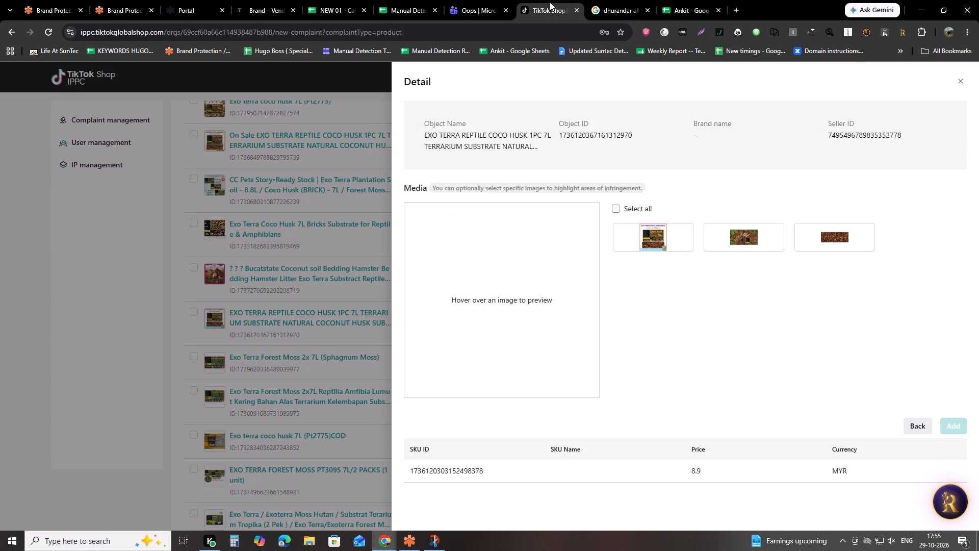
{"action": "middle_click", "coordinate": [550, 2]}
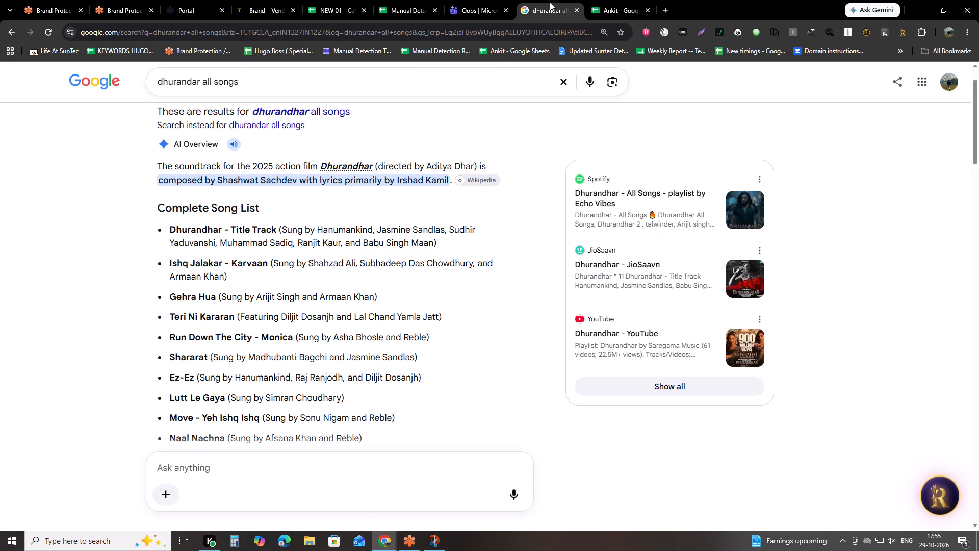
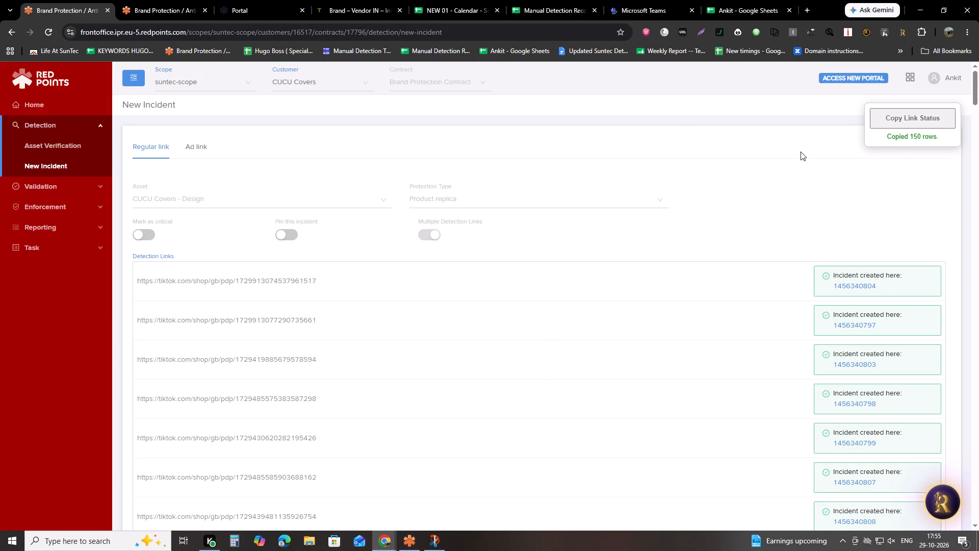
Paste the copied link statuses into the Manual Detection Records, starting at cell A82896 over the TikTok Shop links.
{"action": "left_click", "coordinate": [537, 0]}
{"action": "scroll", "coordinate": [159, 282], "scroll_direction": "up", "scroll_amount": 19}
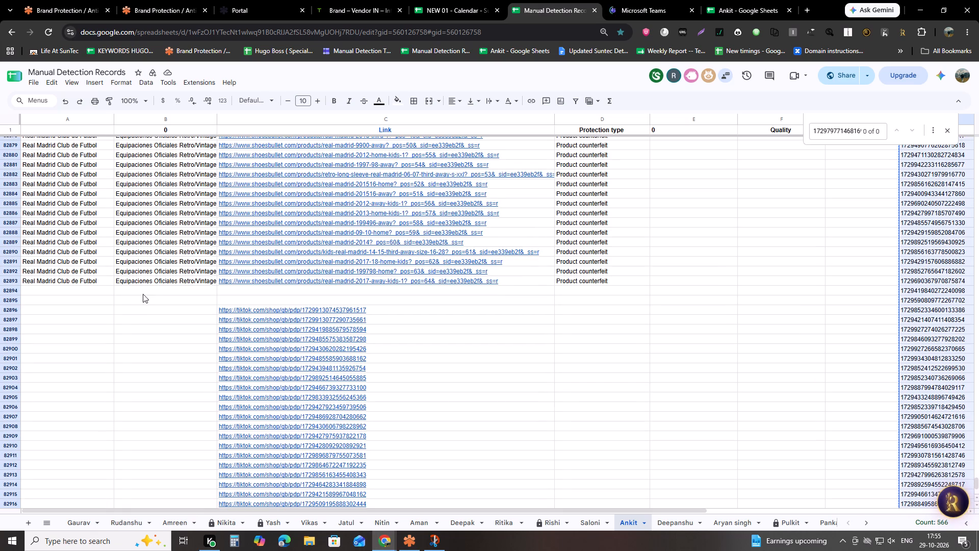
{"action": "left_click", "coordinate": [101, 308]}
{"action": "key", "text": "ctrl+v"}
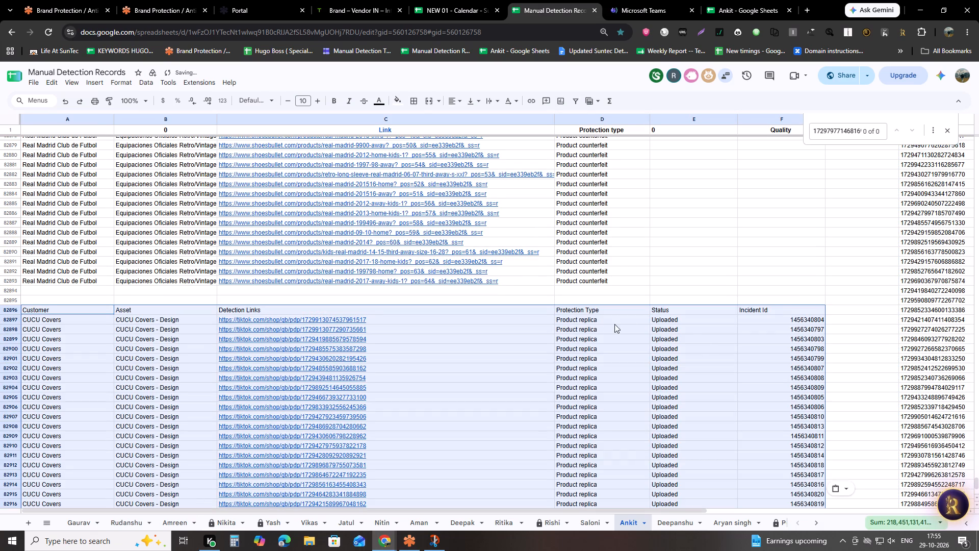
Clear the Detection Links, Protection Type, Status and Incident Id headings from cells C82896:F82896.
{"action": "left_click_drag", "start_coordinate": [761, 310], "coordinate": [651, 322]}
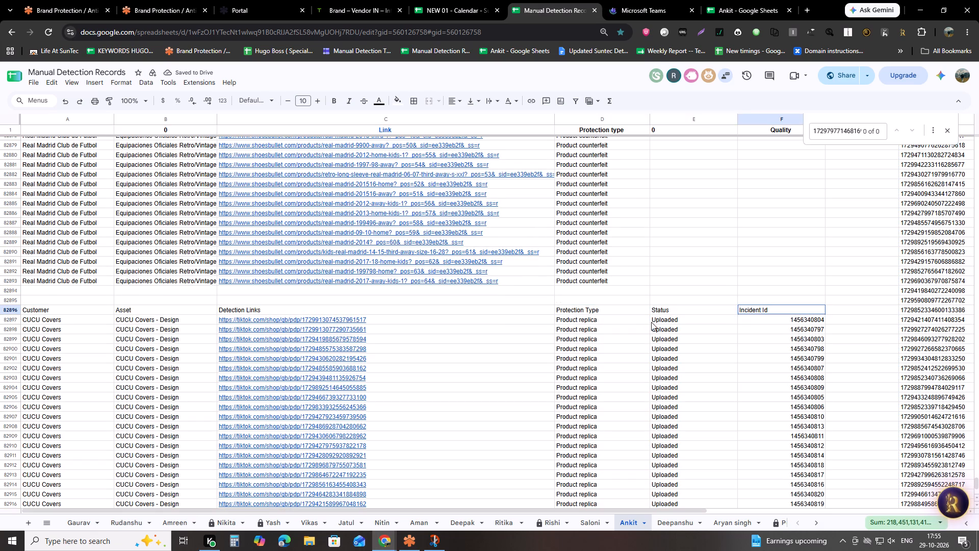
{"action": "left_click_drag", "start_coordinate": [651, 322], "coordinate": [449, 312]}
{"action": "key", "text": "Delete"}
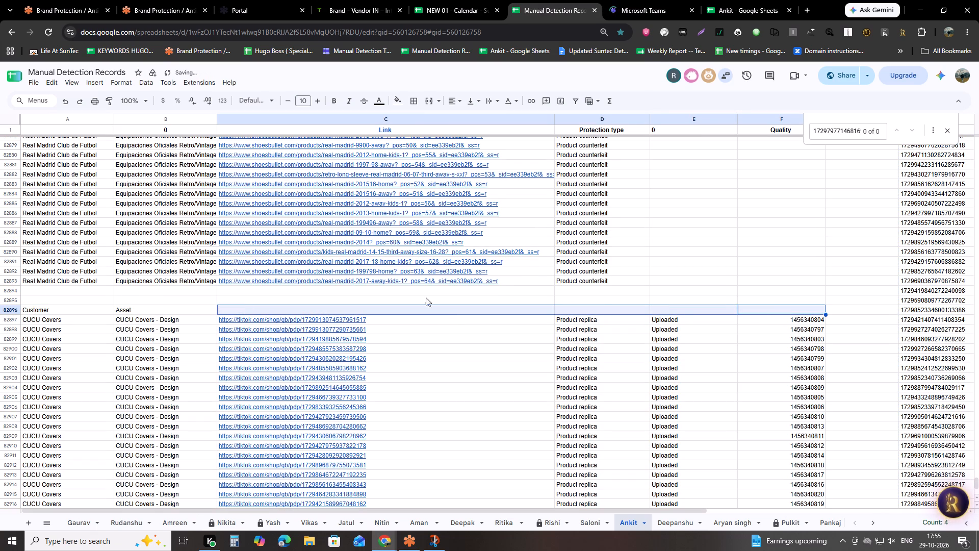
Check the created-incident count on the Red Points page, enter 150 in cell F82863, and select F82861:F82863 for their sum.
{"action": "left_click", "coordinate": [39, 0]}
{"action": "middle_click", "coordinate": [483, 235]}
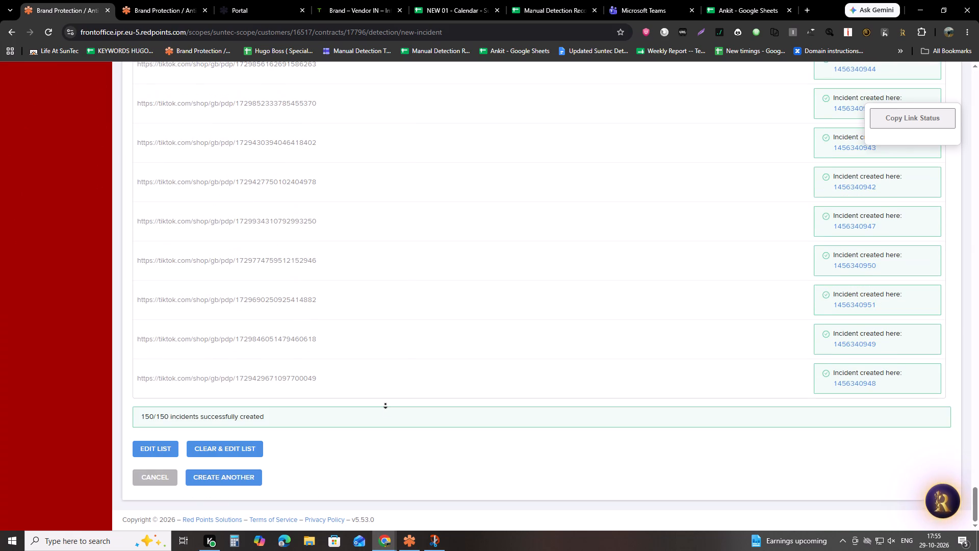
{"action": "middle_click", "coordinate": [385, 404]}
{"action": "left_click", "coordinate": [545, 0]}
{"action": "scroll", "coordinate": [678, 306], "scroll_direction": "up", "scroll_amount": 6}
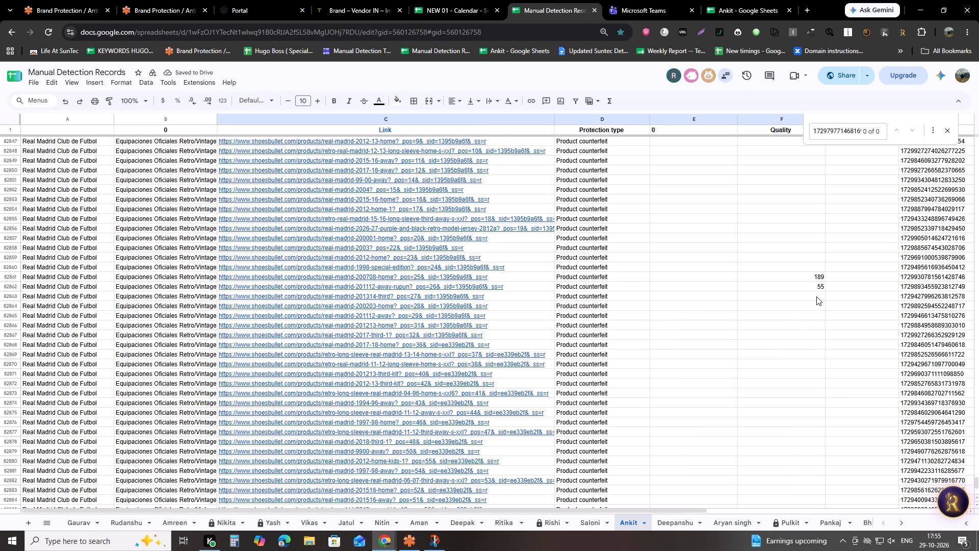
{"action": "left_click", "coordinate": [816, 296]}
{"action": "type", "text": "150."}
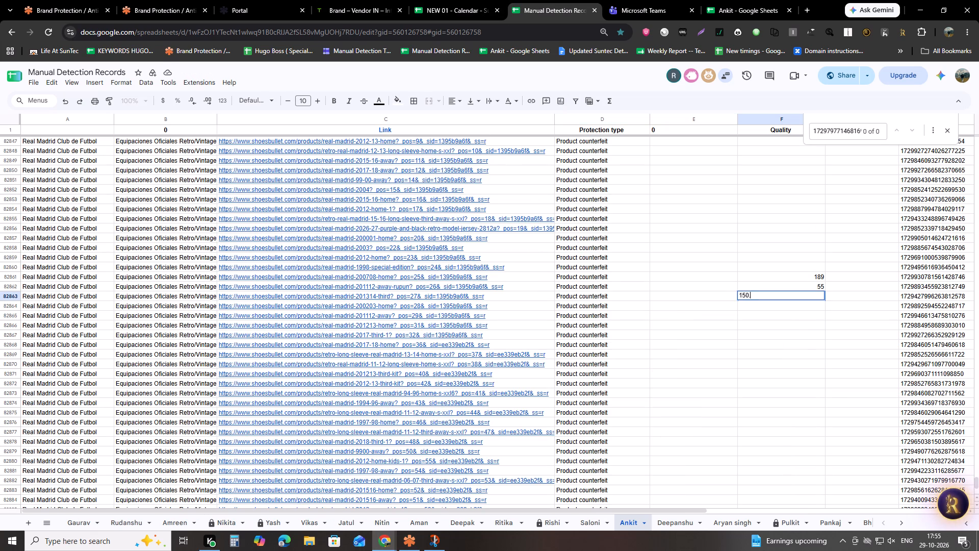
{"action": "key", "text": "BackSpace"}
{"action": "key", "text": "Return"}
{"action": "key", "text": "Up"}
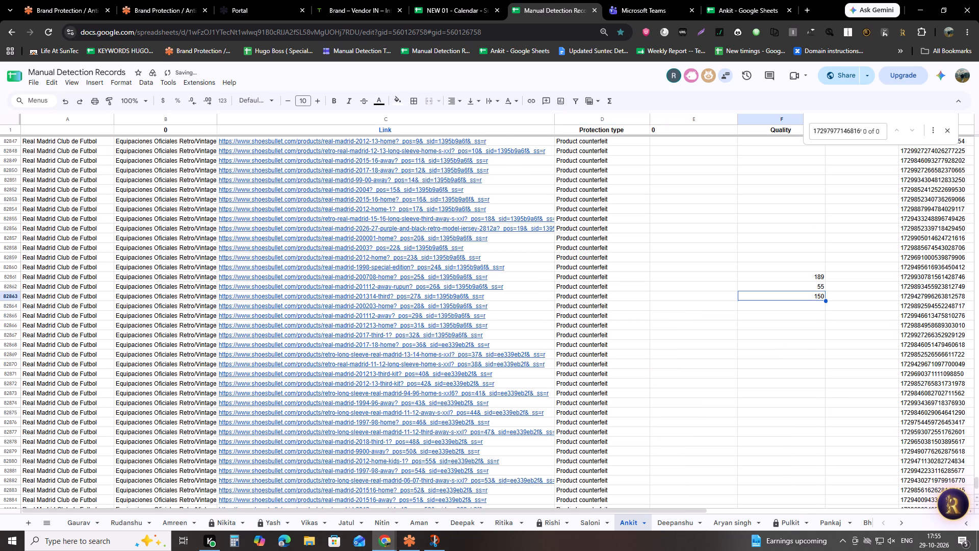
{"action": "key", "text": "shift+Up"}
{"action": "key", "text": "shift+Up"}
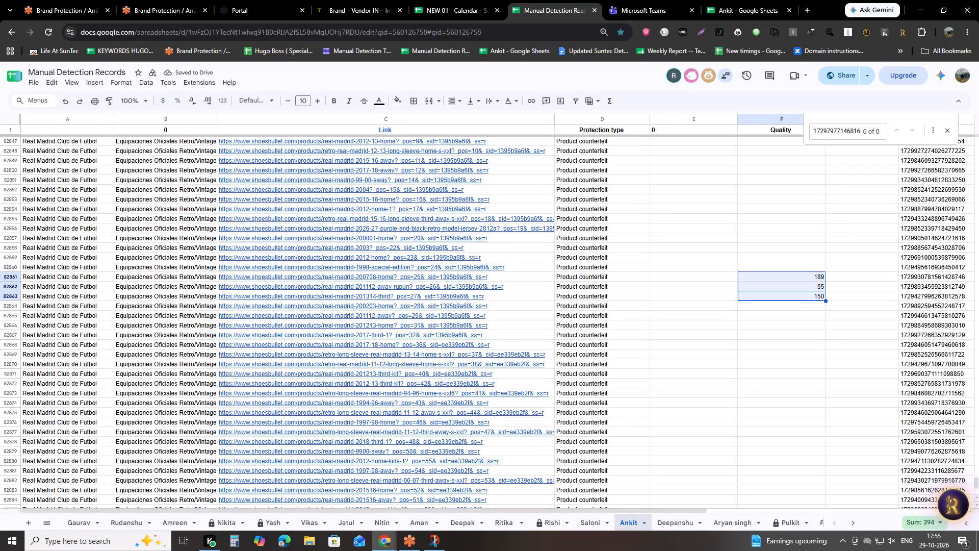
Look back through the day's customer records above the tally, up to the Kangol LLC Headwear rows.
{"action": "scroll", "coordinate": [630, 261], "scroll_direction": "up", "scroll_amount": 8}
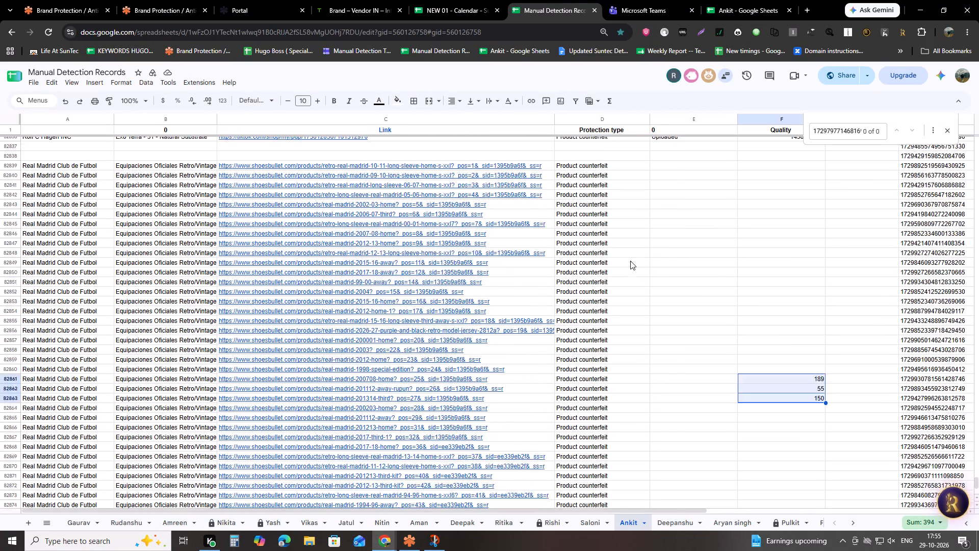
{"action": "scroll", "coordinate": [409, 199], "scroll_direction": "up", "scroll_amount": 2}
{"action": "scroll", "coordinate": [346, 201], "scroll_direction": "up", "scroll_amount": 12}
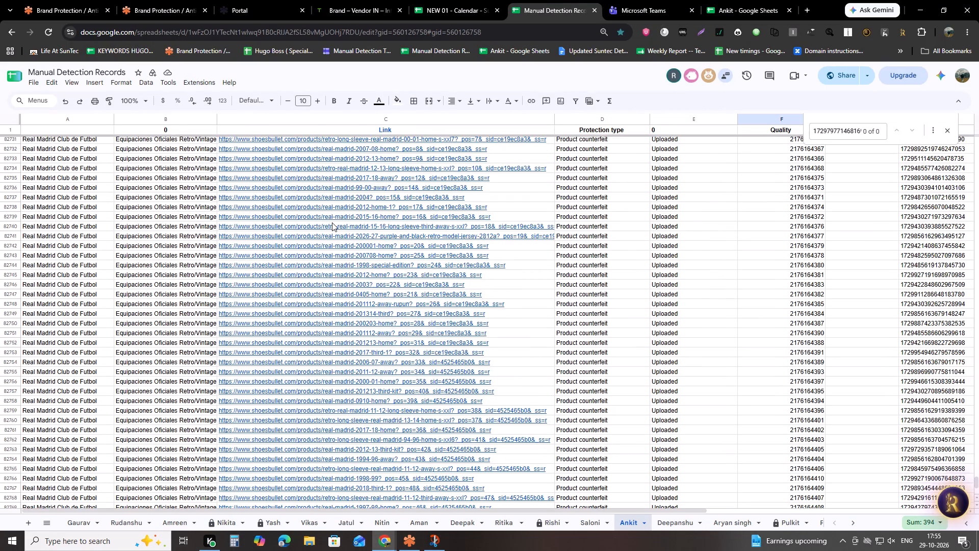
{"action": "scroll", "coordinate": [332, 222], "scroll_direction": "up", "scroll_amount": 6}
{"action": "scroll", "coordinate": [345, 380], "scroll_direction": "up", "scroll_amount": 2}
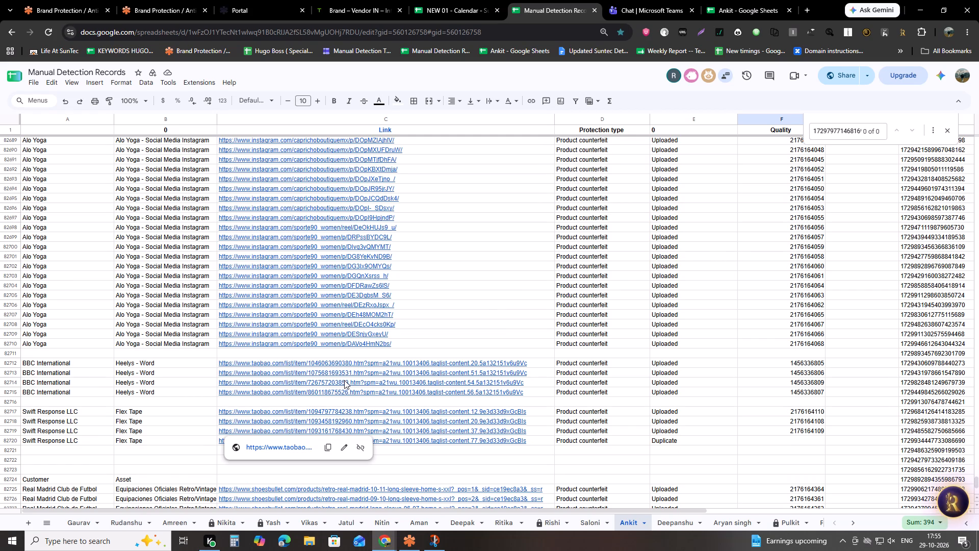
{"action": "scroll", "coordinate": [418, 361], "scroll_direction": "down", "scroll_amount": 3}
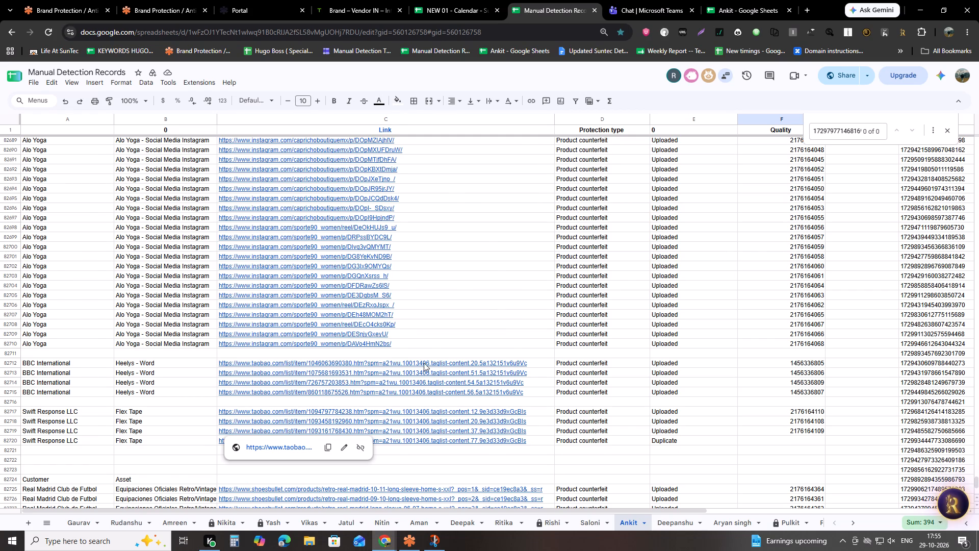
{"action": "scroll", "coordinate": [424, 363], "scroll_direction": "down", "scroll_amount": 3}
{"action": "scroll", "coordinate": [424, 363], "scroll_direction": "up", "scroll_amount": 6}
{"action": "scroll", "coordinate": [234, 313], "scroll_direction": "up", "scroll_amount": 6}
{"action": "scroll", "coordinate": [222, 313], "scroll_direction": "down", "scroll_amount": 3}
{"action": "scroll", "coordinate": [222, 313], "scroll_direction": "up", "scroll_amount": 5}
{"action": "scroll", "coordinate": [575, 280], "scroll_direction": "up", "scroll_amount": 2}
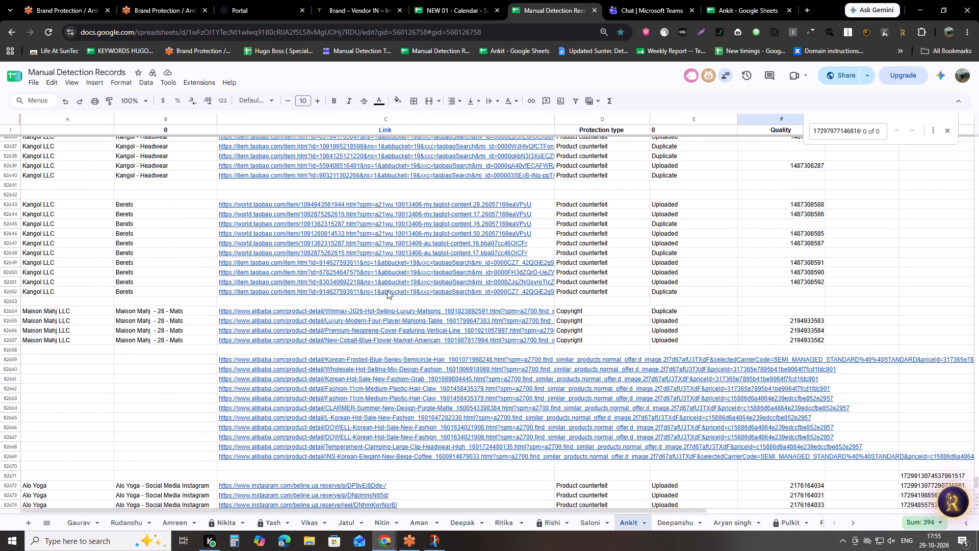
{"action": "scroll", "coordinate": [386, 290], "scroll_direction": "up", "scroll_amount": 12}
{"action": "scroll", "coordinate": [386, 290], "scroll_direction": "down", "scroll_amount": 1}
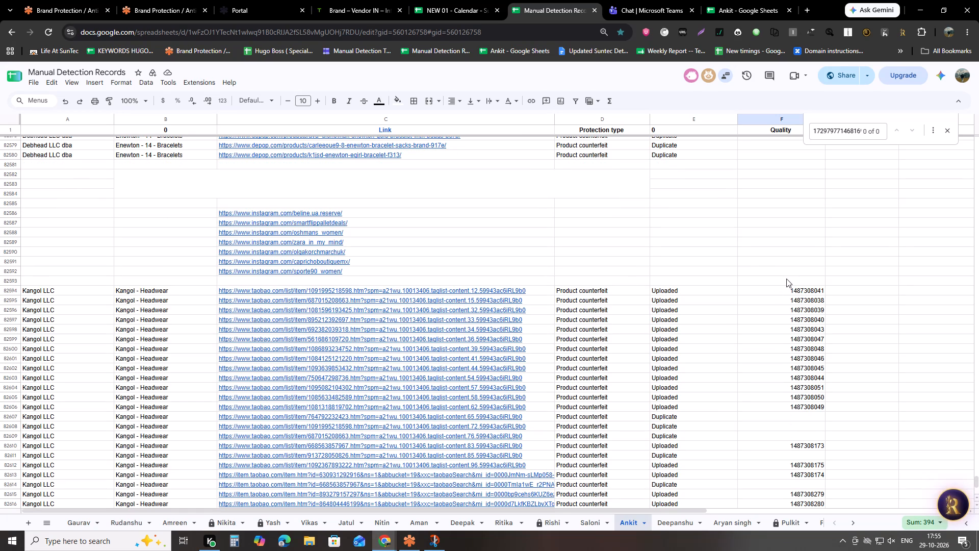
Count the incident IDs in the Quality column across the Kangol LLC Headwear and Berets rows.
{"action": "left_click_drag", "start_coordinate": [783, 289], "coordinate": [786, 339]}
{"action": "scroll", "coordinate": [786, 339], "scroll_direction": "down", "scroll_amount": 6}
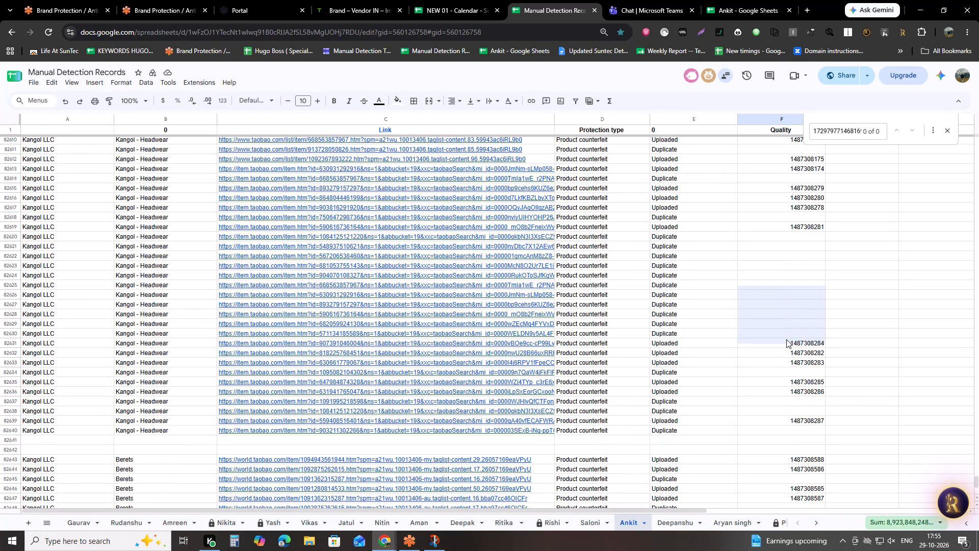
{"action": "left_click_drag", "start_coordinate": [786, 339], "coordinate": [788, 268]}
{"action": "scroll", "coordinate": [786, 339], "scroll_direction": "down", "scroll_amount": 3}
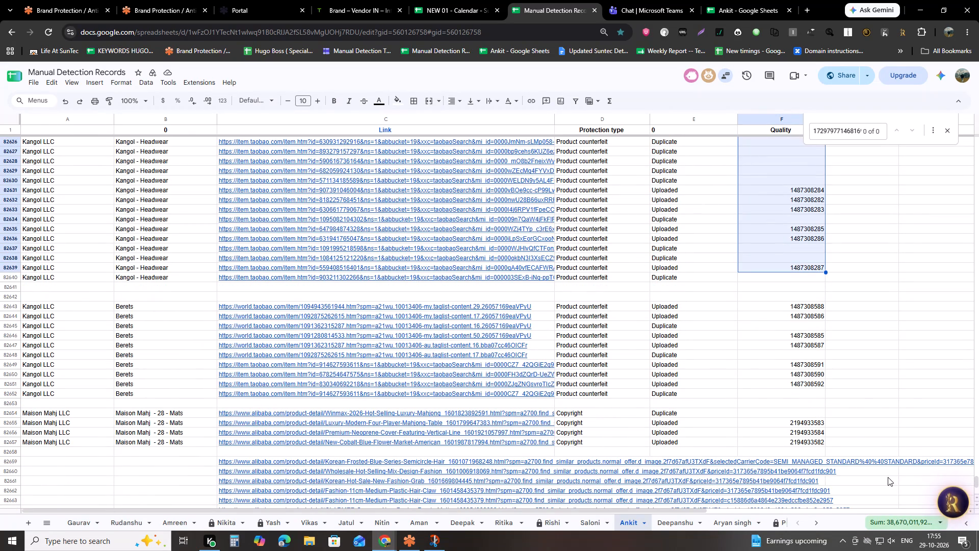
{"action": "left_click", "coordinate": [908, 518]}
{"action": "left_click", "coordinate": [913, 505]}
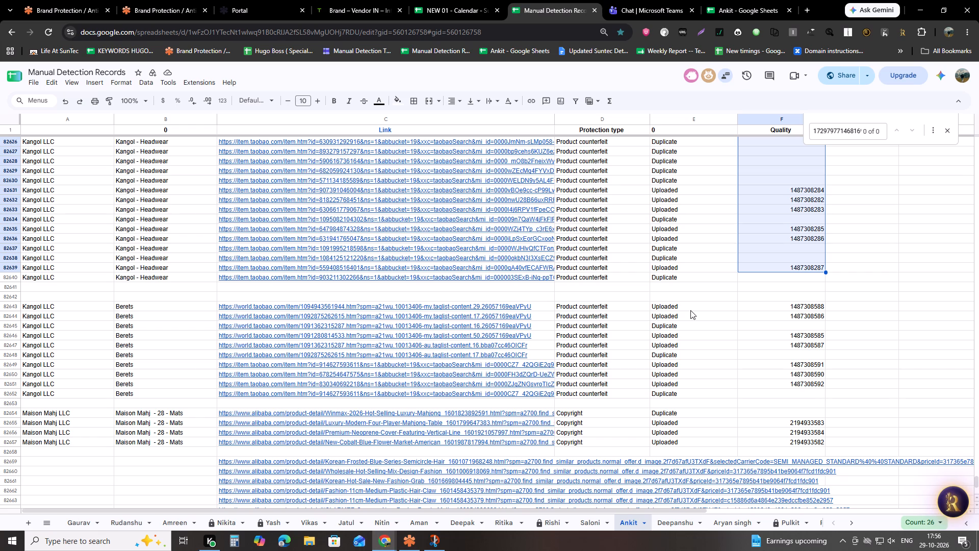
{"action": "key", "text": "shift+Down"}
{"action": "key", "text": "shift+Down"}
{"action": "key", "text": "shift+Down"}
{"action": "key", "text": "shift+Down"}
{"action": "key", "text": "shift+Down"}
{"action": "key", "text": "shift+Down"}
{"action": "key", "text": "shift+Down"}
{"action": "key", "text": "shift+Down"}
{"action": "key", "text": "shift+Down"}
{"action": "key", "text": "shift+Down"}
{"action": "key", "text": "shift+Down"}
{"action": "key", "text": "shift+Down"}
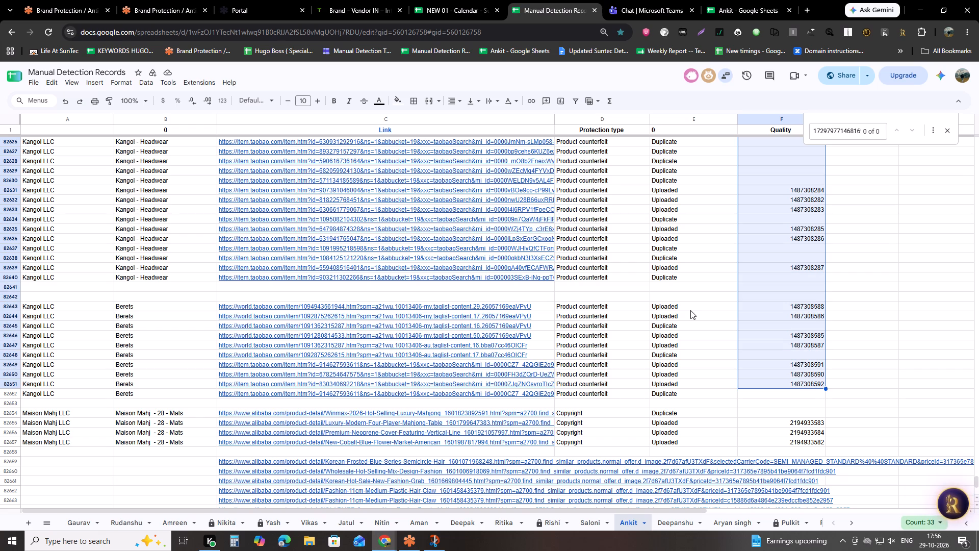
Enter 33 as Kangol LLC's Upload Links in the OT table of the Ankit spreadsheet.
{"action": "left_click", "coordinate": [725, 0]}
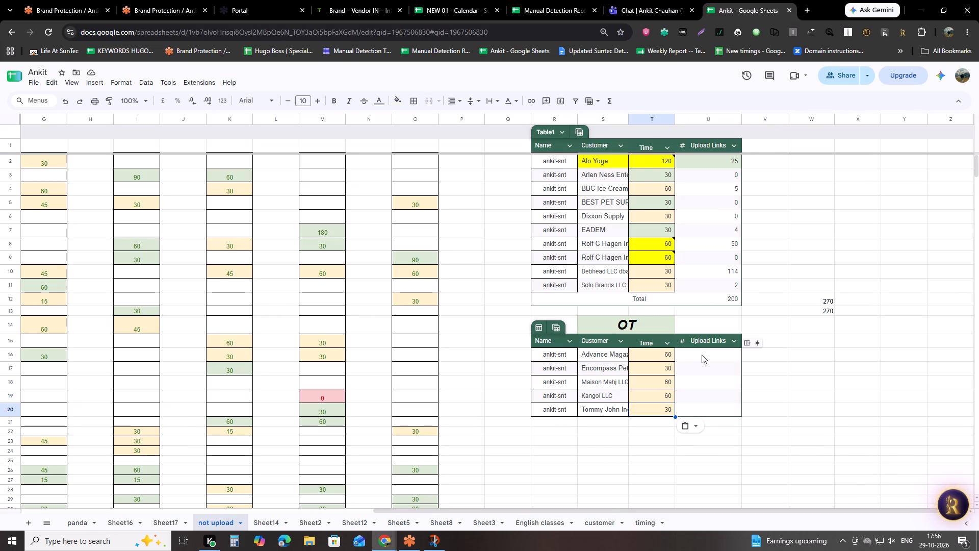
{"action": "left_click", "coordinate": [720, 399]}
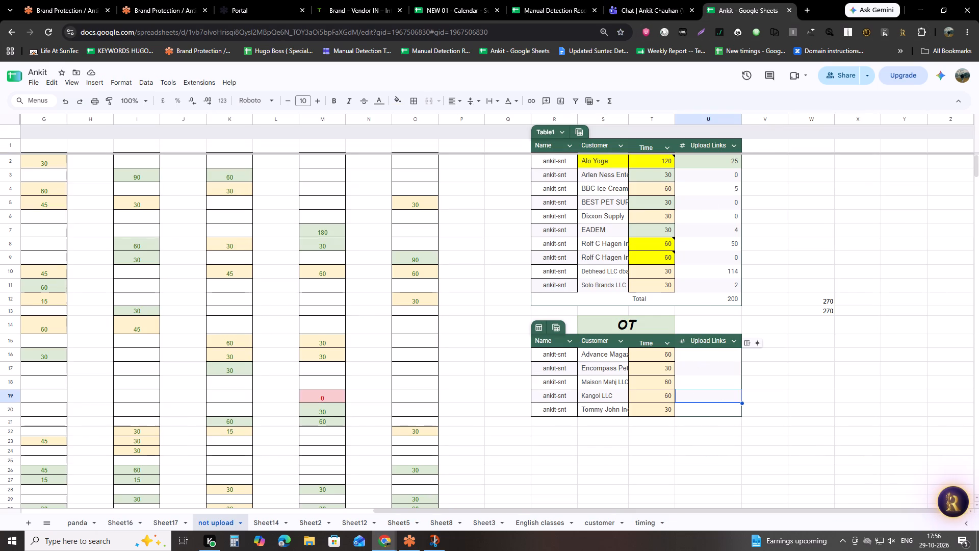
{"action": "type", "text": "33"}
{"action": "key", "text": "Up"}
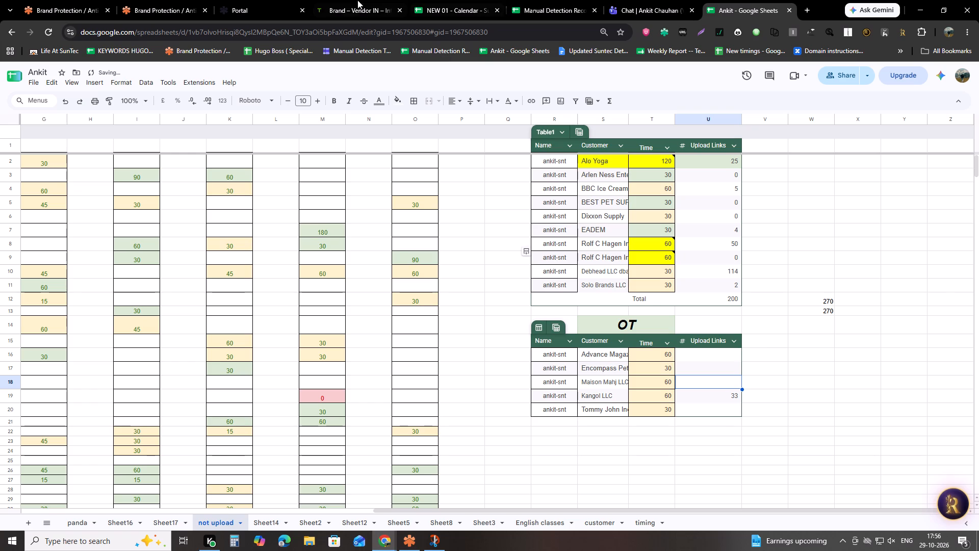
Count the incident IDs of the Maison Mahj LLC rows in the Manual Detection Records.
{"action": "left_click", "coordinate": [509, 0]}
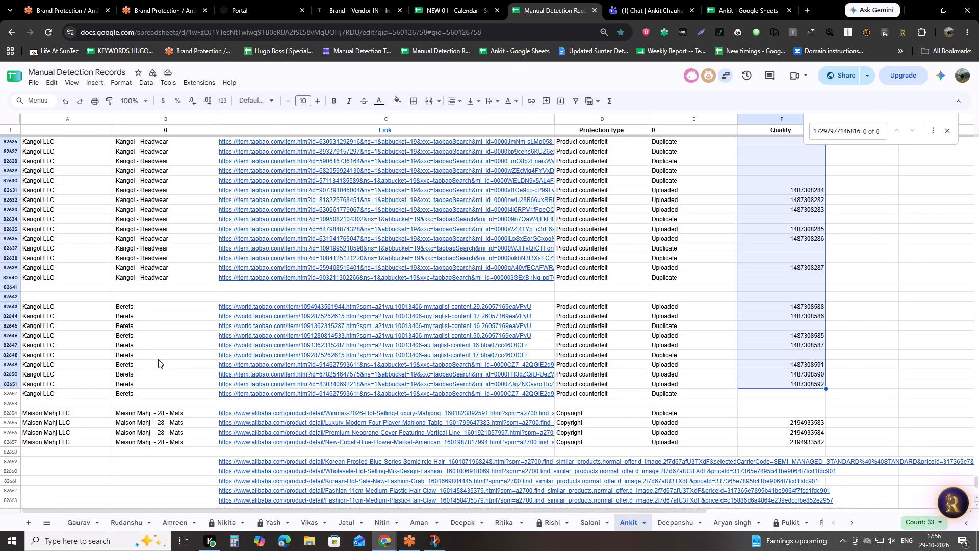
{"action": "scroll", "coordinate": [419, 347], "scroll_direction": "down", "scroll_amount": 4}
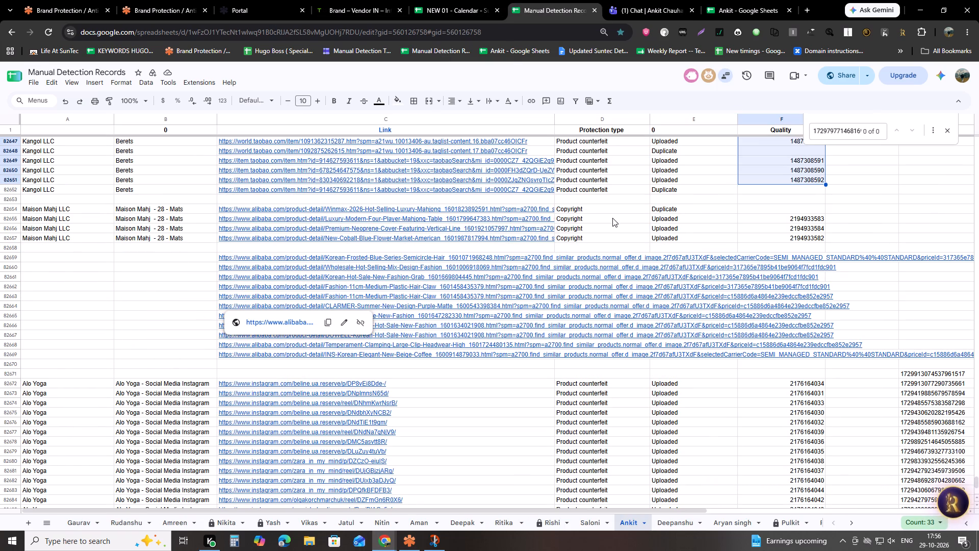
{"action": "left_click_drag", "start_coordinate": [782, 207], "coordinate": [788, 242]}
Count the incident IDs of the Alo Yoga Instagram rows in the Manual Detection Records.
{"action": "scroll", "coordinate": [778, 311], "scroll_direction": "down", "scroll_amount": 2}
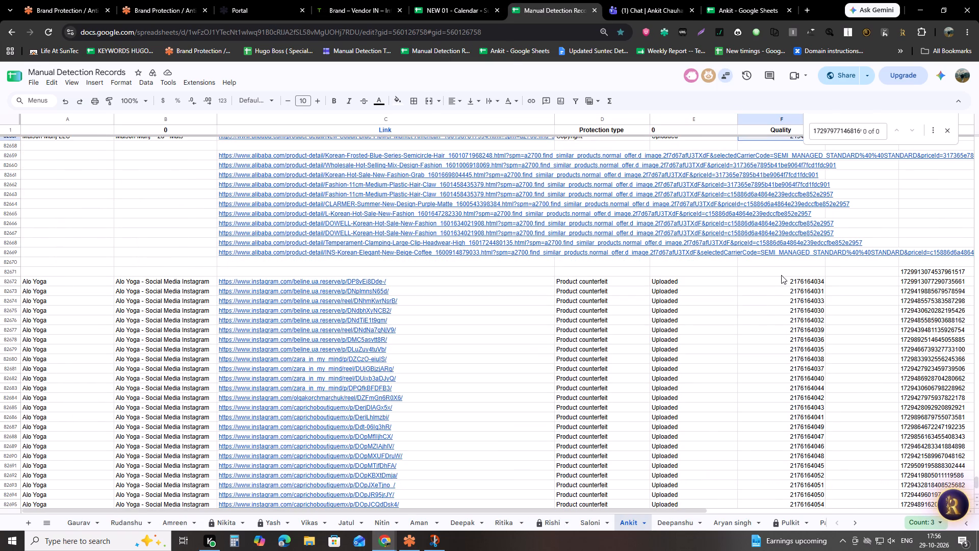
{"action": "left_click_drag", "start_coordinate": [781, 275], "coordinate": [808, 346]}
{"action": "scroll", "coordinate": [807, 406], "scroll_direction": "down", "scroll_amount": 6}
Enter 3 as Maison Mahj LLC's Upload Links in the OT table of the Ankit spreadsheet.
{"action": "left_click", "coordinate": [722, 0]}
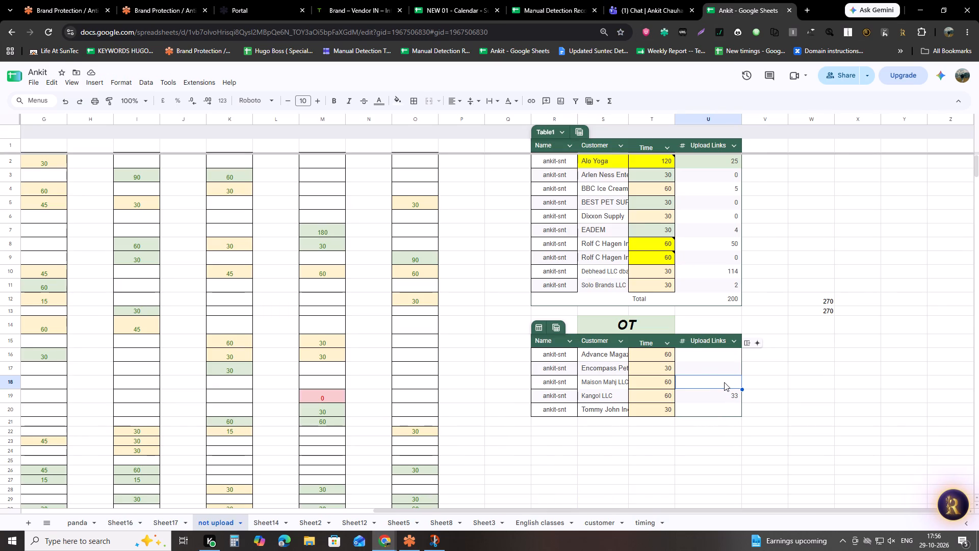
{"action": "key", "text": "3"}
{"action": "key", "text": "Up"}
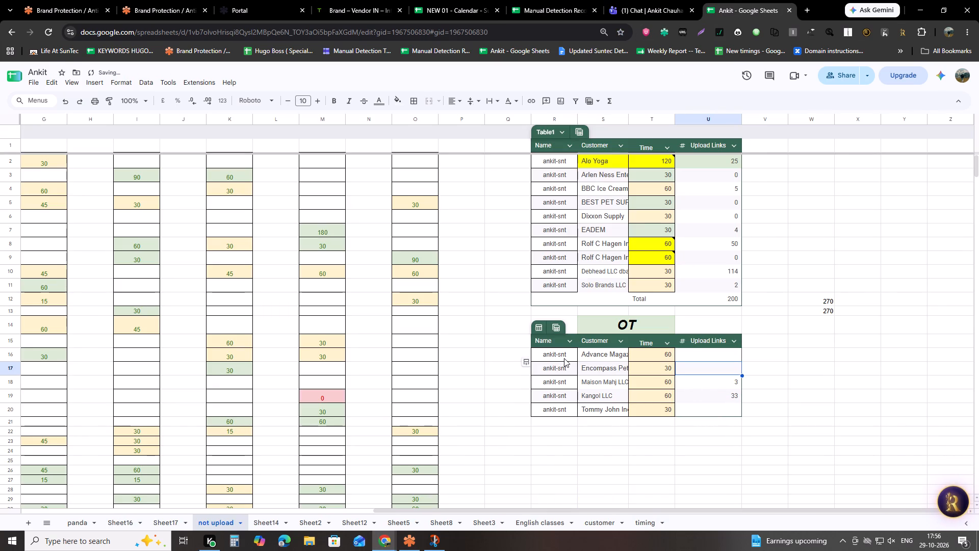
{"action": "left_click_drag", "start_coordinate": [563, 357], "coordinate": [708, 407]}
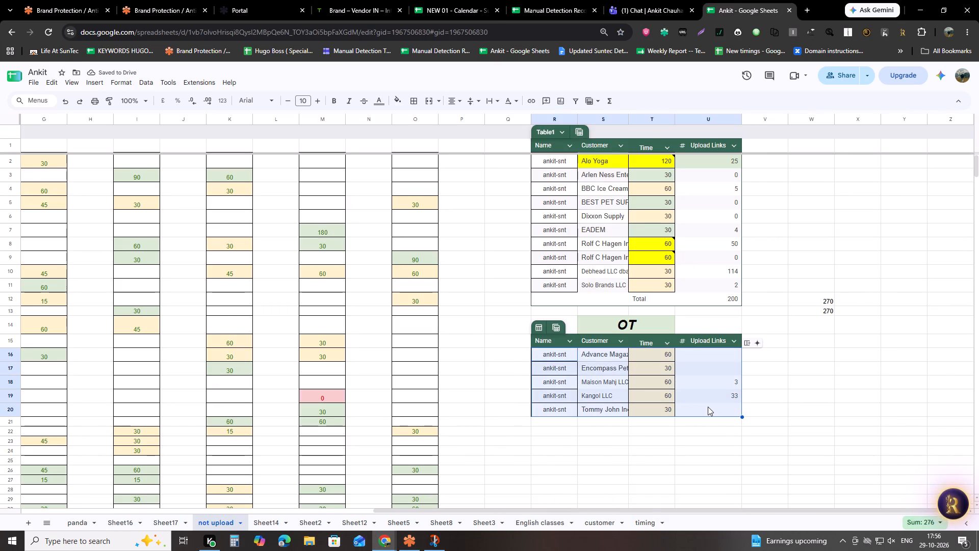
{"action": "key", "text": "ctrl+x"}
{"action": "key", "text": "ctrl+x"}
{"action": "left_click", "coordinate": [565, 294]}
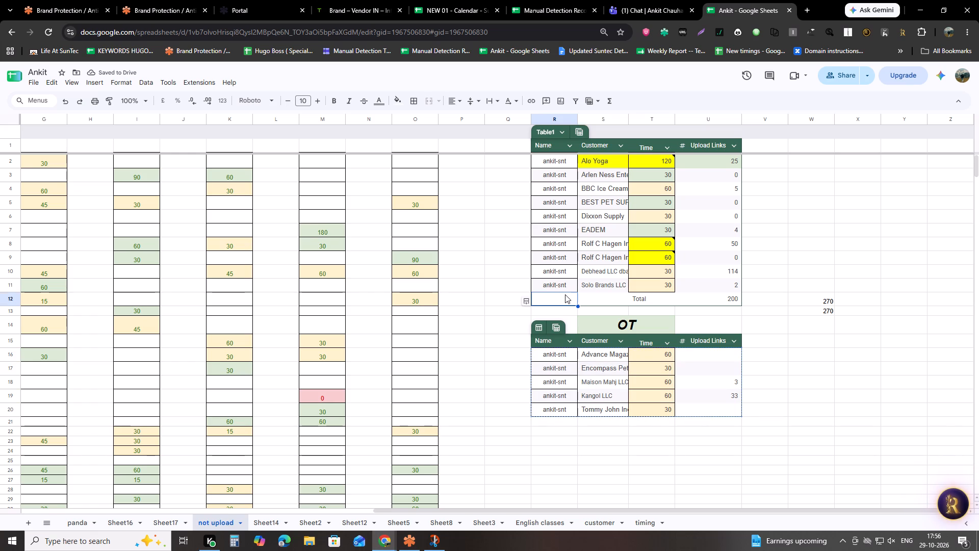
On the calendar's SMB-2 ankit-snt sheet, filter the 29/10 column to show only customers with time assigned.
{"action": "left_click", "coordinate": [437, 0]}
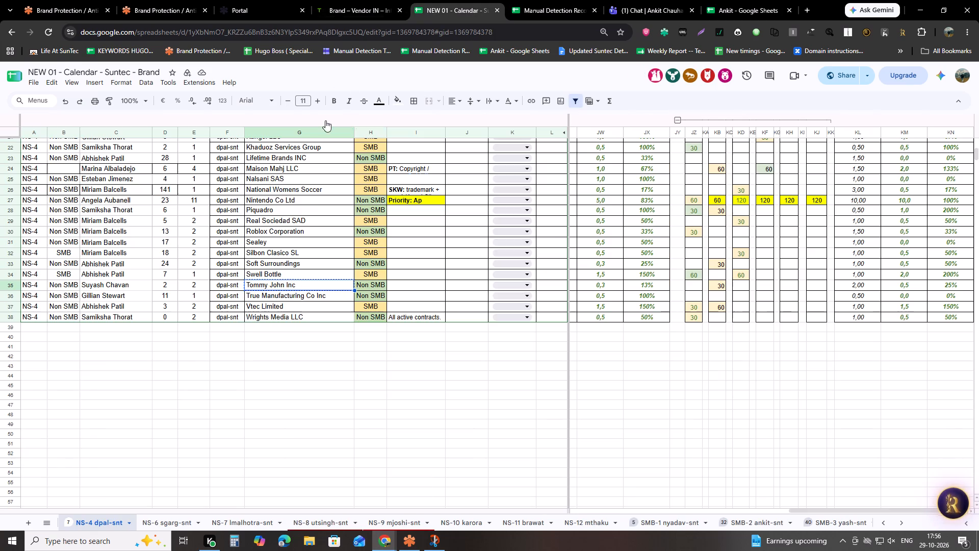
{"action": "left_click", "coordinate": [770, 521]}
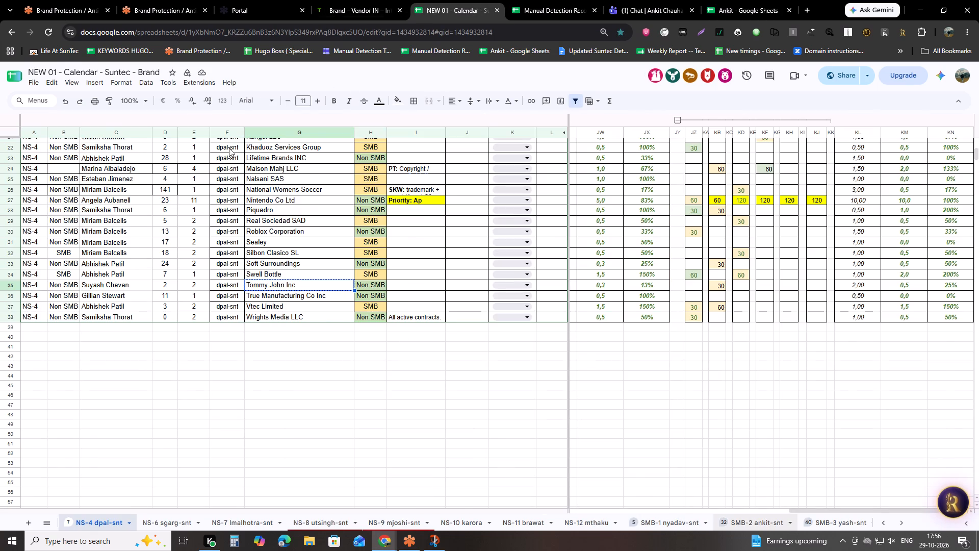
{"action": "scroll", "coordinate": [699, 243], "scroll_direction": "up", "scroll_amount": 13}
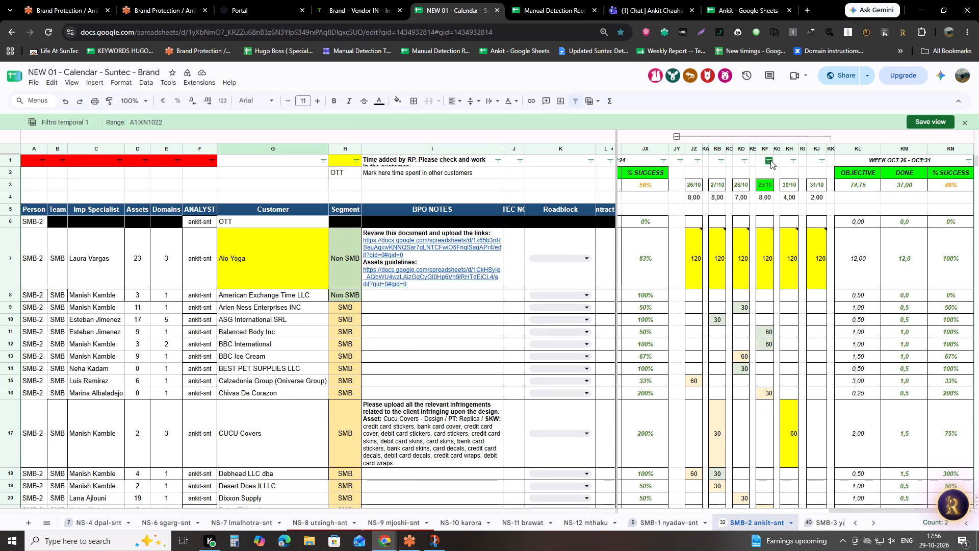
{"action": "left_click", "coordinate": [770, 160]}
{"action": "left_click", "coordinate": [698, 312]}
{"action": "left_click", "coordinate": [746, 385]}
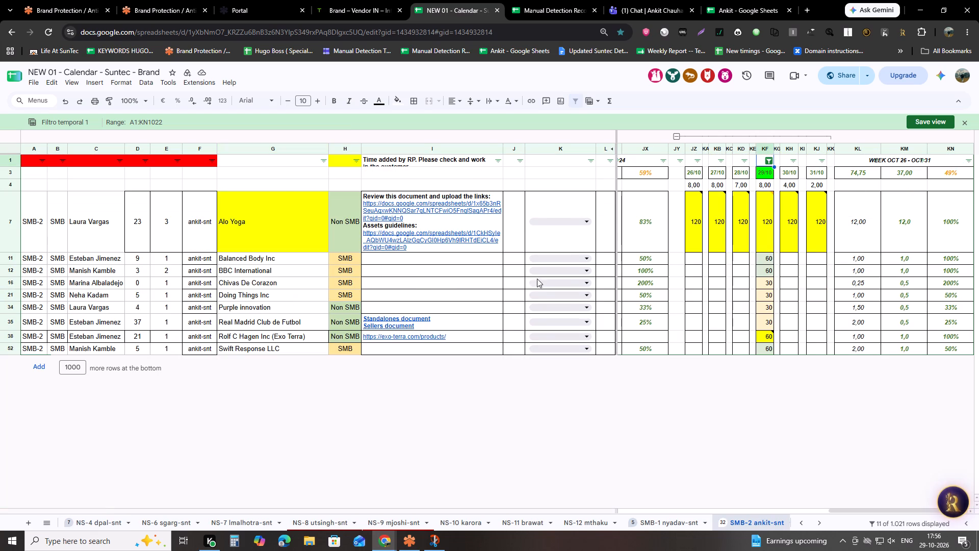
Copy the filtered ankit-snt names and customers, Alo Yoga to Swift Response LLC, from the calendar into Table1 of the Ankit spreadsheet.
{"action": "left_click_drag", "start_coordinate": [203, 219], "coordinate": [261, 343]}
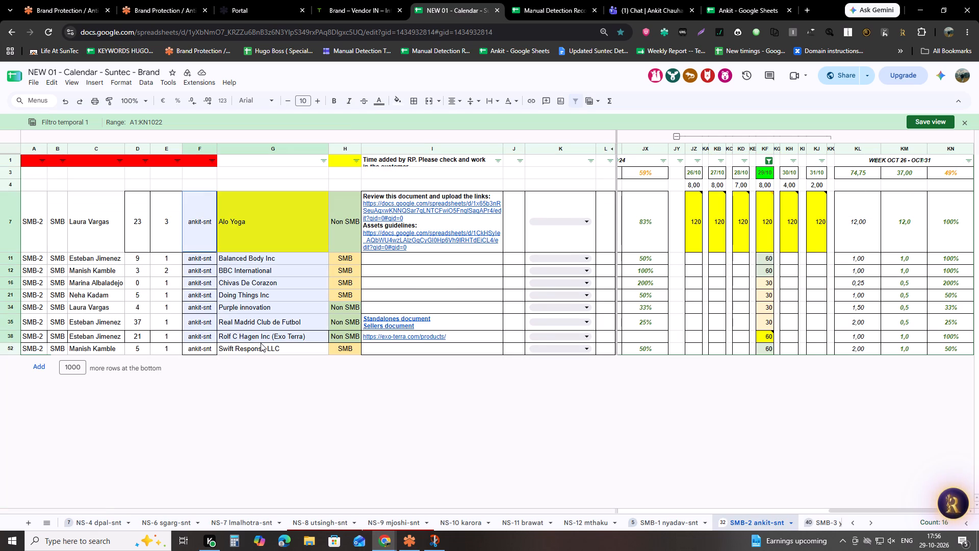
{"action": "left_click_drag", "start_coordinate": [261, 343], "coordinate": [261, 345]}
{"action": "key", "text": "ctrl+c"}
{"action": "key", "text": "ctrl+c"}
{"action": "key", "text": "ctrl+c"}
{"action": "left_click", "coordinate": [518, 0]}
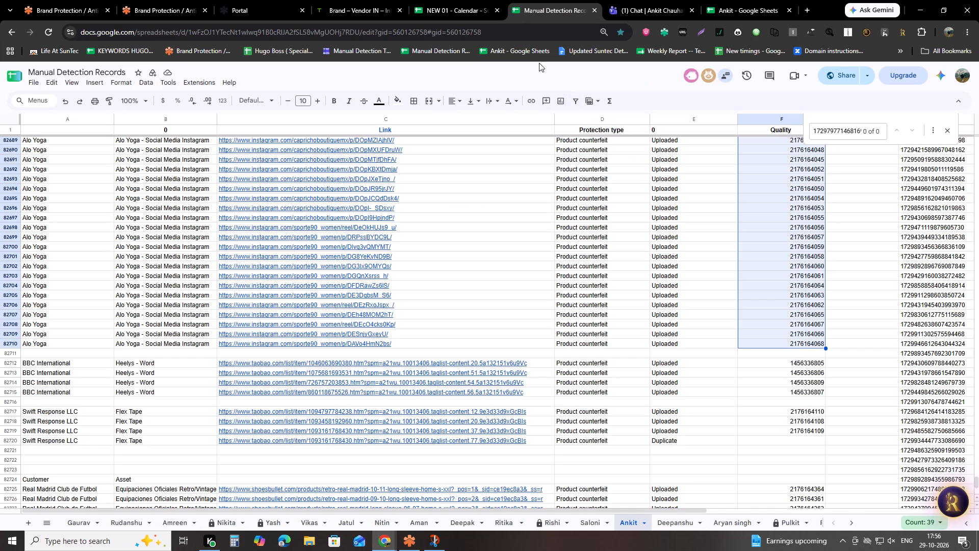
{"action": "left_click", "coordinate": [744, 0]}
{"action": "left_click", "coordinate": [558, 162]}
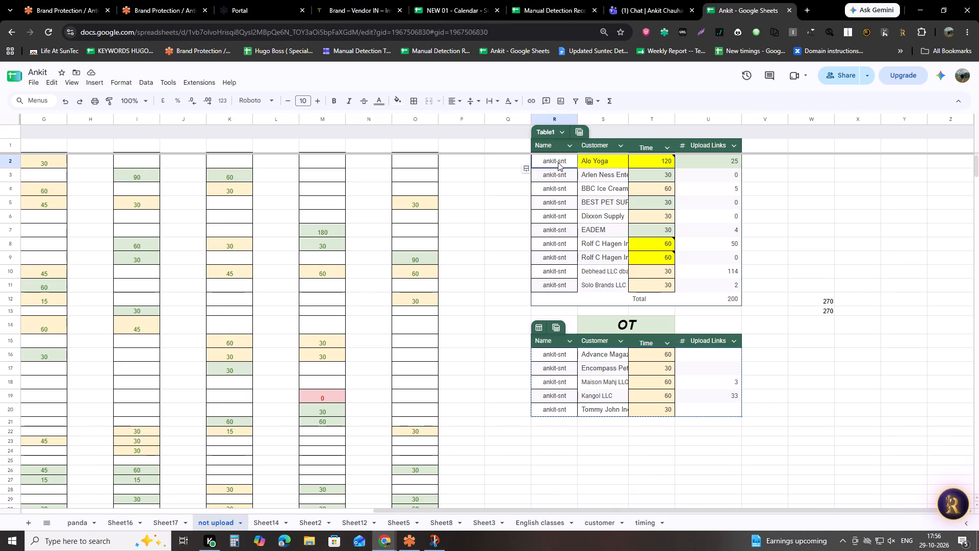
{"action": "key", "text": "ctrl+v"}
Blank out the leftover Solo Brands LLC row and the Total row at the end of Table1.
{"action": "left_click", "coordinate": [482, 264]}
{"action": "key", "text": "ctrl+c"}
{"action": "left_click_drag", "start_coordinate": [556, 286], "coordinate": [731, 286]}
{"action": "key", "text": "ctrl+v"}
{"action": "key", "text": "ctrl+v"}
{"action": "key", "text": "ctrl+v"}
{"action": "key", "text": "ctrl+v"}
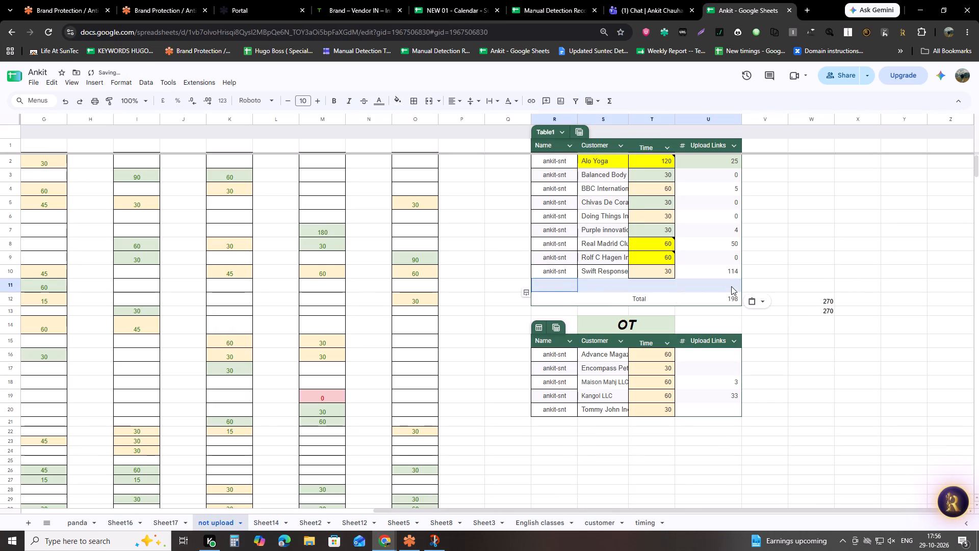
{"action": "left_click_drag", "start_coordinate": [731, 286], "coordinate": [734, 311]}
{"action": "key", "text": "ctrl+d"}
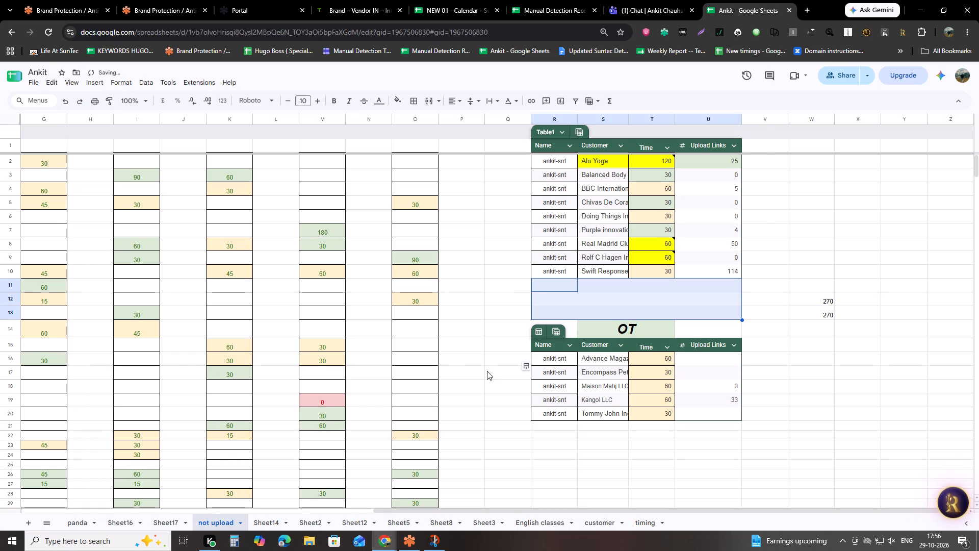
Move the OT rows, Advance Magazine to Tommy John, directly beneath the Swift Response row with their times and upload links.
{"action": "left_click_drag", "start_coordinate": [543, 357], "coordinate": [692, 417]}
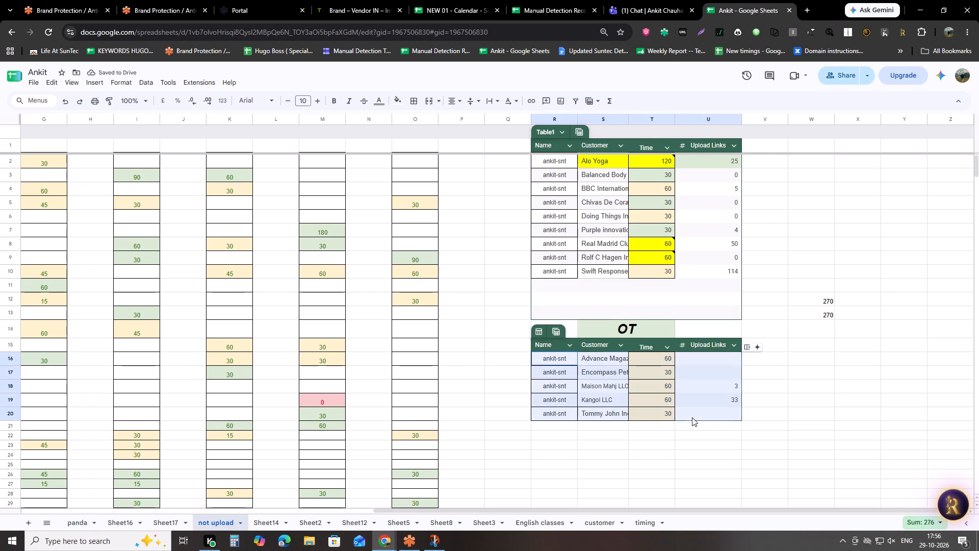
{"action": "key", "text": "ctrl+x"}
{"action": "key", "text": "ctrl+x"}
{"action": "left_click", "coordinate": [552, 286]}
{"action": "key", "text": "ctrl+v"}
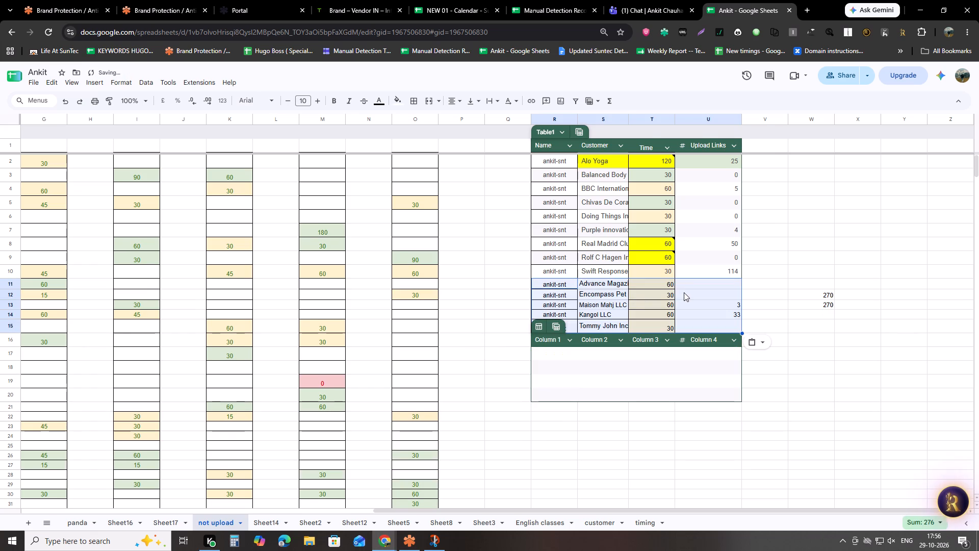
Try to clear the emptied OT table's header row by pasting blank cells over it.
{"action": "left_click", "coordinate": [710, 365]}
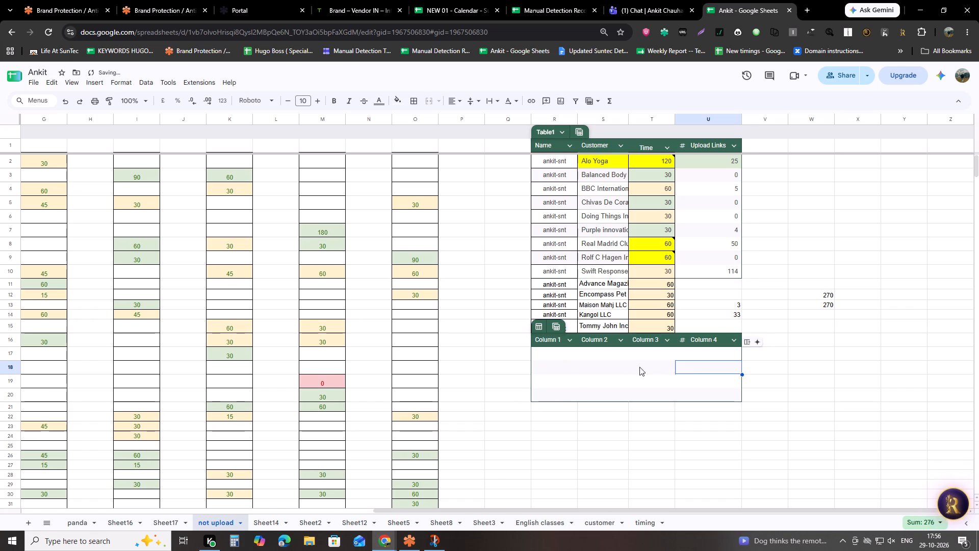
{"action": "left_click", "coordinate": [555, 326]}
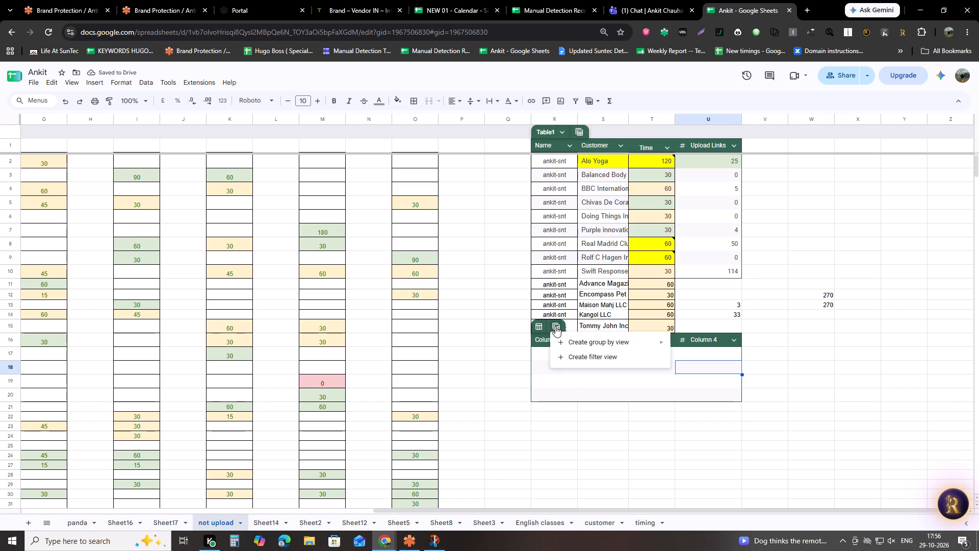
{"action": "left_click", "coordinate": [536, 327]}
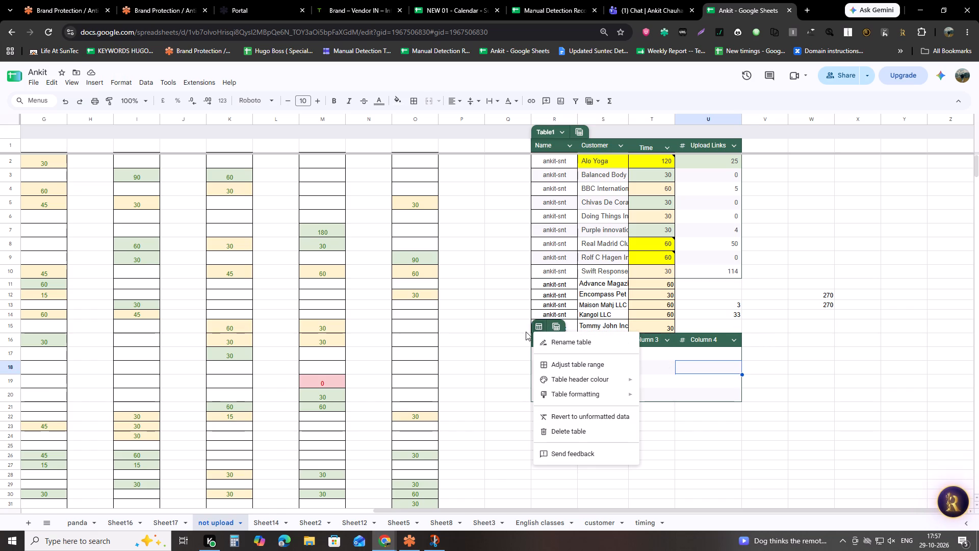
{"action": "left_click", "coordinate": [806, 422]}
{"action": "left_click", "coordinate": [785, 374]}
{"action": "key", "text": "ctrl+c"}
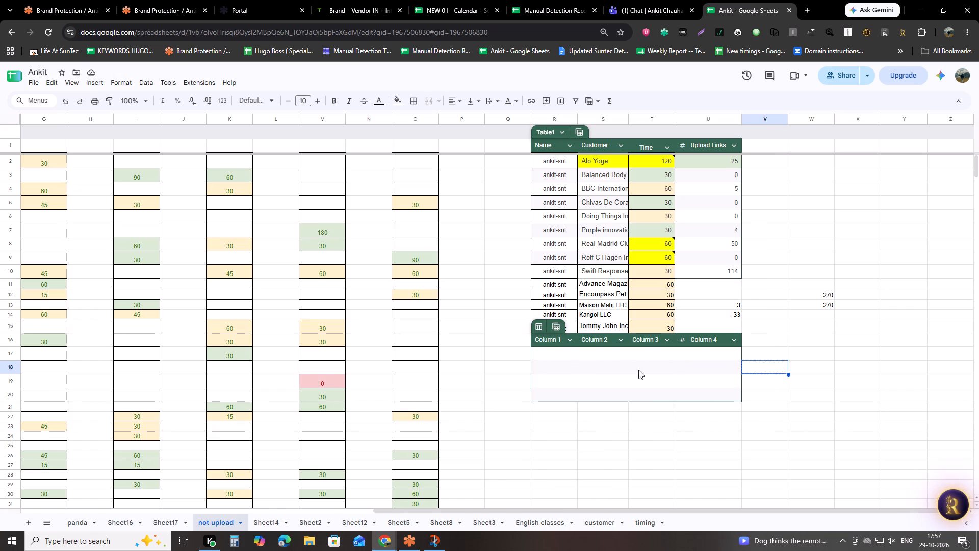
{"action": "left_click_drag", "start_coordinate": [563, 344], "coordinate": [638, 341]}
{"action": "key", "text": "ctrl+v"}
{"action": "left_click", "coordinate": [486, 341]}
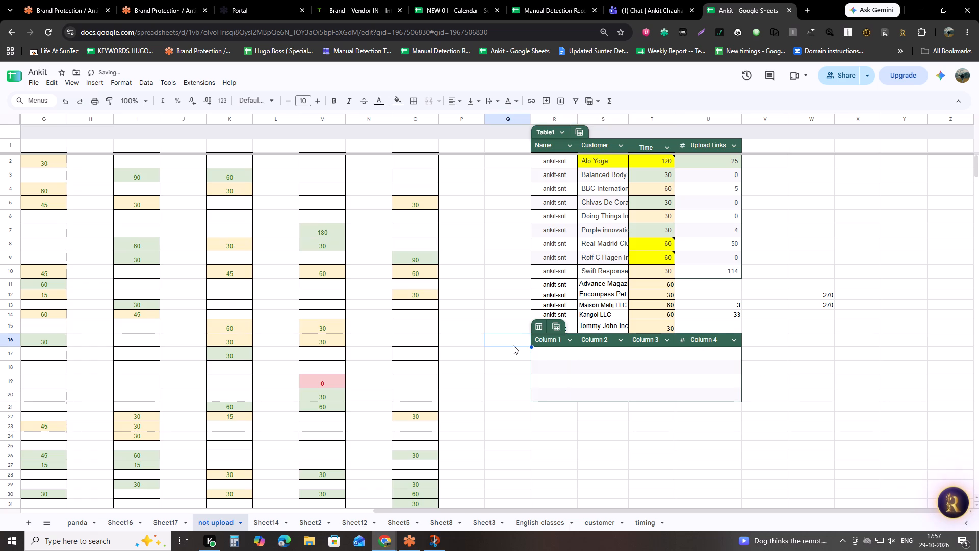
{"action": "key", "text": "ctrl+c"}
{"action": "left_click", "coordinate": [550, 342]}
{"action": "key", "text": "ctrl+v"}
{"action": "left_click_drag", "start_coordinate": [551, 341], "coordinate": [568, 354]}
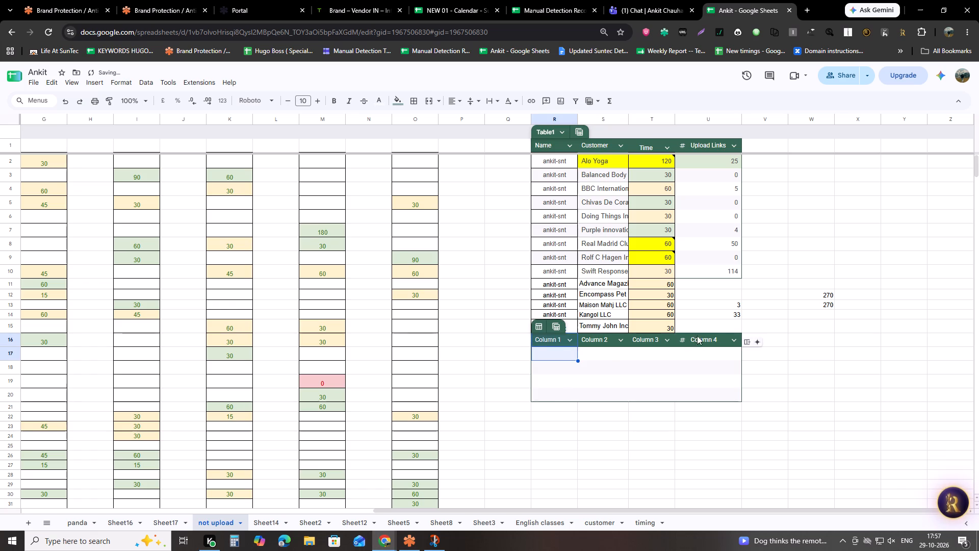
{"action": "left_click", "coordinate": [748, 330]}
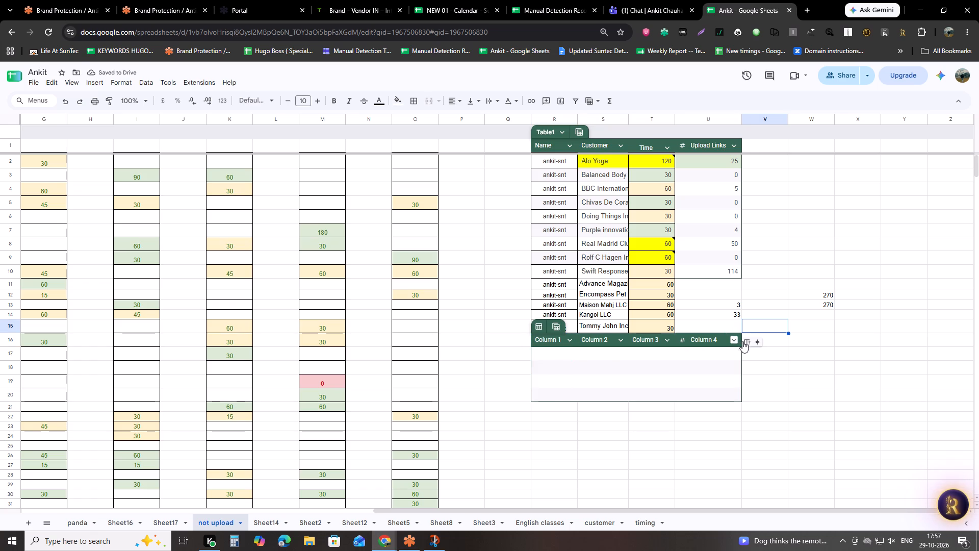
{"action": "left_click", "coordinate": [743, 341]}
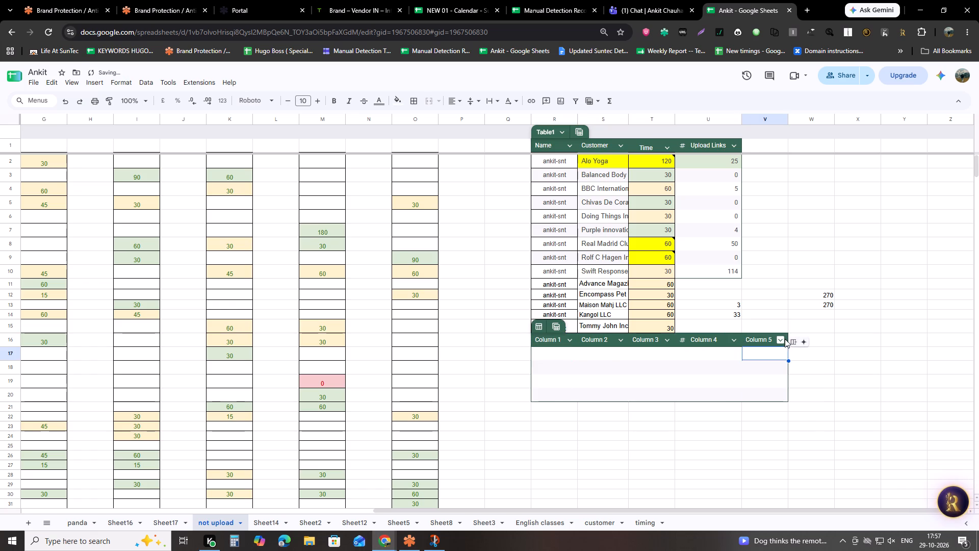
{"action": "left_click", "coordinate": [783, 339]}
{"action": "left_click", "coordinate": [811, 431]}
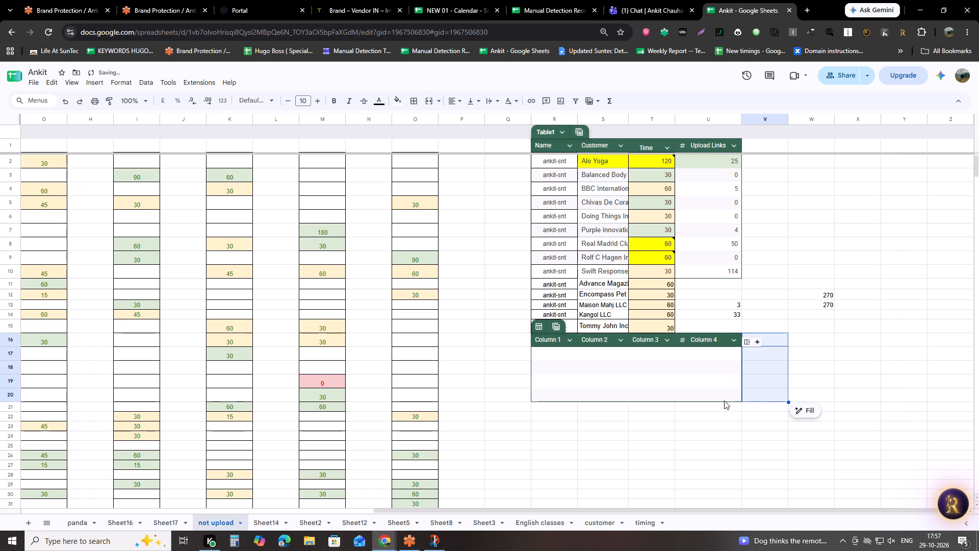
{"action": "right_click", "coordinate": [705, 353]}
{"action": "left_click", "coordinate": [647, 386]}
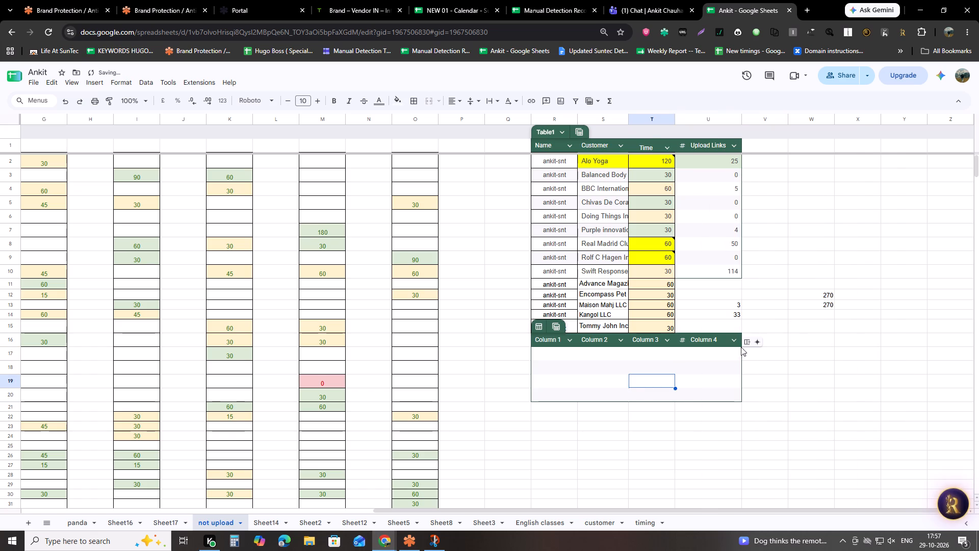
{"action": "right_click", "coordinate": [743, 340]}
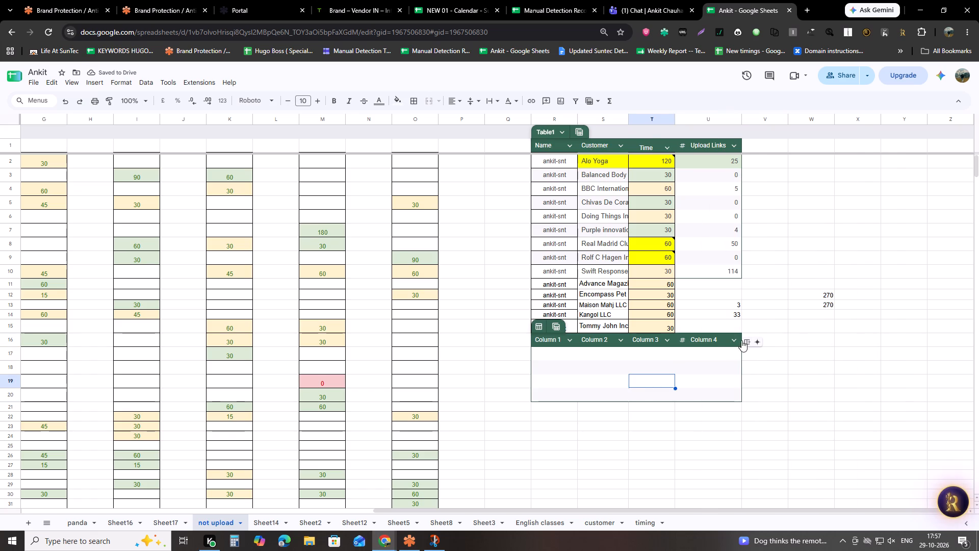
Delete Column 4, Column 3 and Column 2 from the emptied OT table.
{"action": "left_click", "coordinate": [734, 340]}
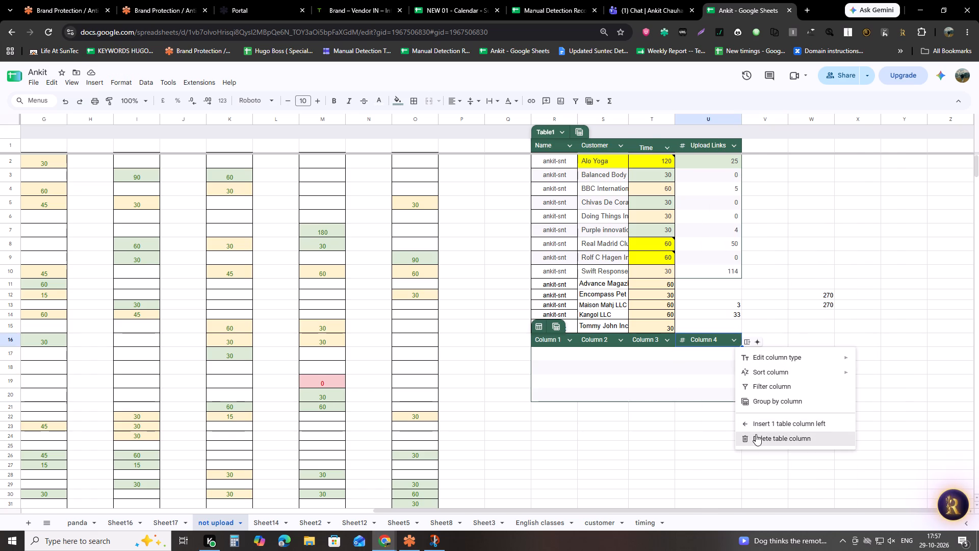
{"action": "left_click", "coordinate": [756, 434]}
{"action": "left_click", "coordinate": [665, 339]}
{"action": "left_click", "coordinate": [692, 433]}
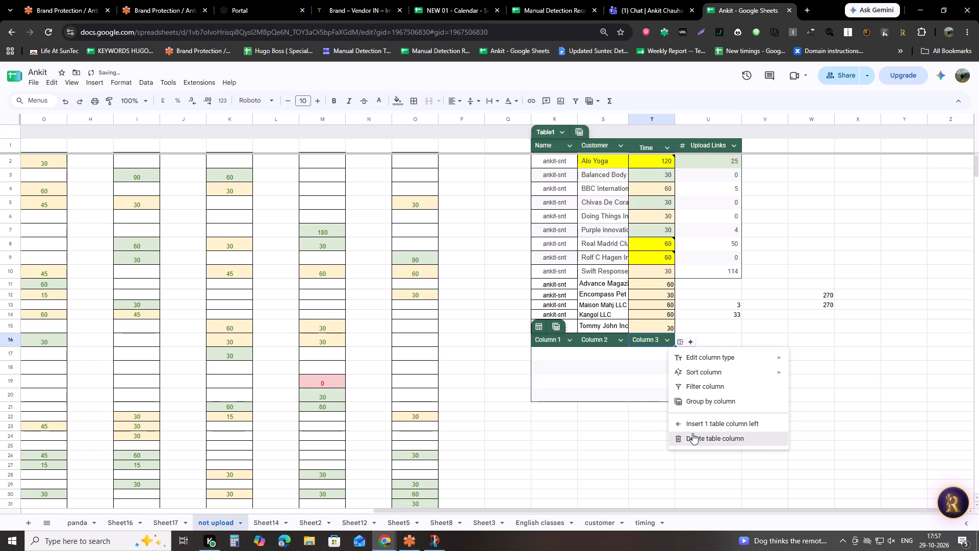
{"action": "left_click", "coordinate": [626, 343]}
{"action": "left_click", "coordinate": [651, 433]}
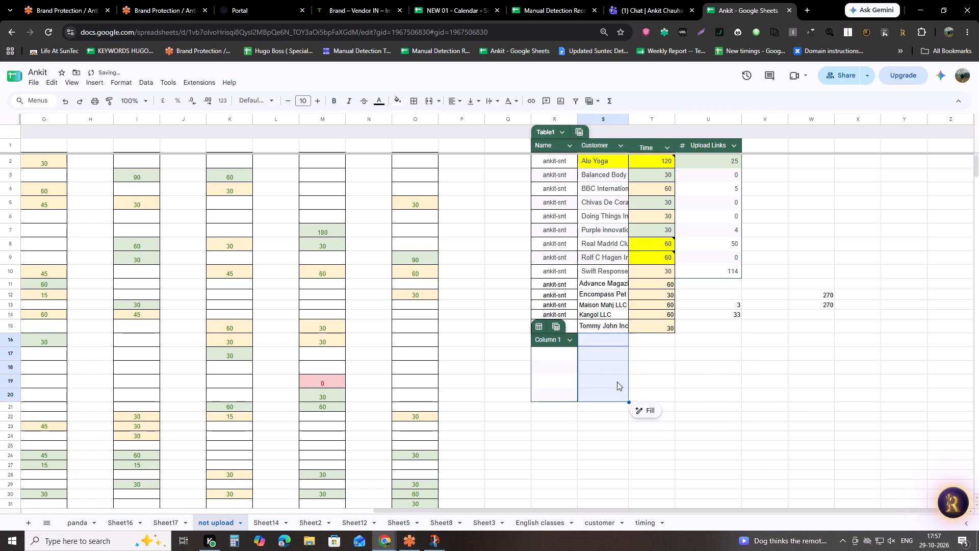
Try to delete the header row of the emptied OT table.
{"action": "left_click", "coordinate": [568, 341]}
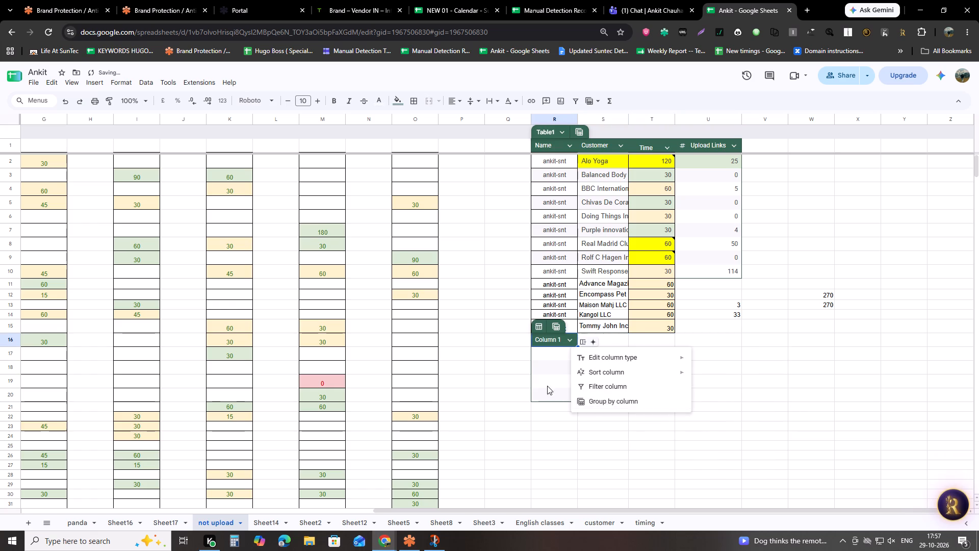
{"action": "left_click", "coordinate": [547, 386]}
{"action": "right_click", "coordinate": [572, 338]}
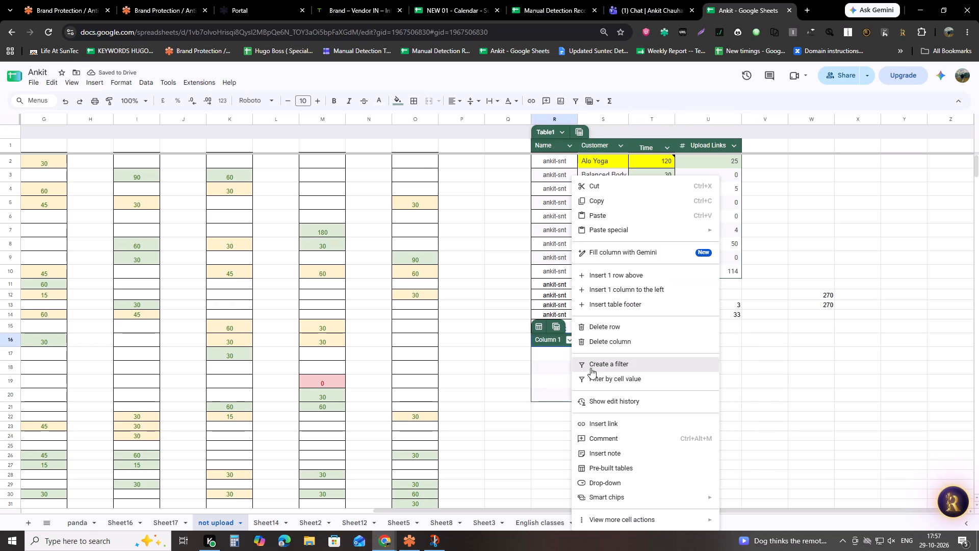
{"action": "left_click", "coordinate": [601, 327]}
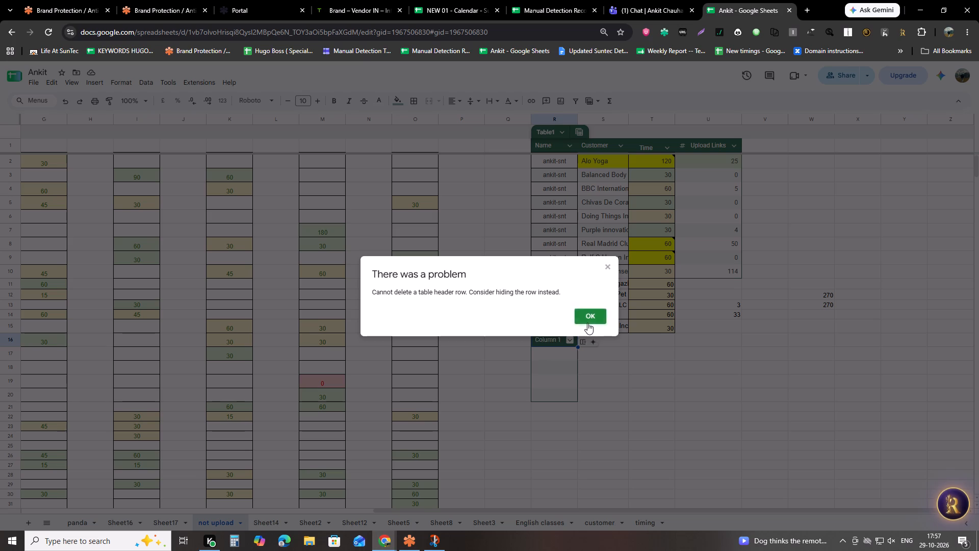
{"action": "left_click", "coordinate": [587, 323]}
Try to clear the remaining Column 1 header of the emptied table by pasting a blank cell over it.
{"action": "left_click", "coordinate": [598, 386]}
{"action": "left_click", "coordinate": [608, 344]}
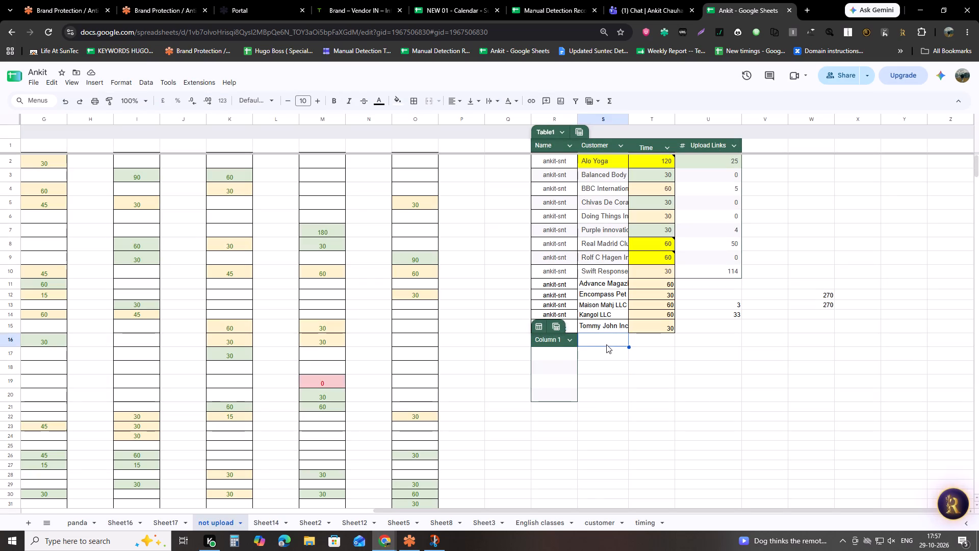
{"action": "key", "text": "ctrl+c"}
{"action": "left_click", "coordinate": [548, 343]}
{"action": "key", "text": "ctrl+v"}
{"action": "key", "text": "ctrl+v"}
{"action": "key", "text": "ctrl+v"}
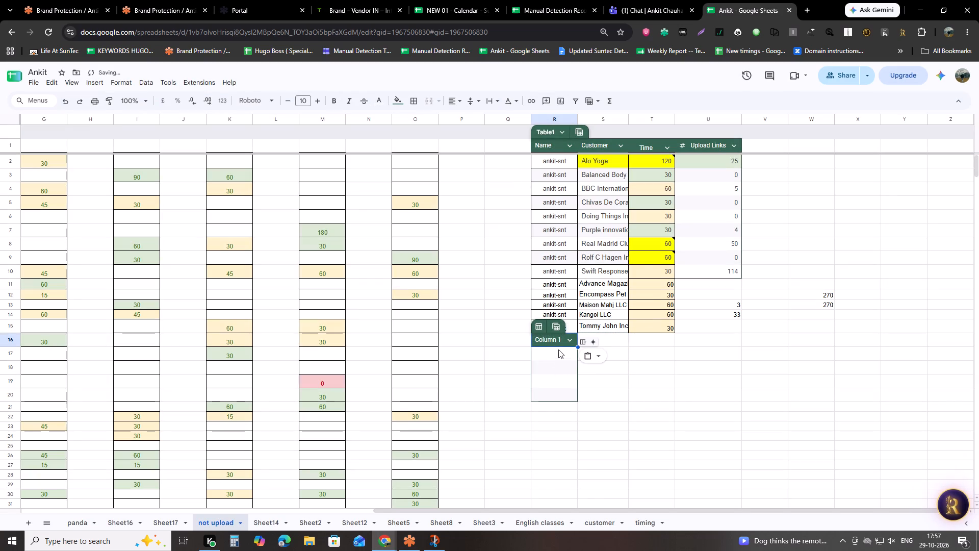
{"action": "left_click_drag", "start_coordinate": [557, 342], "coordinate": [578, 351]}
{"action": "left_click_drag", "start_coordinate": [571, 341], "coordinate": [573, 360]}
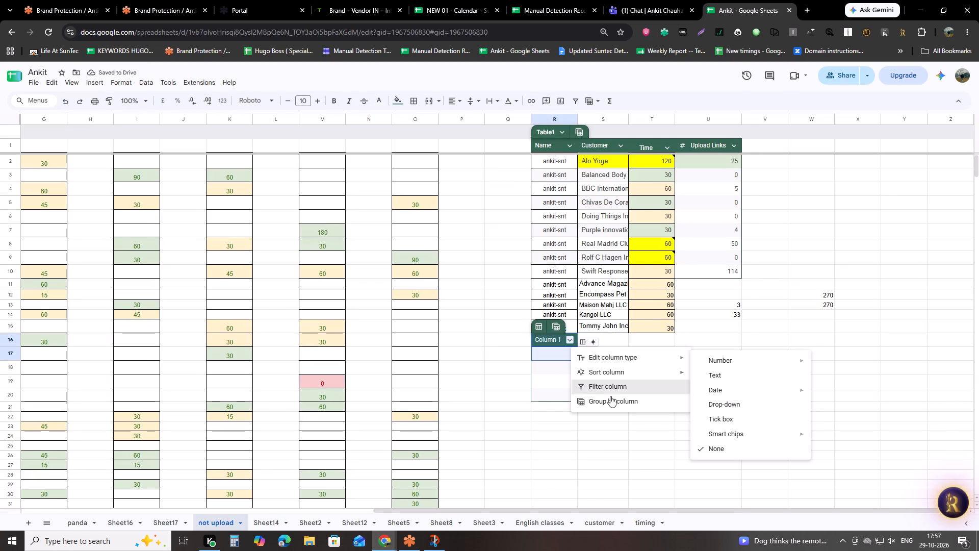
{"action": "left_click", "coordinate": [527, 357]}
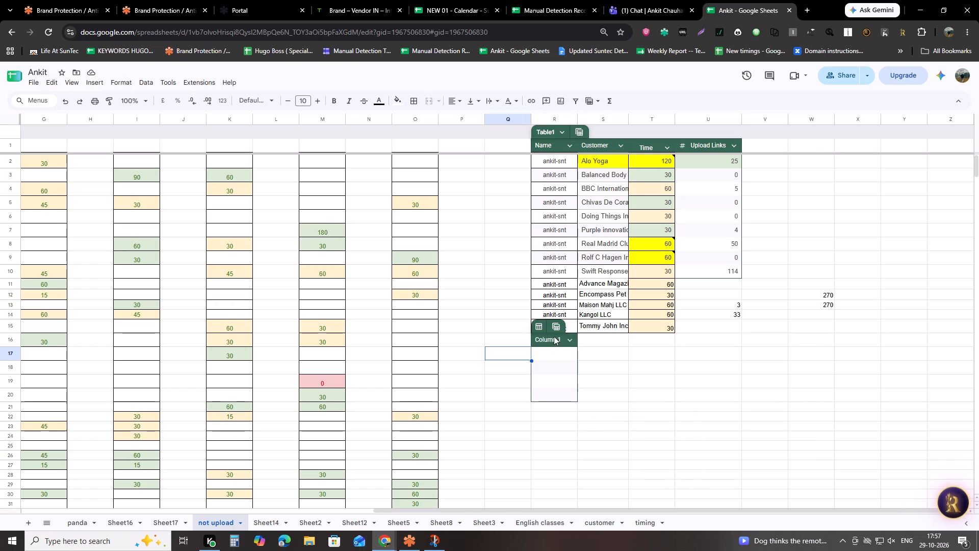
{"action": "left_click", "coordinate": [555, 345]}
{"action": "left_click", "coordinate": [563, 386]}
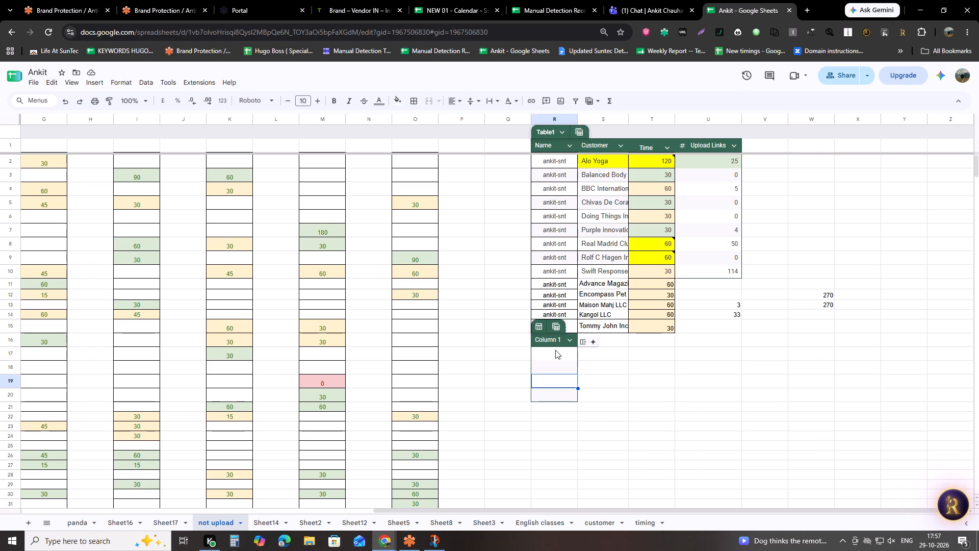
Delete the emptied OT table below the Tommy John row.
{"action": "left_click_drag", "start_coordinate": [540, 328], "coordinate": [584, 428]}
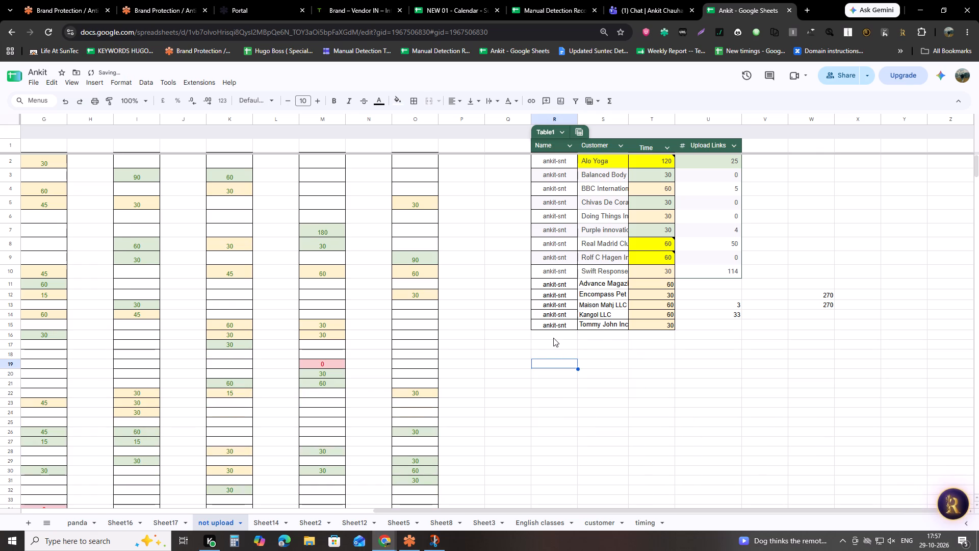
Clear the old Upload Links values from Alo Yoga through Swift Response in Table1.
{"action": "left_click_drag", "start_coordinate": [713, 167], "coordinate": [718, 205]}
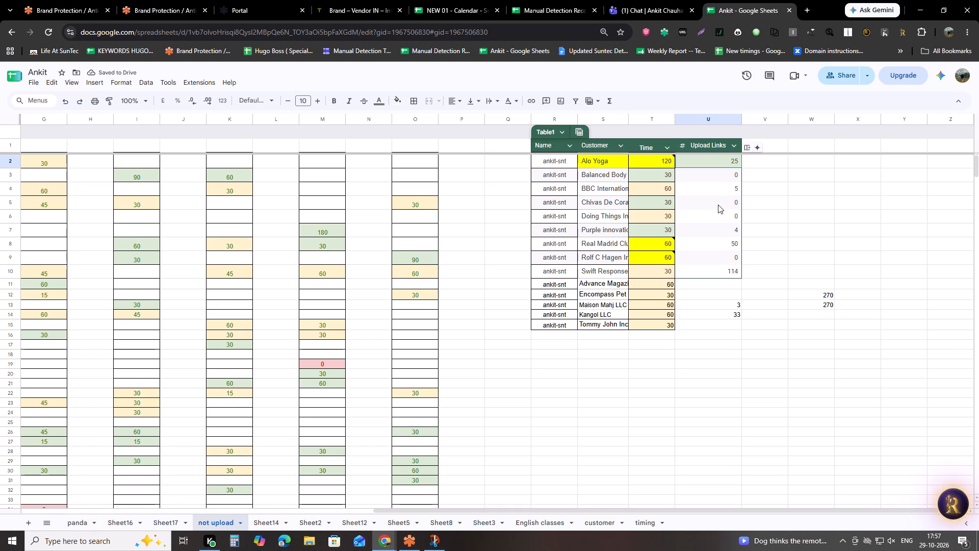
{"action": "left_click_drag", "start_coordinate": [718, 205], "coordinate": [721, 270]}
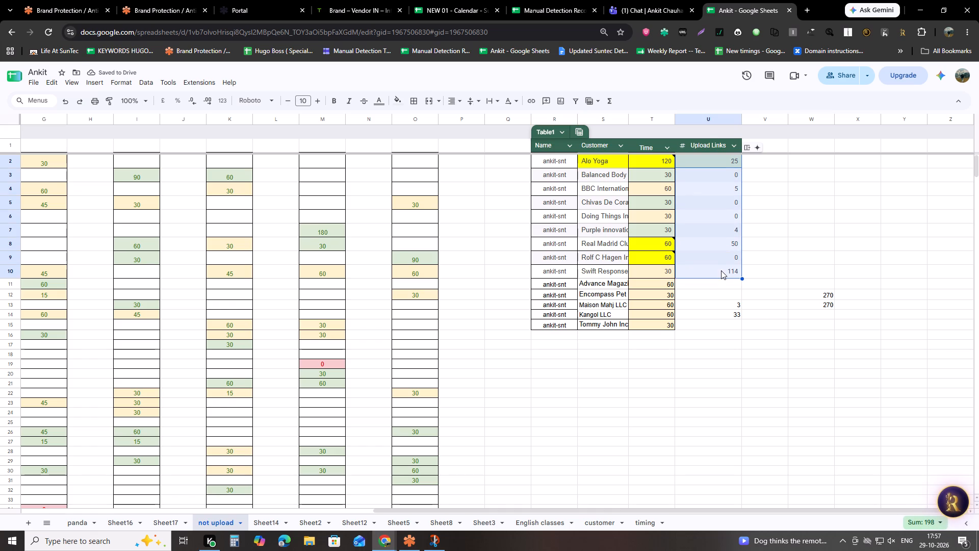
{"action": "key", "text": "Delete"}
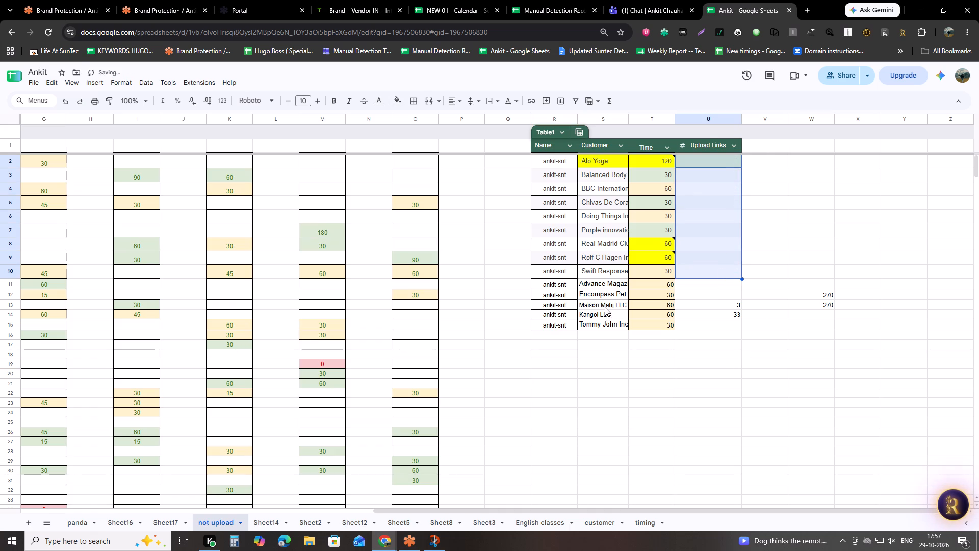
Enter Upload Links counts in Table1: 39 for Alo Yoga and 0 for Balanced Body.
{"action": "left_click", "coordinate": [701, 159]}
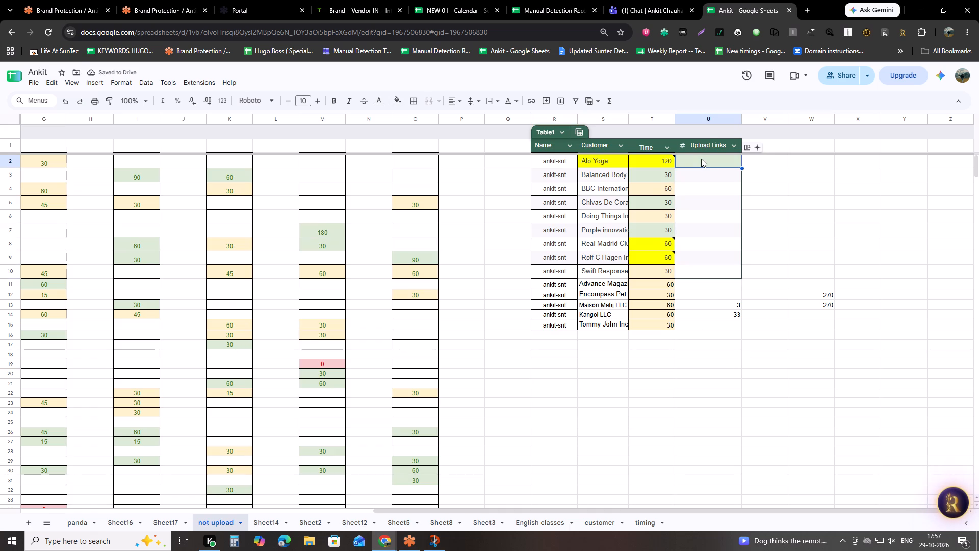
{"action": "type", "text": "39"}
{"action": "key", "text": "Return"}
{"action": "key", "text": "0"}
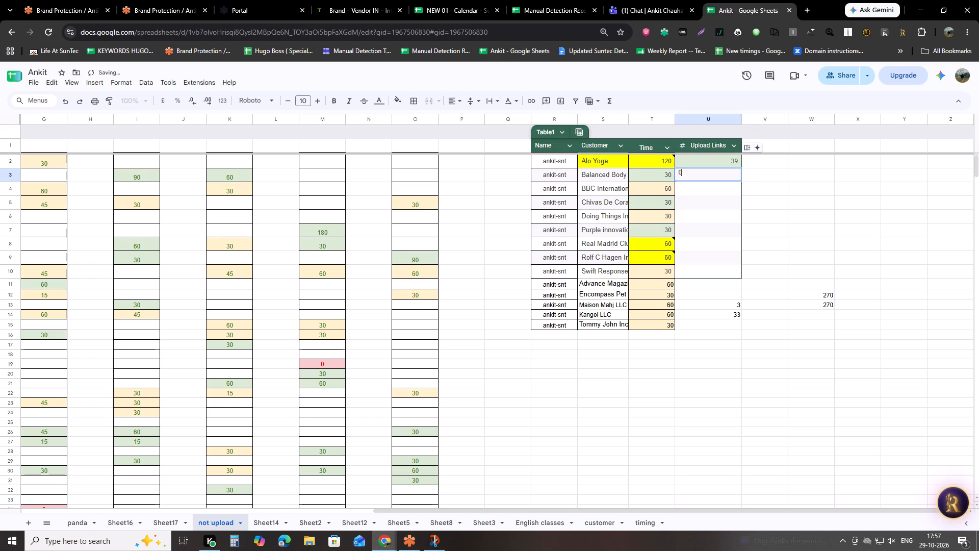
{"action": "key", "text": "Return"}
Check the BBC International and Swift Response uploads, and enter Upload Links 4 for BBC International and 0 for Chivas, Doing Things and Purple.
{"action": "left_click", "coordinate": [526, 0]}
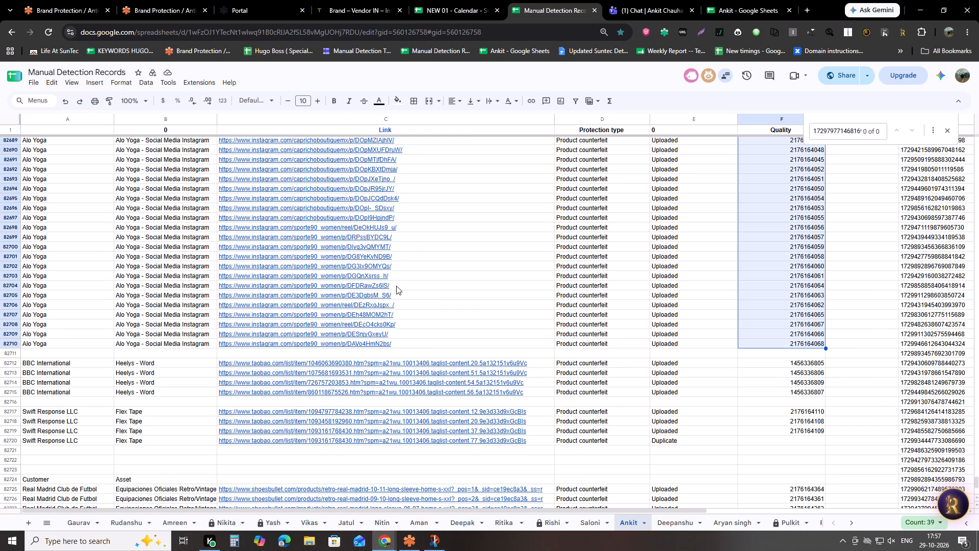
{"action": "left_click_drag", "start_coordinate": [771, 361], "coordinate": [781, 396]}
{"action": "scroll", "coordinate": [798, 391], "scroll_direction": "down", "scroll_amount": 2}
{"action": "left_click_drag", "start_coordinate": [787, 310], "coordinate": [789, 335]}
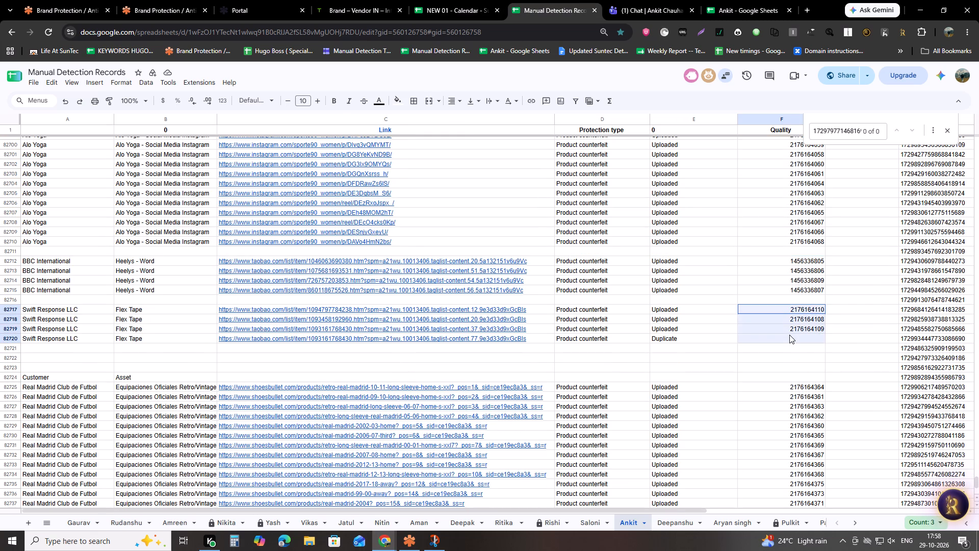
{"action": "left_click", "coordinate": [746, 0]}
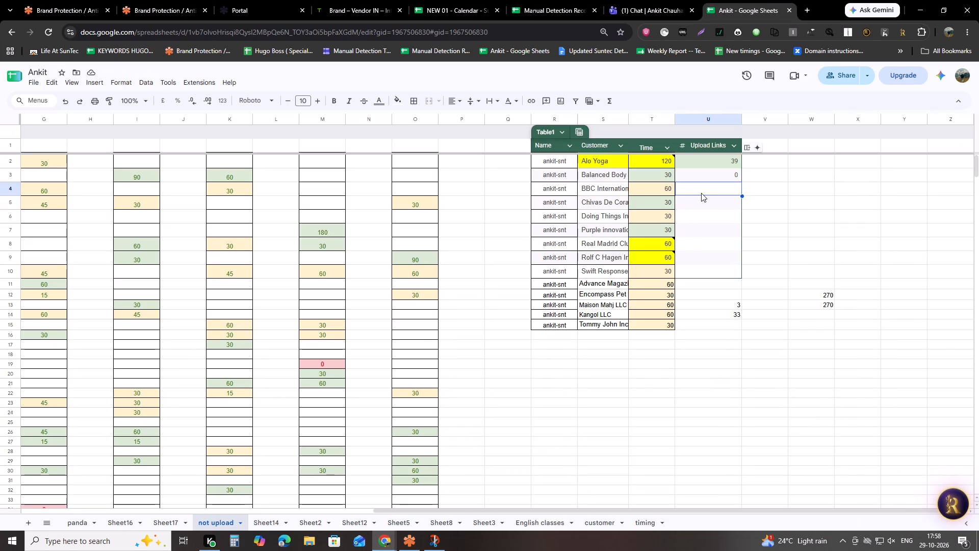
{"action": "key", "text": "4"}
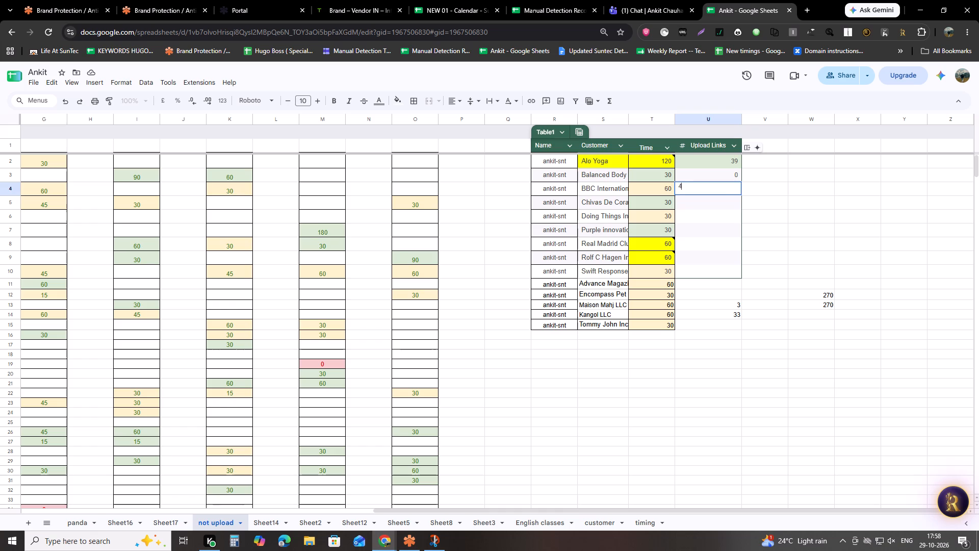
{"action": "key", "text": "Return"}
{"action": "key", "text": "0"}
{"action": "key", "text": "Return"}
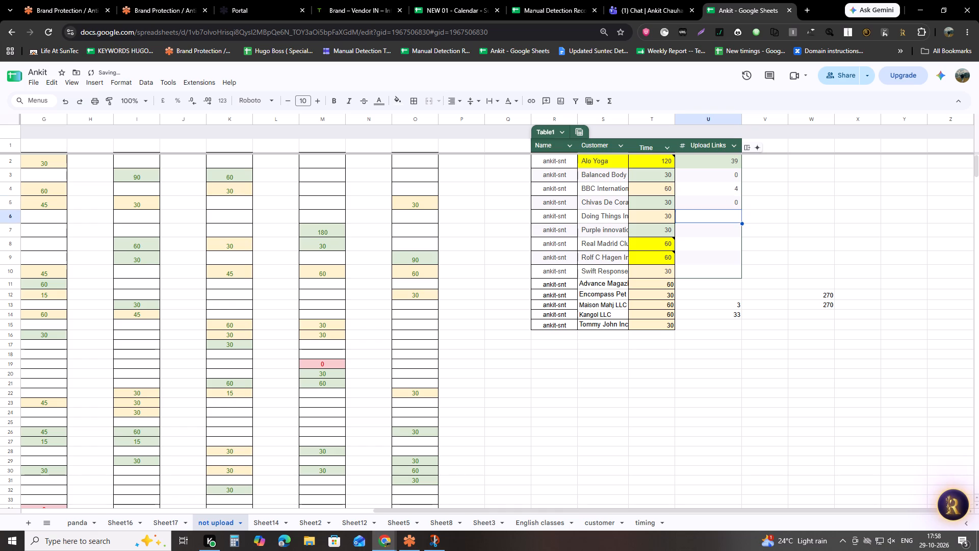
{"action": "key", "text": "0"}
{"action": "key", "text": "Return"}
{"action": "key", "text": "0"}
{"action": "key", "text": "Return"}
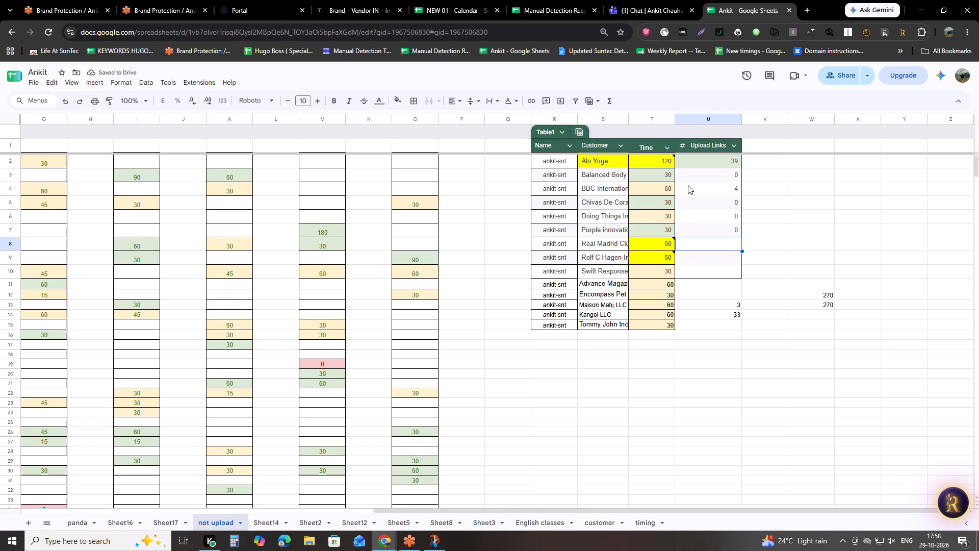
Recheck the Swift Response rows in Manual Detection Records and enter 3 as Swift Response's Upload Links.
{"action": "left_click", "coordinate": [709, 185]}
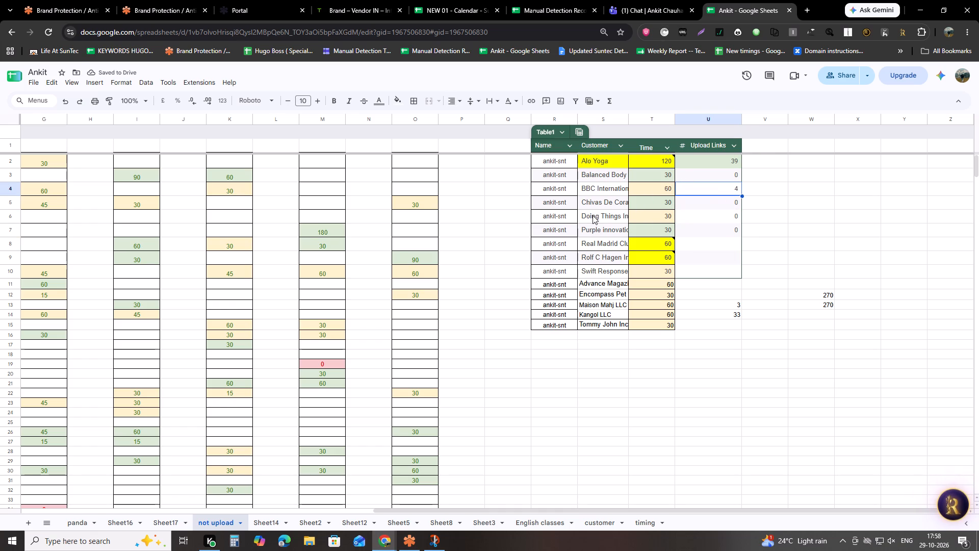
{"action": "left_click", "coordinate": [527, 0]}
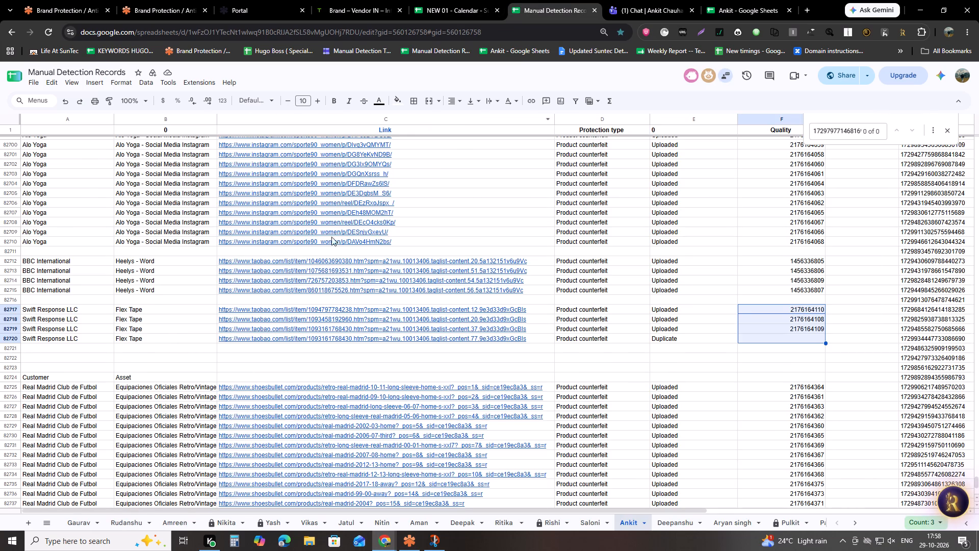
{"action": "left_click", "coordinate": [712, 0]}
{"action": "left_click", "coordinate": [714, 271]}
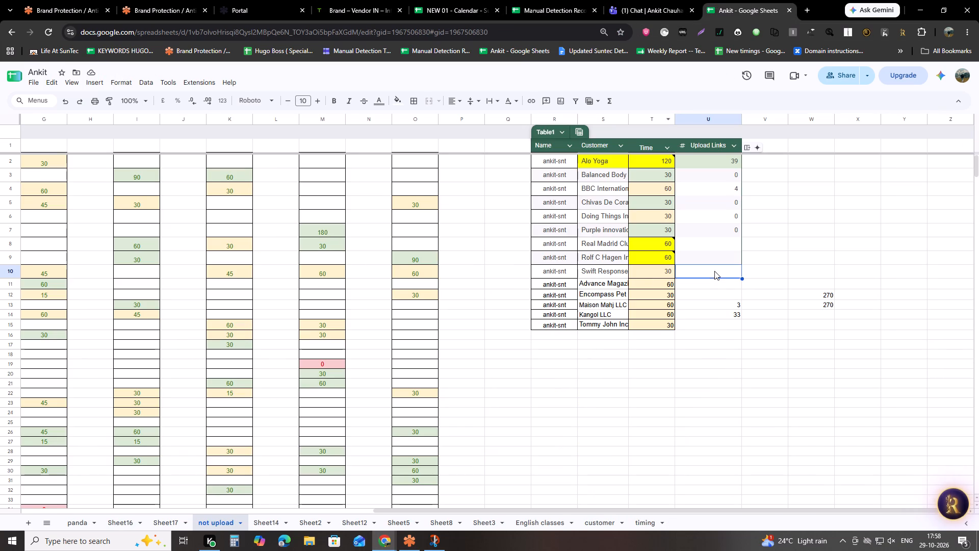
{"action": "key", "text": "3"}
{"action": "key", "text": "Up"}
Count the uploaded Real Madrid Club de Futbol entries in Manual Detection Records by selecting their Quality IDs above the Rolf C Hagen block.
{"action": "left_click", "coordinate": [532, 0]}
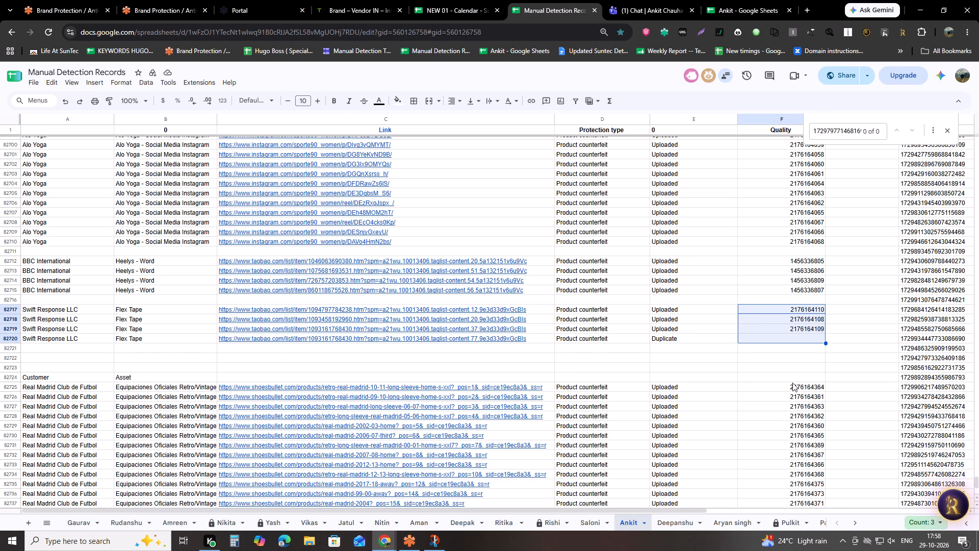
{"action": "left_click_drag", "start_coordinate": [792, 385], "coordinate": [770, 419]}
{"action": "scroll", "coordinate": [766, 423], "scroll_direction": "down", "scroll_amount": 15}
{"action": "scroll", "coordinate": [770, 419], "scroll_direction": "up", "scroll_amount": 4}
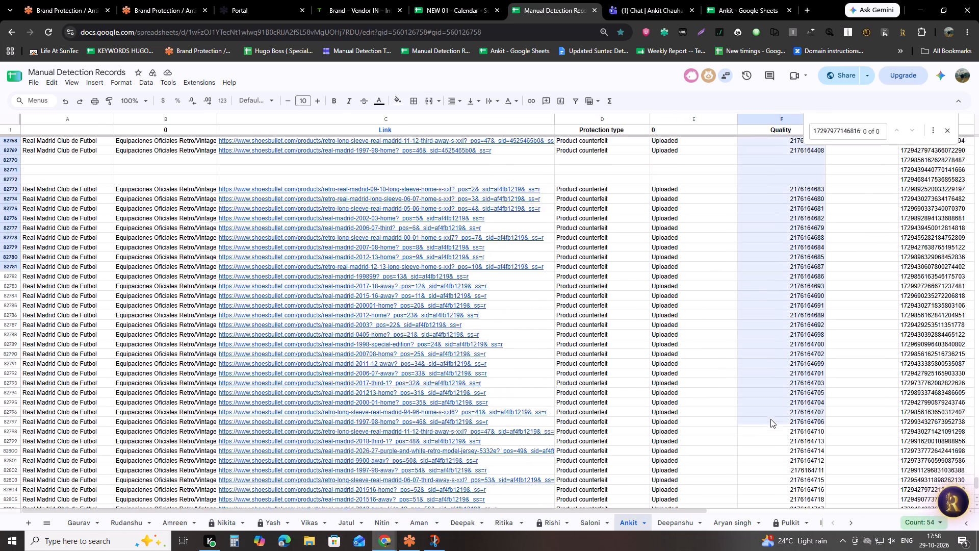
{"action": "scroll", "coordinate": [770, 419], "scroll_direction": "up", "scroll_amount": 2}
{"action": "left_click_drag", "start_coordinate": [770, 419], "coordinate": [799, 343]}
{"action": "scroll", "coordinate": [795, 446], "scroll_direction": "down", "scroll_amount": 14}
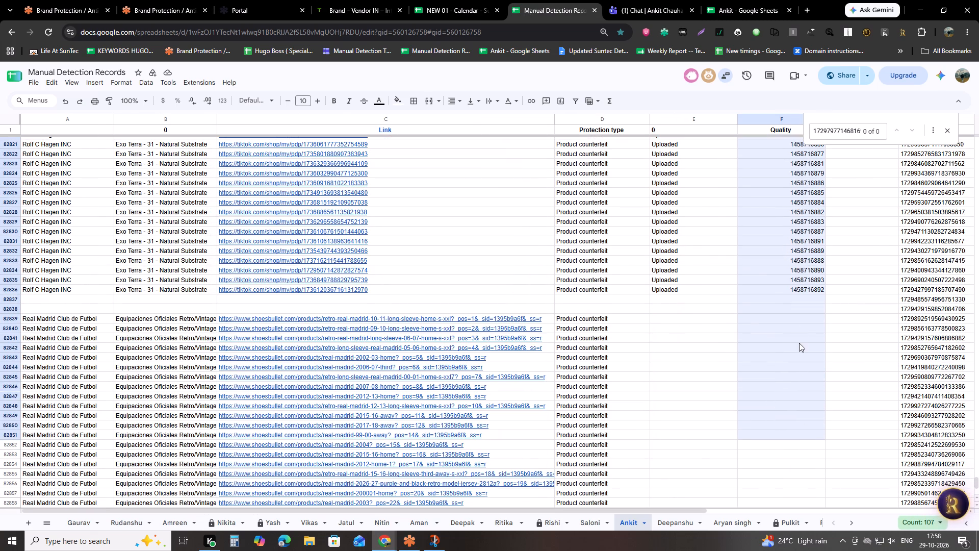
{"action": "left_click_drag", "start_coordinate": [799, 343], "coordinate": [795, 456]}
{"action": "scroll", "coordinate": [799, 323], "scroll_direction": "up", "scroll_amount": 7}
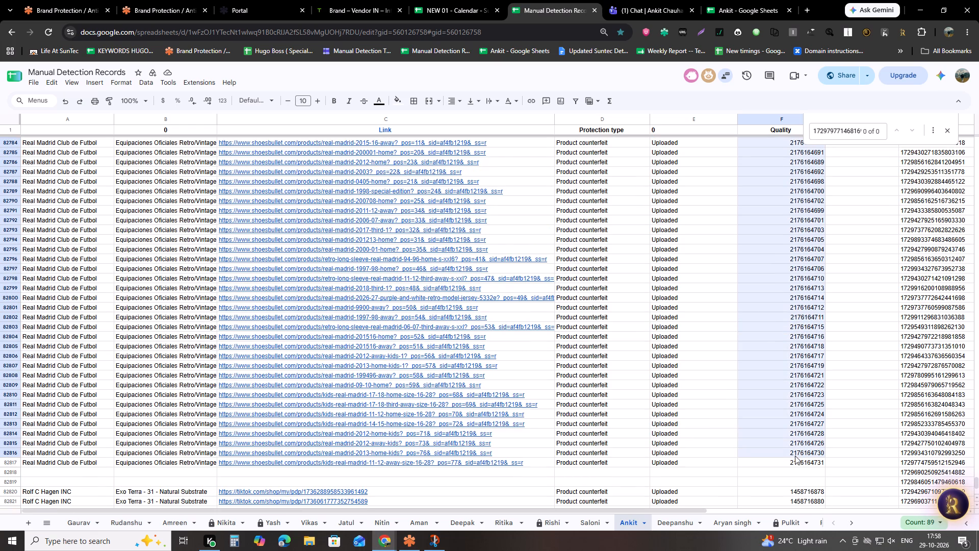
{"action": "left_click_drag", "start_coordinate": [795, 456], "coordinate": [796, 466]}
{"action": "scroll", "coordinate": [609, 367], "scroll_direction": "down", "scroll_amount": 5}
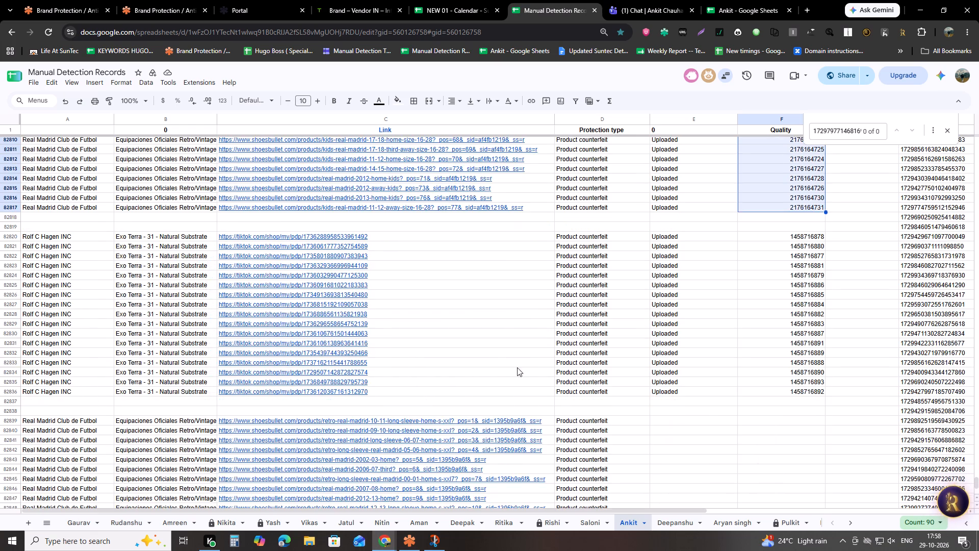
Include the Real Madrid links between the Rolf C Hagen and CUCU Covers blocks in the selection count.
{"action": "scroll", "coordinate": [517, 367], "scroll_direction": "down", "scroll_amount": 3}
{"action": "left_click_drag", "start_coordinate": [403, 270], "coordinate": [403, 422], "text": "ctrl"}
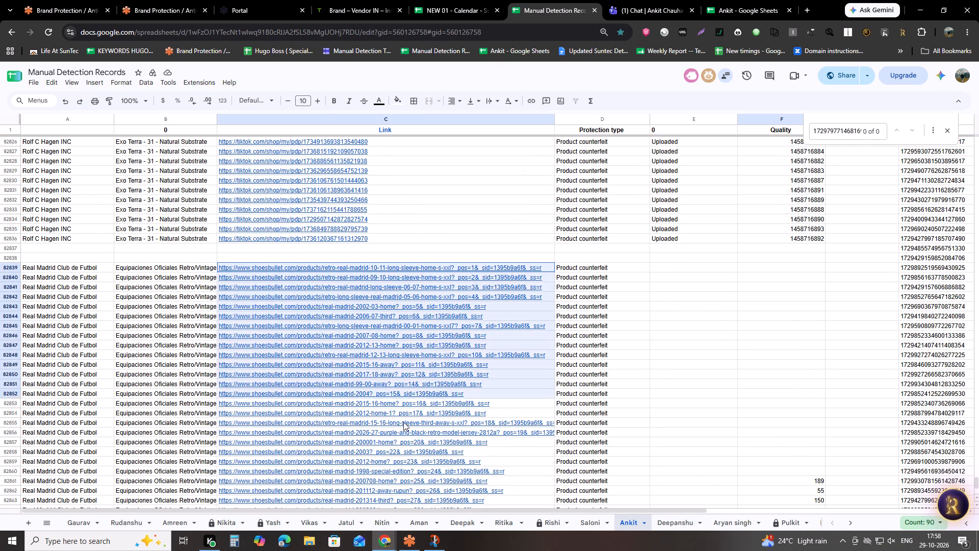
{"action": "left_click_drag", "start_coordinate": [403, 422], "coordinate": [403, 428], "text": "ctrl"}
{"action": "scroll", "coordinate": [408, 412], "scroll_direction": "down", "scroll_amount": 4}
{"action": "left_click_drag", "start_coordinate": [410, 231], "coordinate": [410, 415], "text": "ctrl"}
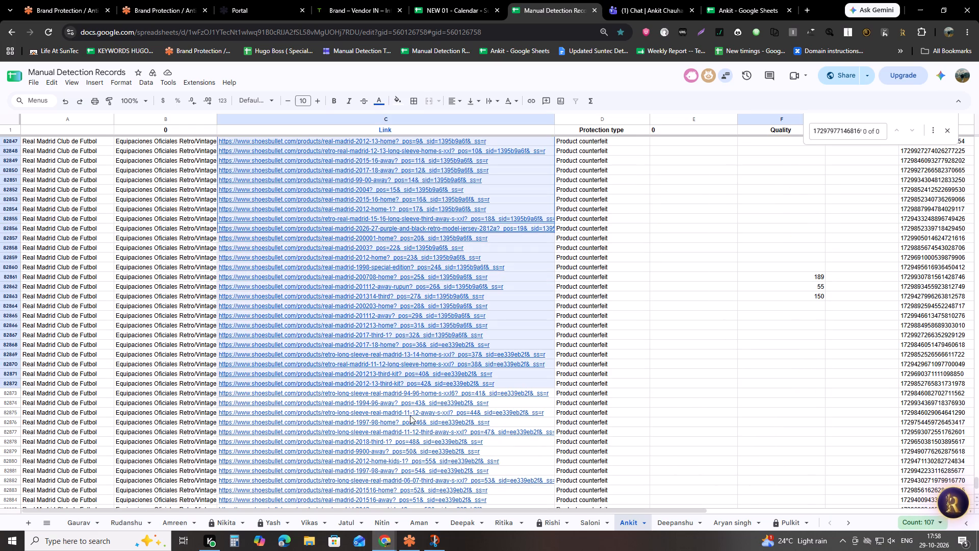
{"action": "left_click_drag", "start_coordinate": [410, 415], "coordinate": [410, 439], "text": "ctrl"}
{"action": "scroll", "coordinate": [426, 373], "scroll_direction": "down", "scroll_amount": 4}
{"action": "left_click_drag", "start_coordinate": [427, 251], "coordinate": [425, 278], "text": "ctrl"}
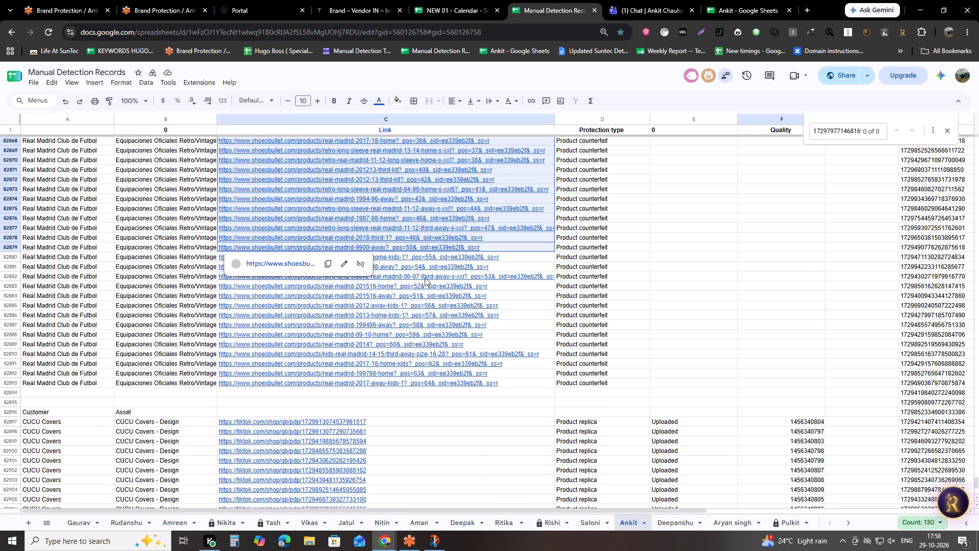
{"action": "left_click_drag", "start_coordinate": [425, 278], "coordinate": [422, 385], "text": "ctrl"}
Review both selected Real Madrid blocks and the surrounding records in Manual Detection Records.
{"action": "scroll", "coordinate": [544, 397], "scroll_direction": "up", "scroll_amount": 6}
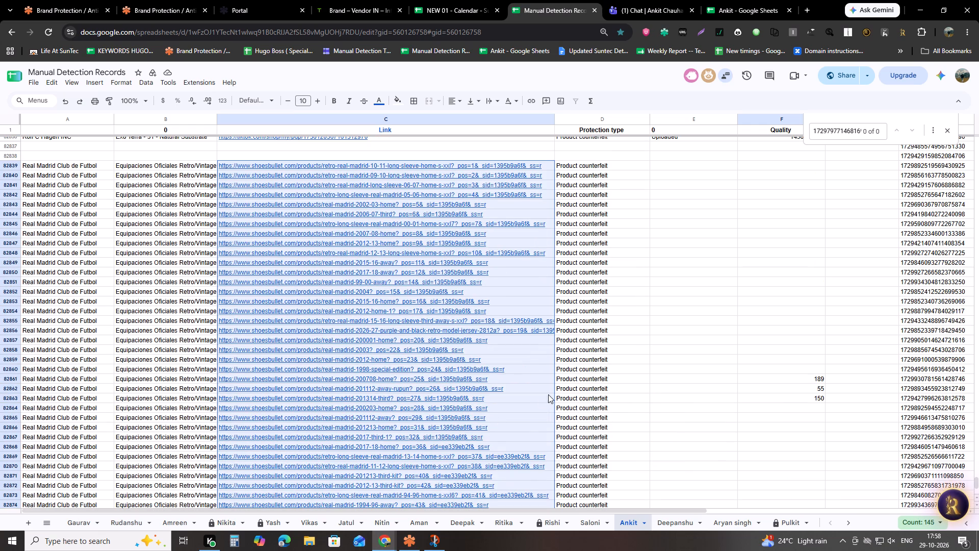
{"action": "scroll", "coordinate": [548, 394], "scroll_direction": "up", "scroll_amount": 6}
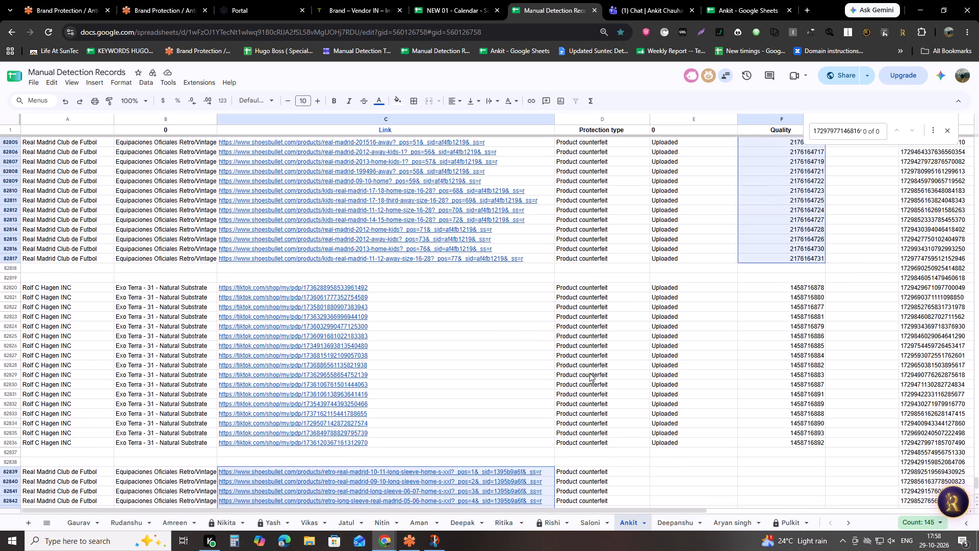
{"action": "scroll", "coordinate": [589, 373], "scroll_direction": "up", "scroll_amount": 9}
{"action": "scroll", "coordinate": [556, 340], "scroll_direction": "up", "scroll_amount": 11}
{"action": "scroll", "coordinate": [556, 340], "scroll_direction": "down", "scroll_amount": 6}
{"action": "scroll", "coordinate": [556, 340], "scroll_direction": "down", "scroll_amount": 19}
{"action": "scroll", "coordinate": [527, 342], "scroll_direction": "down", "scroll_amount": 11}
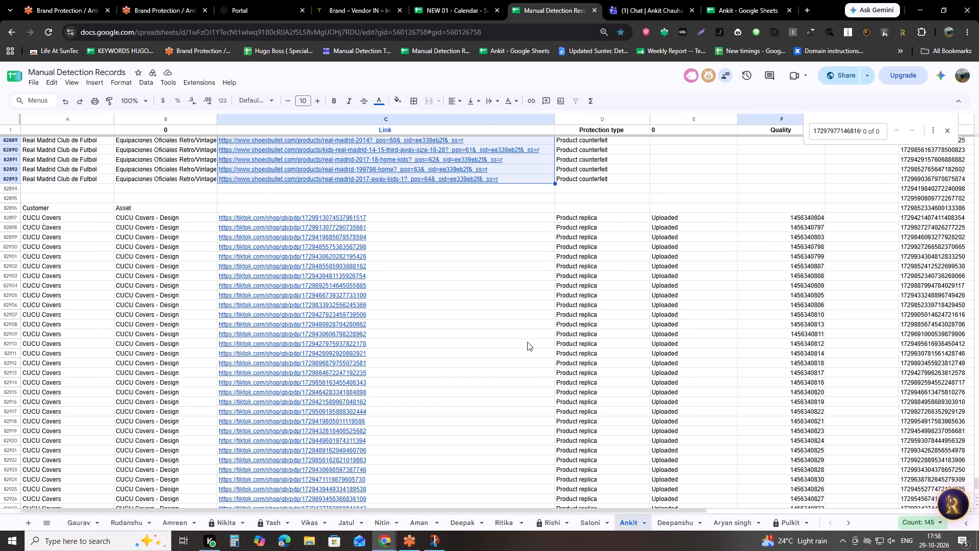
Enter 145 as Real Madrid's Upload Links in Table1 of the Ankit spreadsheet.
{"action": "left_click", "coordinate": [719, 0]}
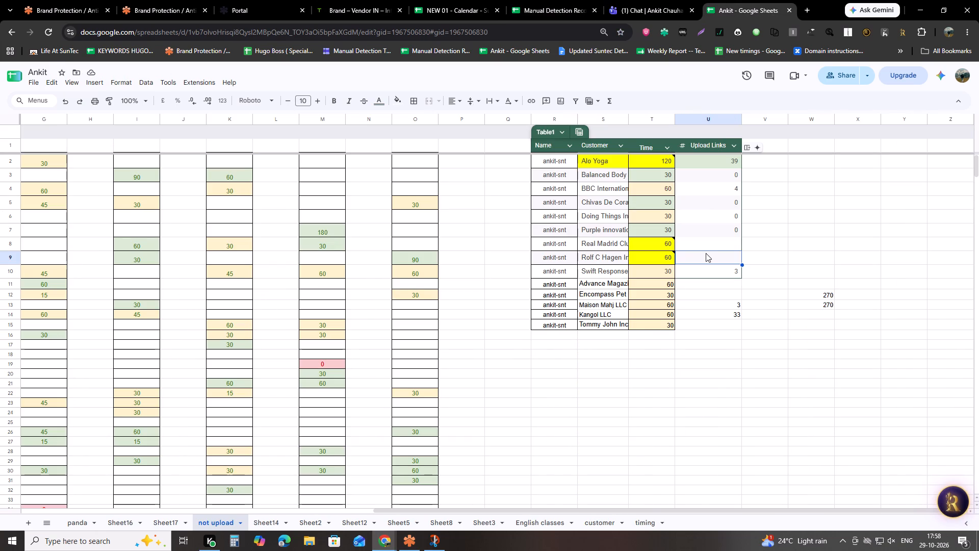
{"action": "left_click", "coordinate": [706, 242]}
{"action": "type", "text": "145"}
{"action": "key", "text": "Return"}
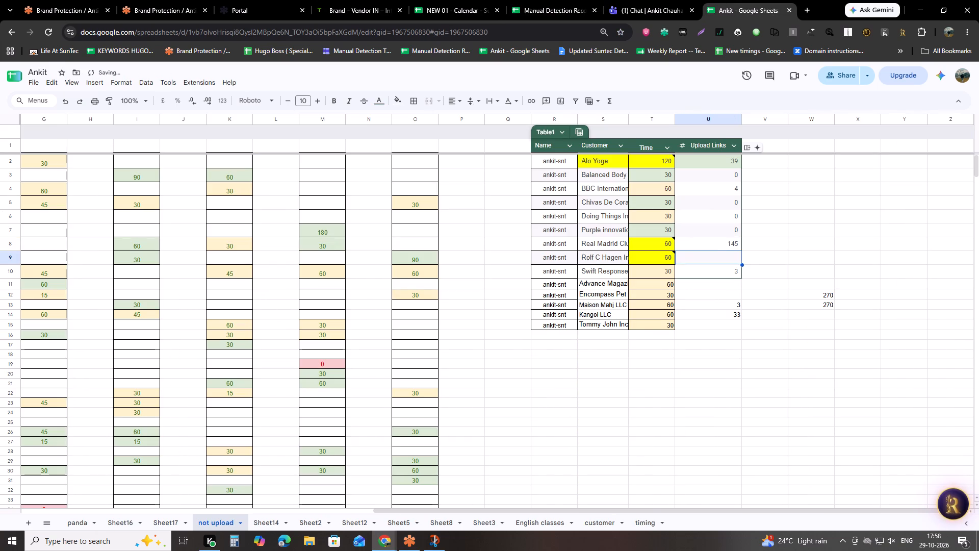
Count the Rolf C Hagen INC Quality IDs in Manual Detection Records and enter 17 as its Upload Links in Table1.
{"action": "left_click", "coordinate": [552, 0]}
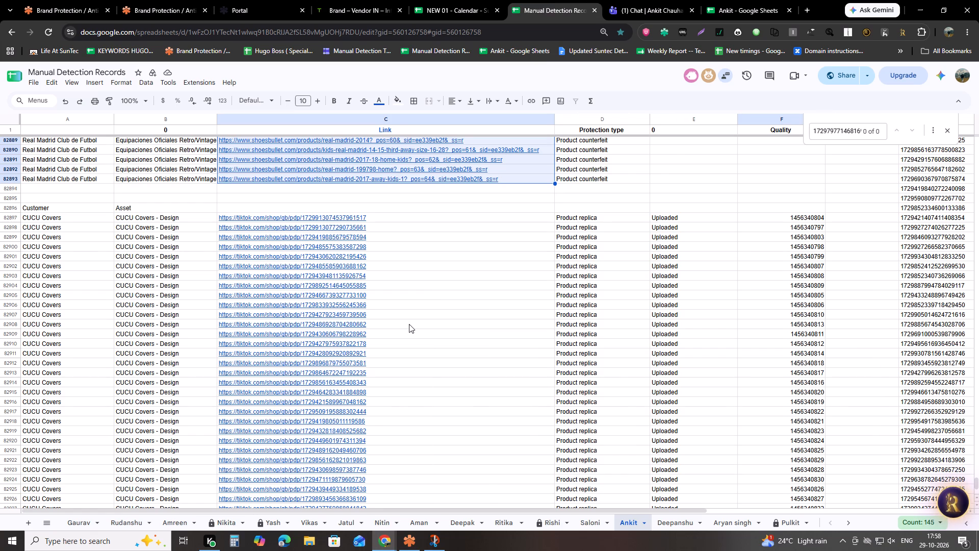
{"action": "scroll", "coordinate": [411, 324], "scroll_direction": "down", "scroll_amount": 6}
{"action": "scroll", "coordinate": [406, 327], "scroll_direction": "up", "scroll_amount": 20}
{"action": "scroll", "coordinate": [406, 327], "scroll_direction": "up", "scroll_amount": 2}
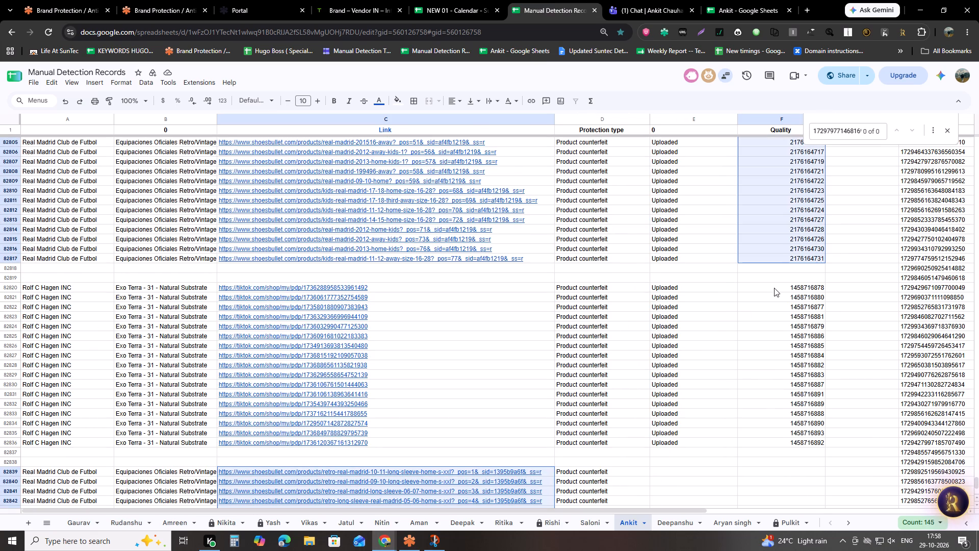
{"action": "left_click_drag", "start_coordinate": [774, 288], "coordinate": [774, 446]}
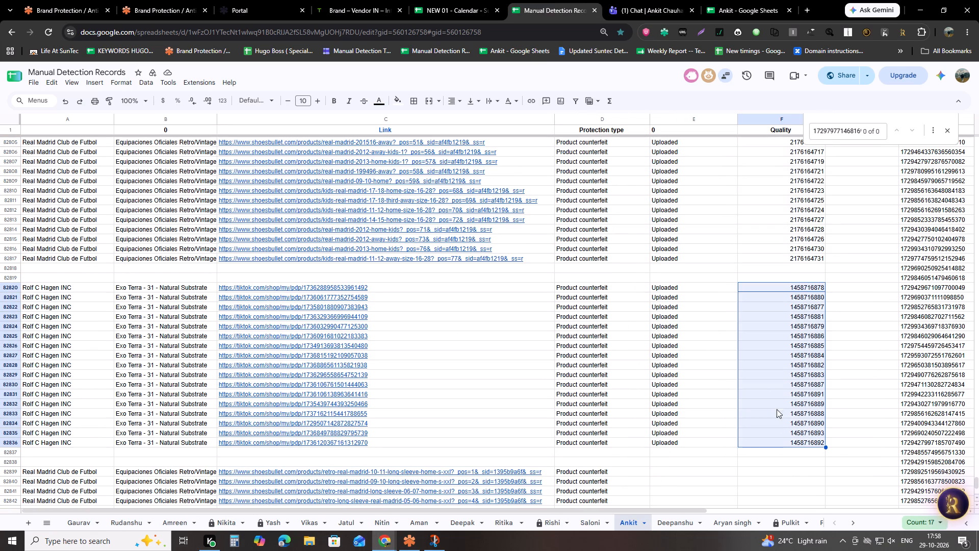
{"action": "left_click", "coordinate": [736, 0]}
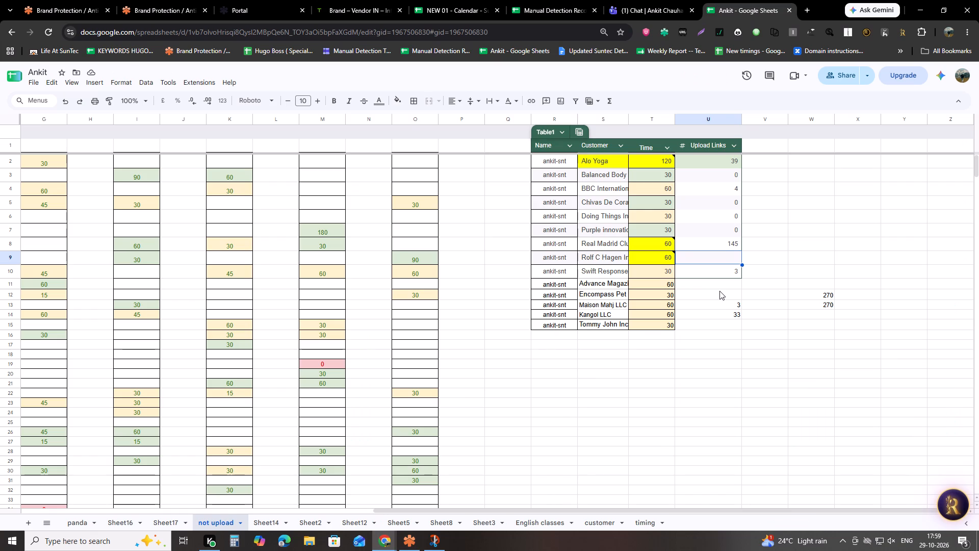
{"action": "type", "text": "17"}
{"action": "key", "text": "Return"}
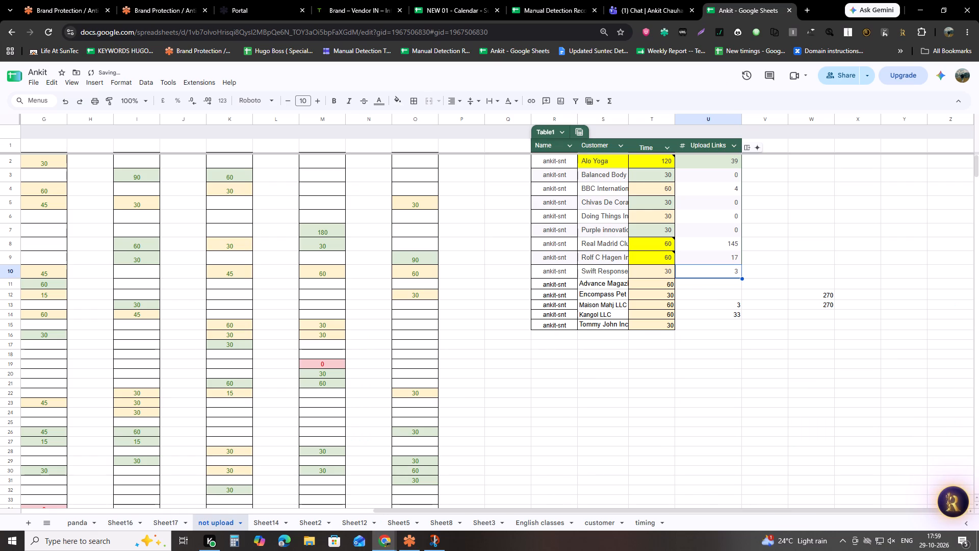
Enter 0 as the upload count for Advance Magazine and Encompass Pet.
{"action": "key", "text": "Return"}
{"action": "key", "text": "Return"}
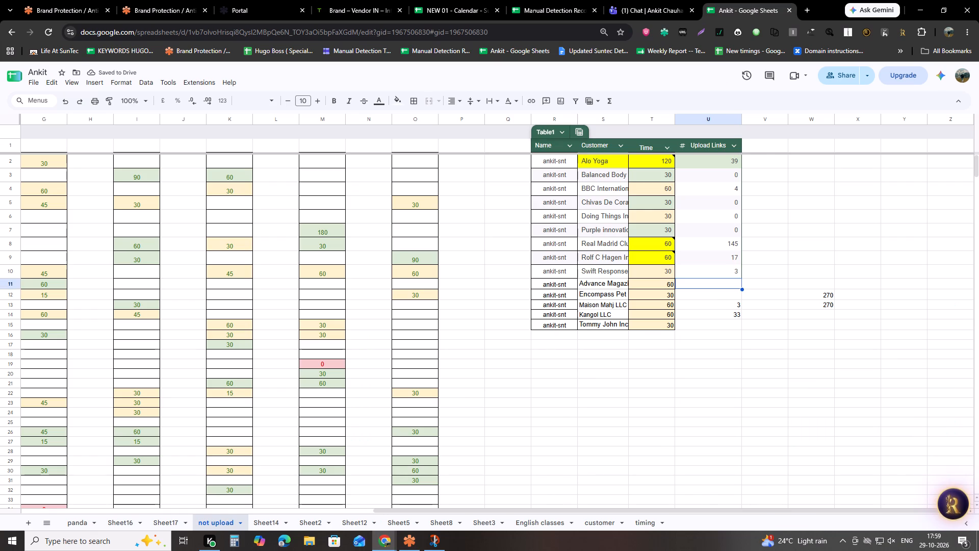
{"action": "key", "text": "0"}
{"action": "key", "text": "Return"}
{"action": "key", "text": "0"}
{"action": "key", "text": "Return"}
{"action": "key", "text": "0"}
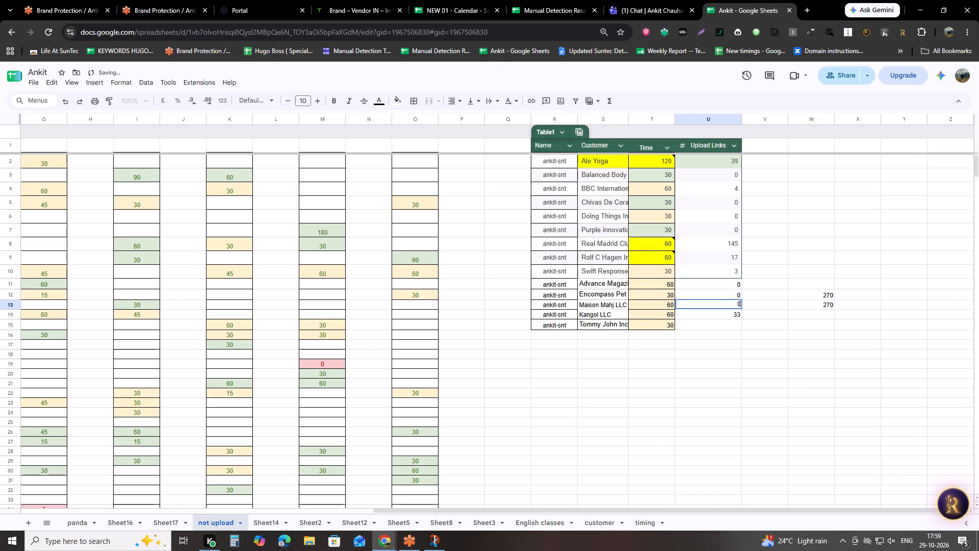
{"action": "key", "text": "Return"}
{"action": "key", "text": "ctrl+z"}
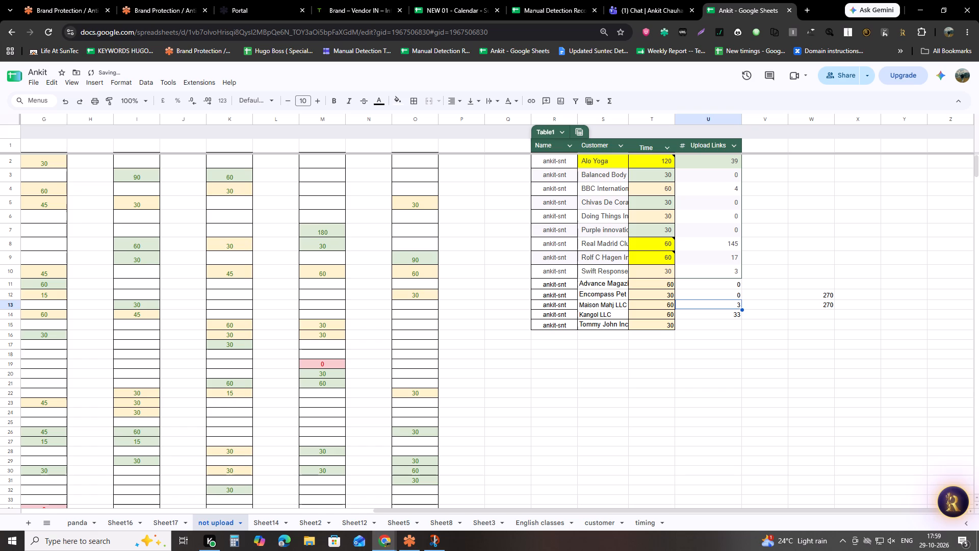
{"action": "key", "text": "Down"}
{"action": "key", "text": "Down"}
{"action": "key", "text": "0"}
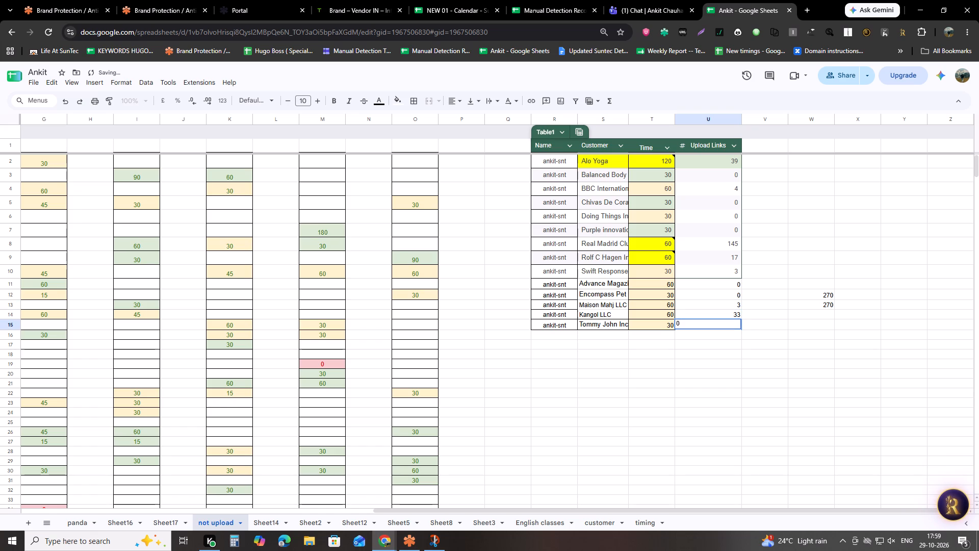
{"action": "key", "text": "Return"}
{"action": "key", "text": "Left"}
{"action": "key", "text": "Left"}
{"action": "key", "text": "Left"}
{"action": "key", "text": "Up"}
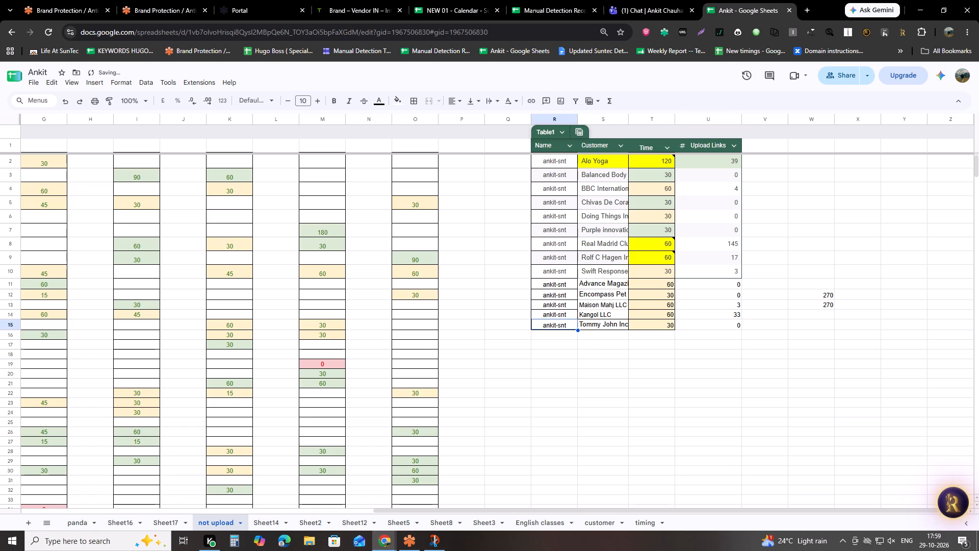
{"action": "key", "text": "ctrl+c"}
{"action": "key", "text": "Down"}
{"action": "key", "text": "ctrl+v"}
{"action": "key", "text": "Right"}
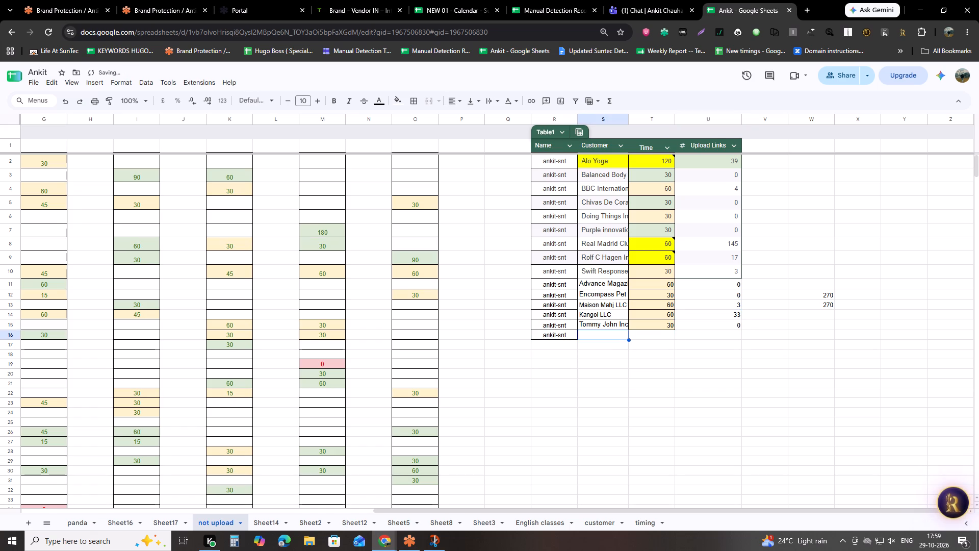
{"action": "type", "text": "CUCU COBV"}
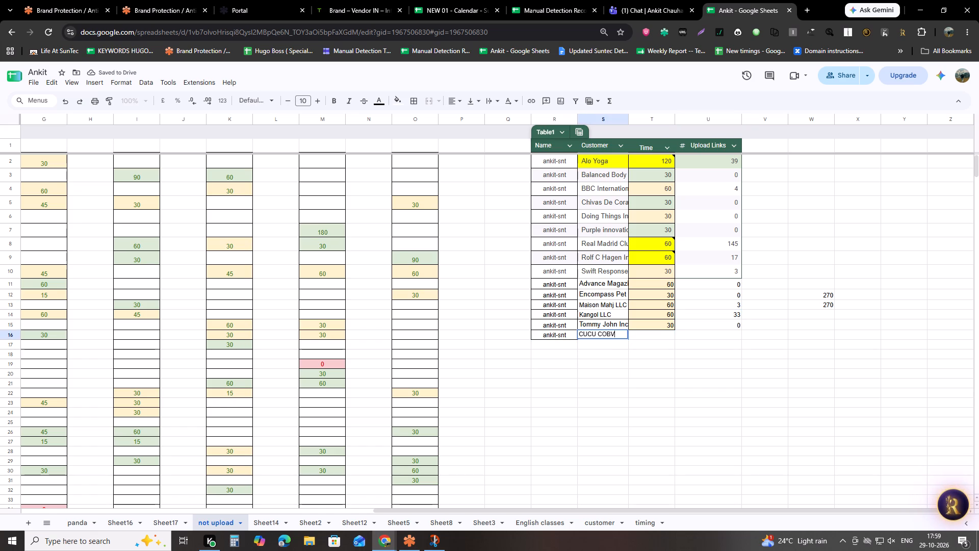
{"action": "key", "text": "BackSpace"}
{"action": "key", "text": "BackSpace"}
{"action": "type", "text": "VERS"}
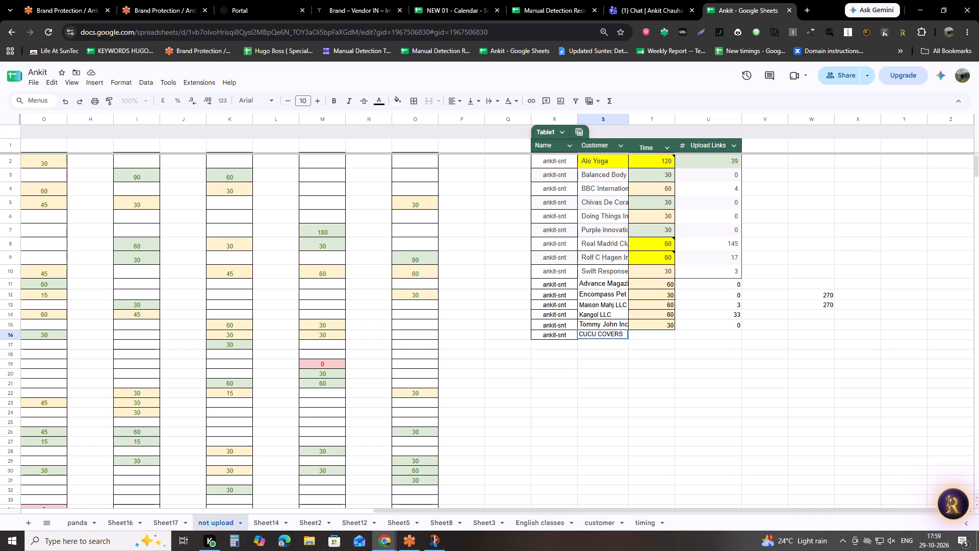
{"action": "key", "text": "backslash"}
{"action": "key", "text": "BackSpace"}
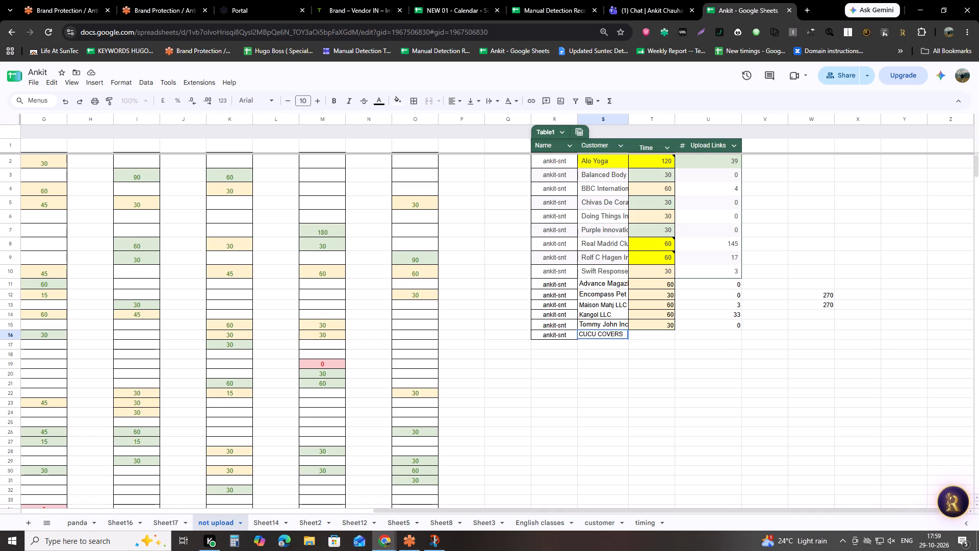
{"action": "key", "text": "Return"}
{"action": "key", "text": "Right"}
{"action": "key", "text": "Up"}
{"action": "type", "text": "30"}
{"action": "key", "text": "Return"}
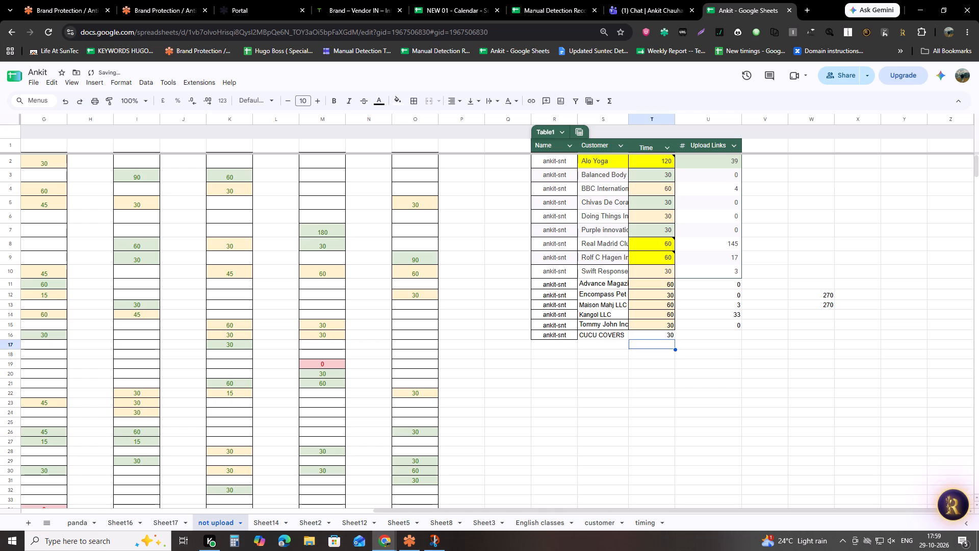
{"action": "left_click_drag", "start_coordinate": [662, 323], "coordinate": [663, 333]}
{"action": "key", "text": "ctrl+d"}
Enter 150 as the upload count for CUCU COVERS.
{"action": "left_click", "coordinate": [536, 0]}
{"action": "left_click", "coordinate": [730, 0]}
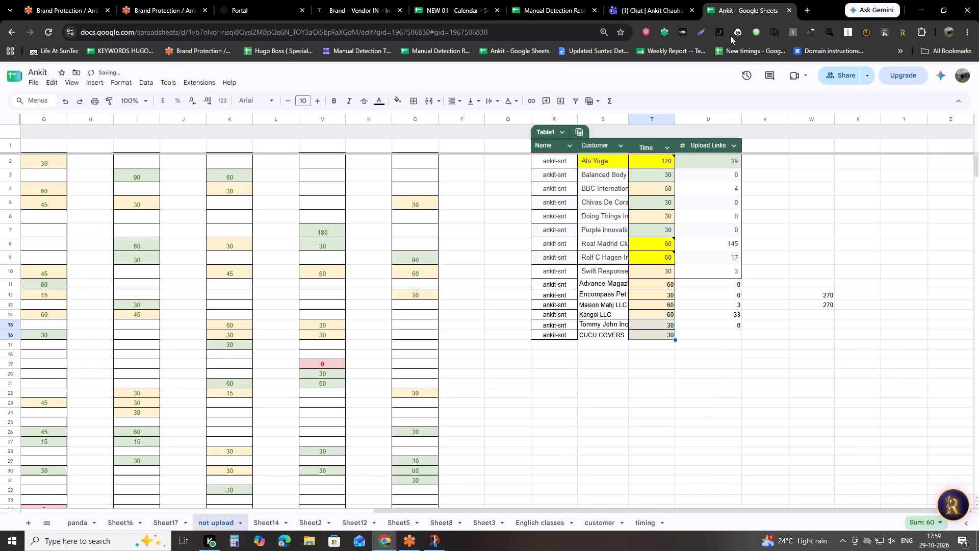
{"action": "left_click", "coordinate": [710, 332]}
{"action": "type", "text": "150"}
{"action": "key", "text": "Return"}
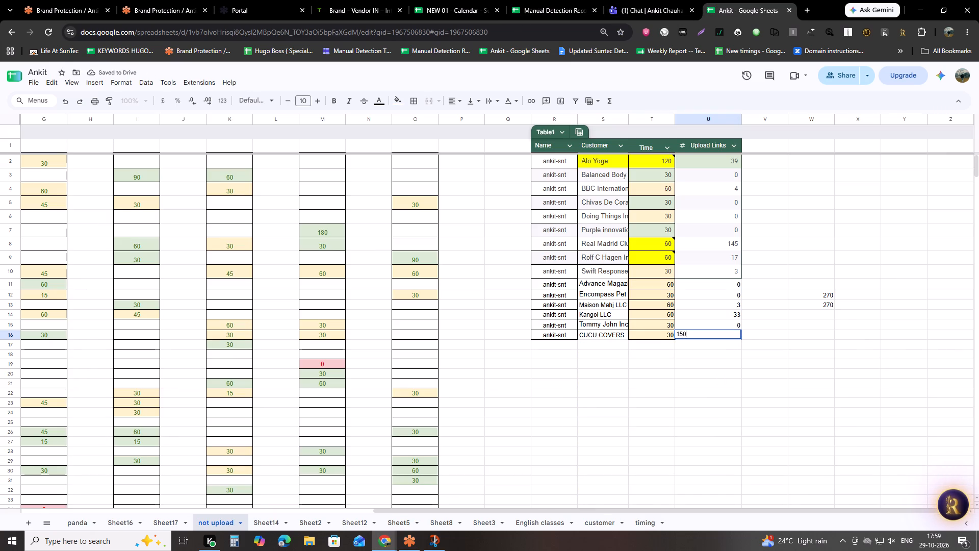
Label the Time column cell below the CUCU COVERS row as Total.
{"action": "key", "text": "Left"}
{"action": "type", "text": "tOTA"}
{"action": "key", "text": "Left"}
{"action": "key", "text": "Left"}
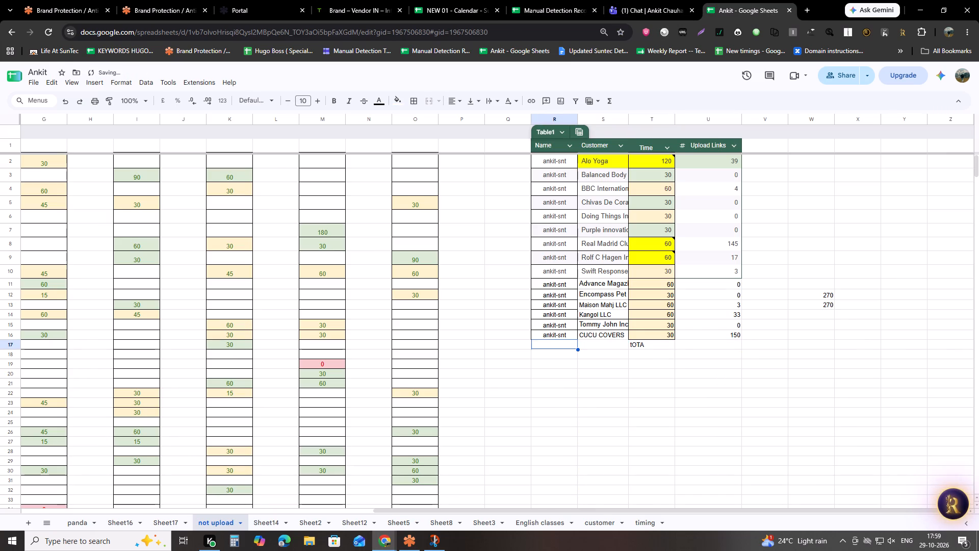
{"action": "key", "text": "Right"}
{"action": "key", "text": "Right"}
{"action": "key", "text": "Return"}
{"action": "key", "text": "BackSpace"}
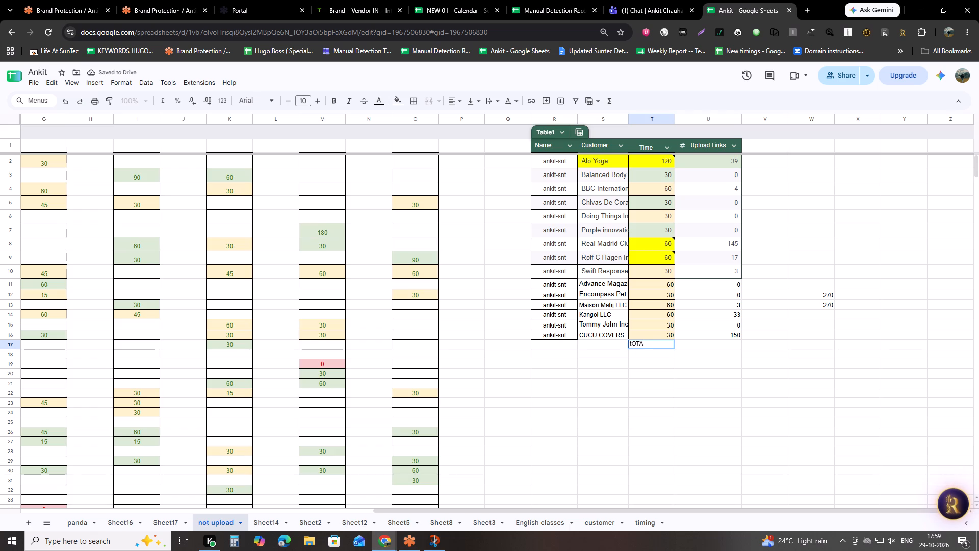
{"action": "key", "text": "BackSpace"}
{"action": "key", "text": "BackSpace"}
{"action": "key", "text": "BackSpace"}
{"action": "type", "text": "tOT"}
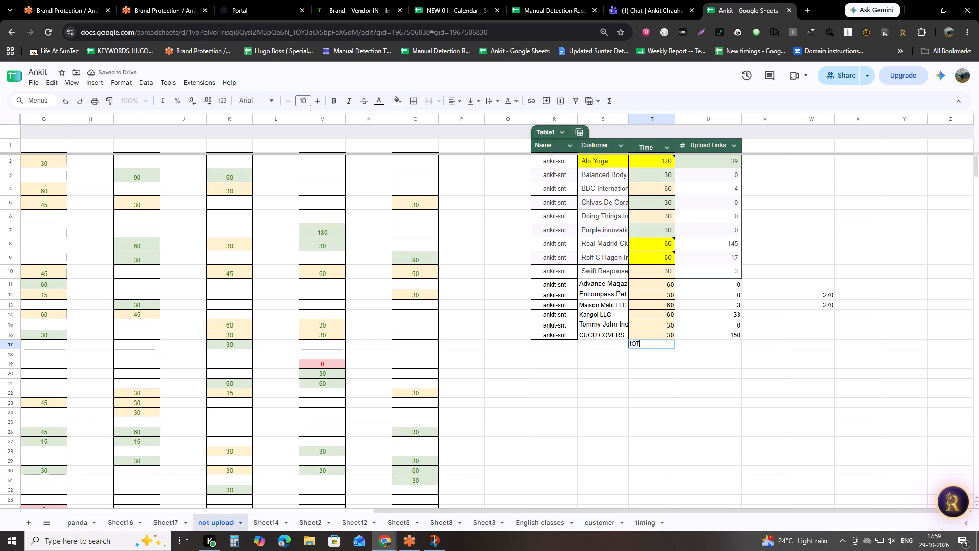
{"action": "key", "text": "Return"}
{"action": "key", "text": "Up"}
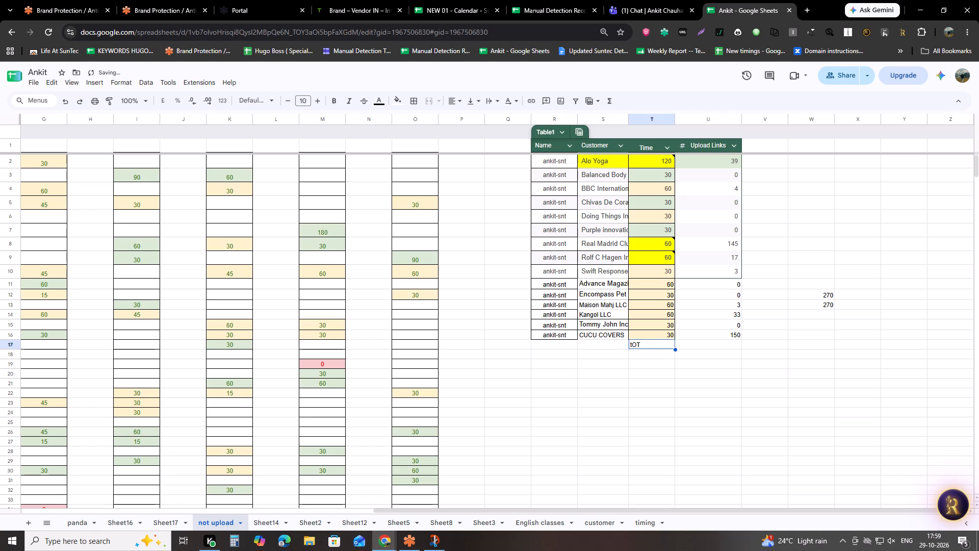
{"action": "key", "text": "Delete"}
{"action": "type", "text": "tO"}
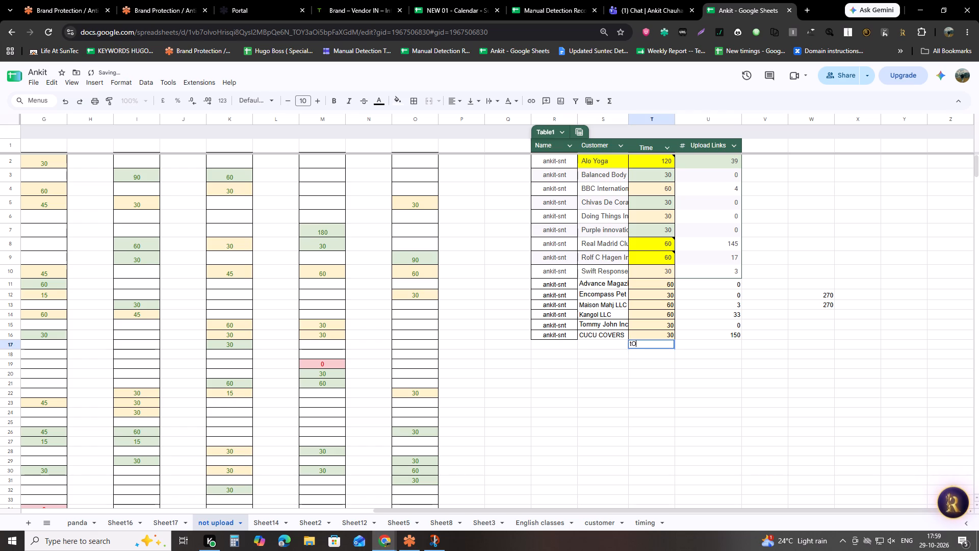
{"action": "key", "text": "BackSpace"}
{"action": "type", "text": "Tot"}
{"action": "type", "text": "al"}
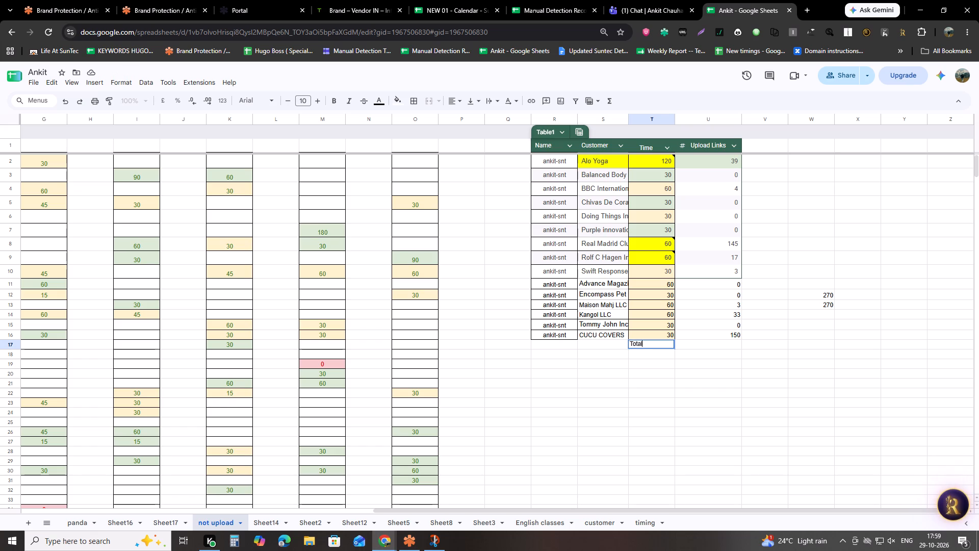
{"action": "key", "text": "Right"}
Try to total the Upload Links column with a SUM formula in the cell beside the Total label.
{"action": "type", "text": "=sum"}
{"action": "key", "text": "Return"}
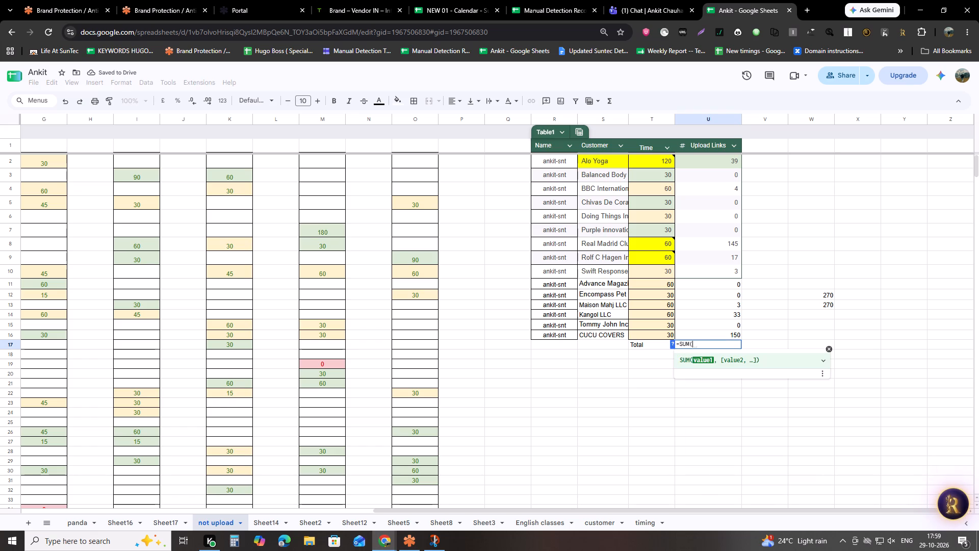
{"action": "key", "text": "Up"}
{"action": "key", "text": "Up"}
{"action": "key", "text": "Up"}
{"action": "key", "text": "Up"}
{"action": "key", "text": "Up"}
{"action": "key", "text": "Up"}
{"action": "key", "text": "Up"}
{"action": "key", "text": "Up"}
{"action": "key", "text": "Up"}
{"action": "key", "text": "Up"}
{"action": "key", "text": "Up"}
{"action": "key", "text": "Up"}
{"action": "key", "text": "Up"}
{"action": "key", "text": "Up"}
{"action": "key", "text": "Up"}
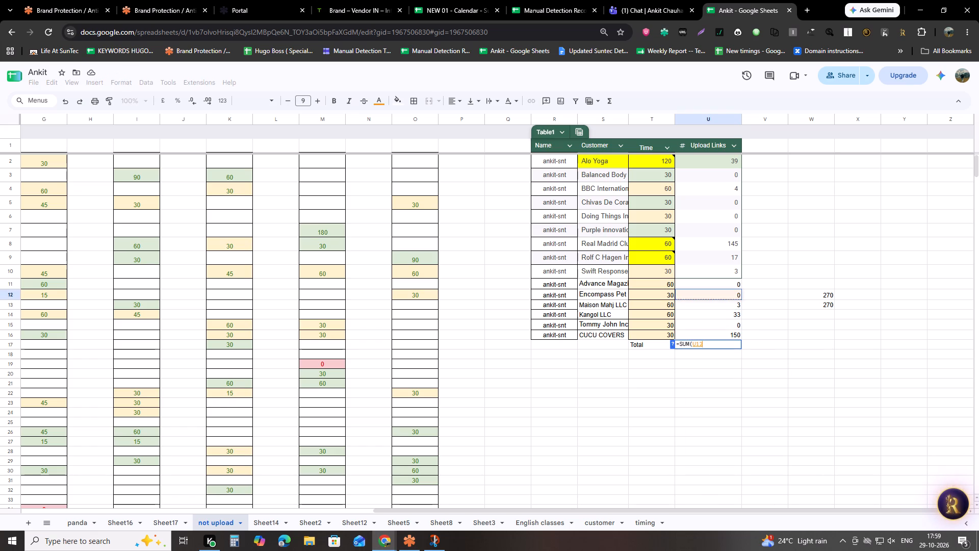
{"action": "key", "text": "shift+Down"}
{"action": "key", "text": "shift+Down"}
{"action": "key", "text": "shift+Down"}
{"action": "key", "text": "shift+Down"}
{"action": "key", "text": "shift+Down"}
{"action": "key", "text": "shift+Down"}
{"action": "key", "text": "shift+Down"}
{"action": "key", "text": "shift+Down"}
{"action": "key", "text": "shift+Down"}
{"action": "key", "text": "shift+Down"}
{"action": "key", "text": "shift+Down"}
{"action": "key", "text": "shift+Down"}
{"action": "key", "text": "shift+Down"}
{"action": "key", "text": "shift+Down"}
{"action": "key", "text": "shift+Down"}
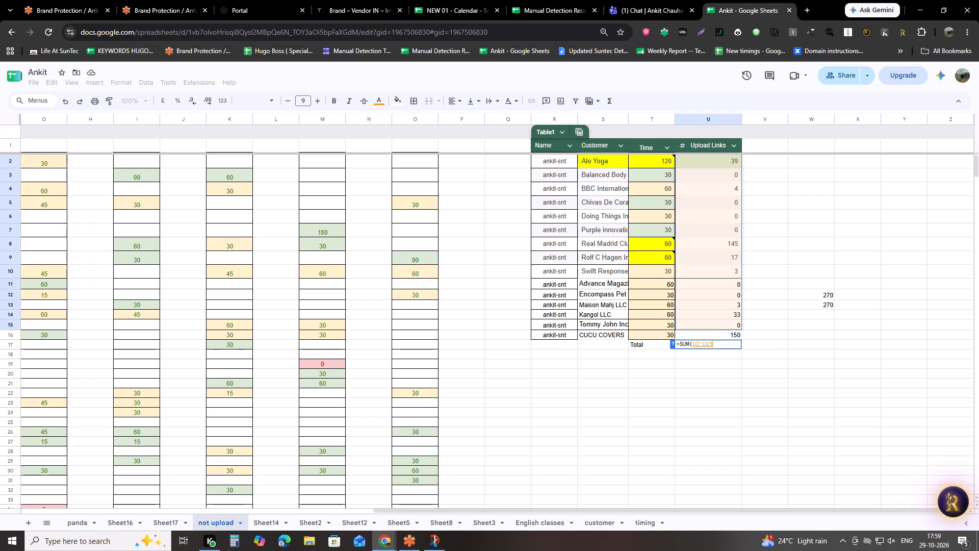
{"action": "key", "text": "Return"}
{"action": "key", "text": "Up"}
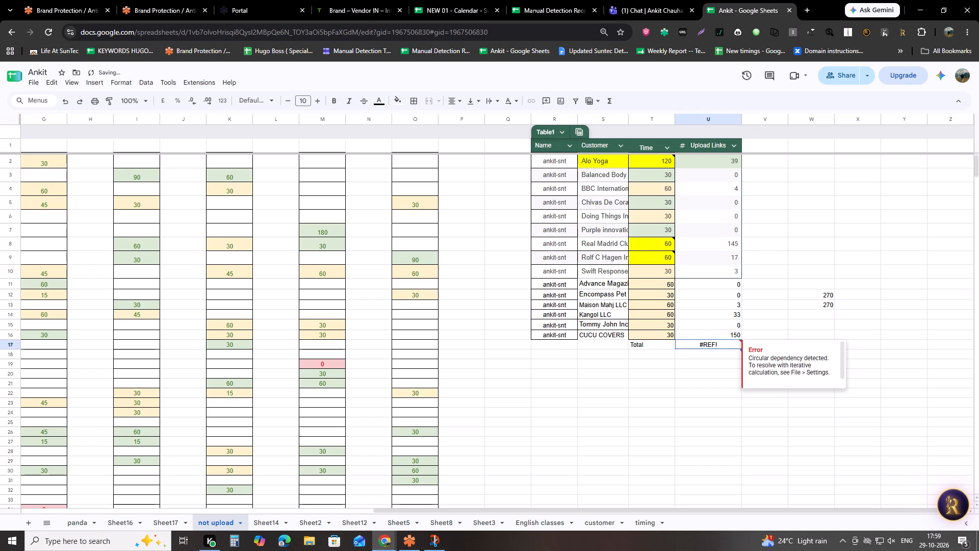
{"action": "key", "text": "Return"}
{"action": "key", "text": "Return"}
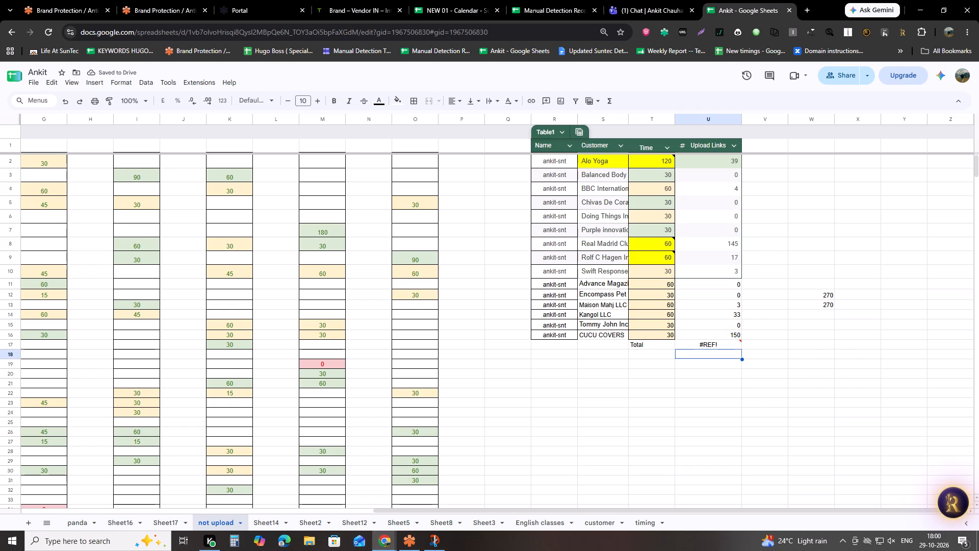
Check the sum of the Upload Links values from Alo Yoga to CUCU COVERS and replace the formula beside Total with 394.
{"action": "left_click_drag", "start_coordinate": [720, 163], "coordinate": [721, 328]}
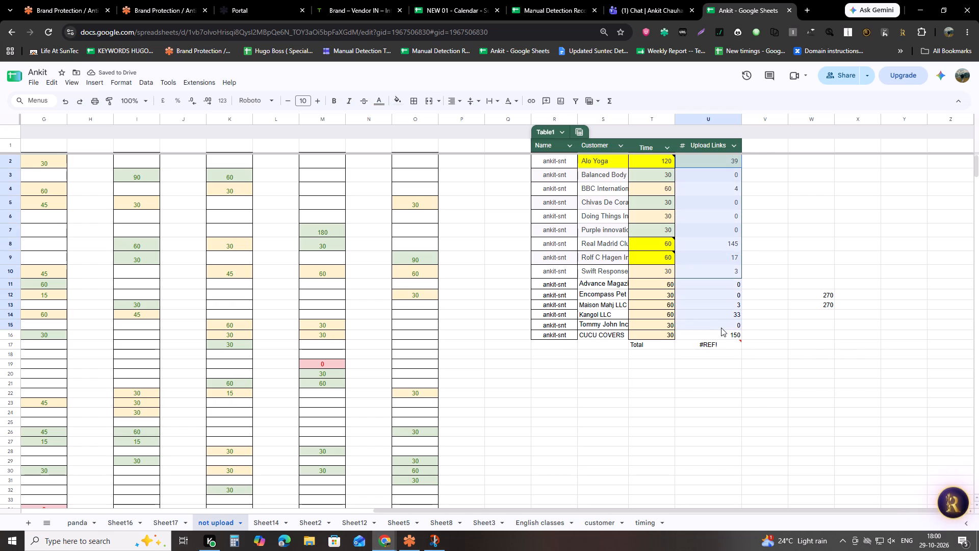
{"action": "left_click_drag", "start_coordinate": [721, 328], "coordinate": [722, 333]}
{"action": "left_click", "coordinate": [726, 345]}
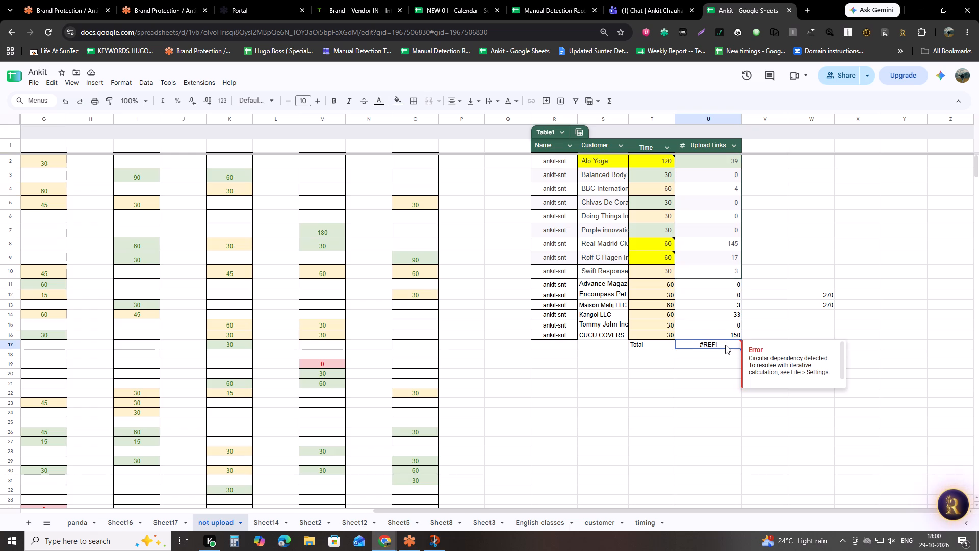
{"action": "key", "text": "Delete"}
{"action": "type", "text": "394"}
{"action": "key", "text": "Return"}
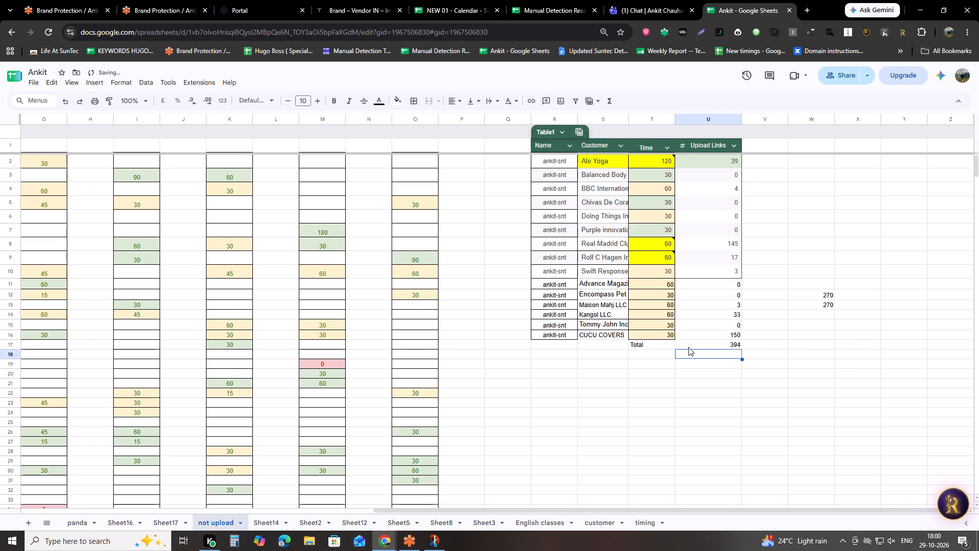
Fill the Total label and its 394 cell with light green.
{"action": "left_click_drag", "start_coordinate": [663, 348], "coordinate": [719, 341]}
{"action": "left_click", "coordinate": [398, 101]}
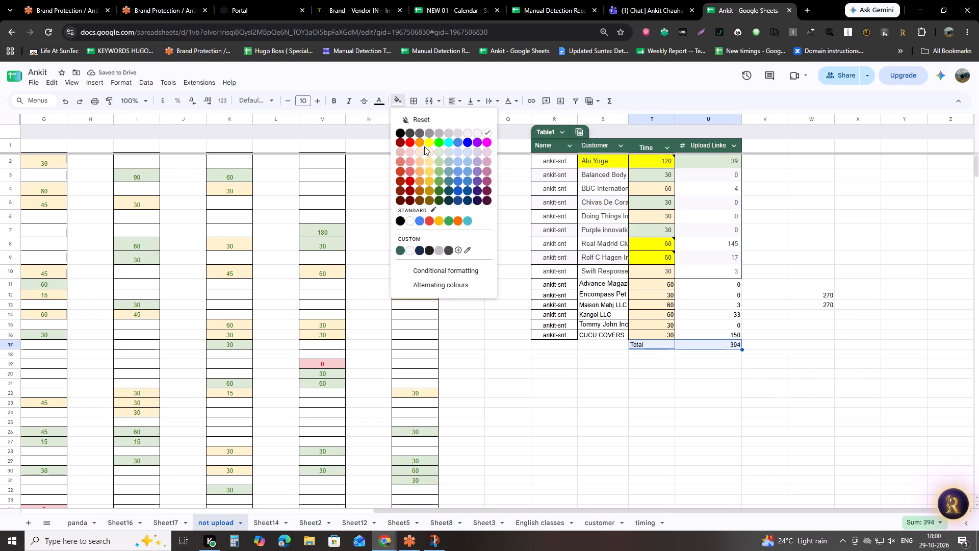
{"action": "left_click", "coordinate": [439, 152]}
{"action": "left_click", "coordinate": [599, 358]}
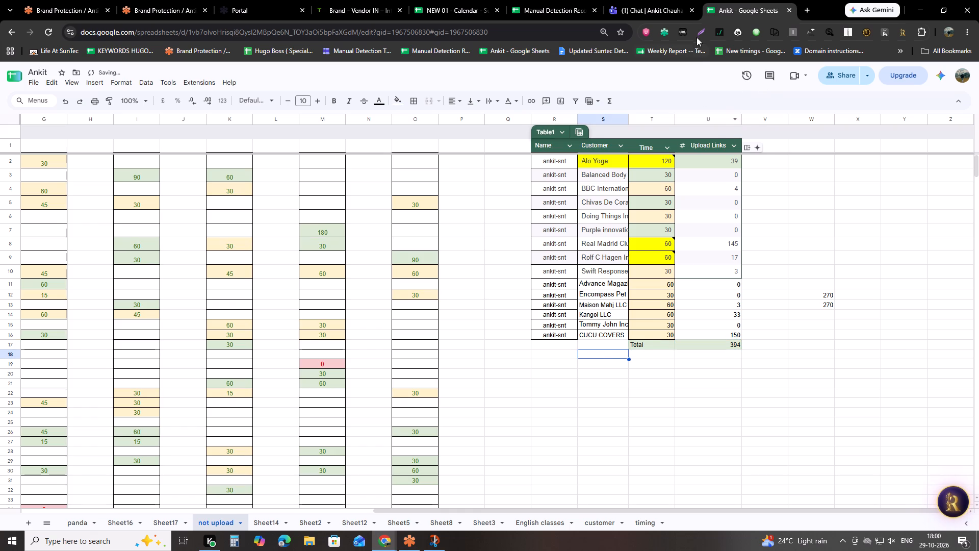
Capture Table1 from its header row to the Total row with the Lightshot screenshot tool and copy the image.
{"action": "left_click", "coordinate": [696, 33]}
{"action": "left_click_drag", "start_coordinate": [524, 143], "coordinate": [740, 355]}
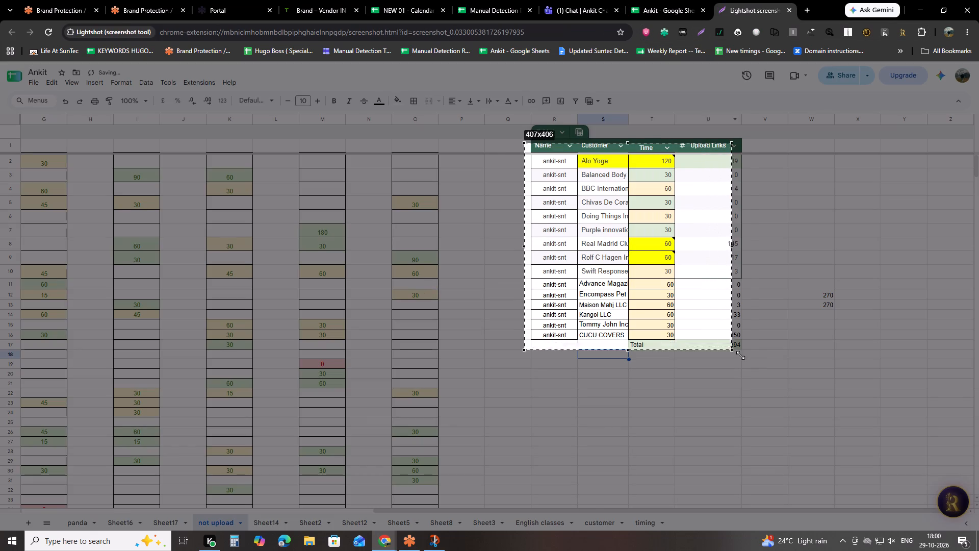
{"action": "left_click_drag", "start_coordinate": [740, 355], "coordinate": [746, 352]}
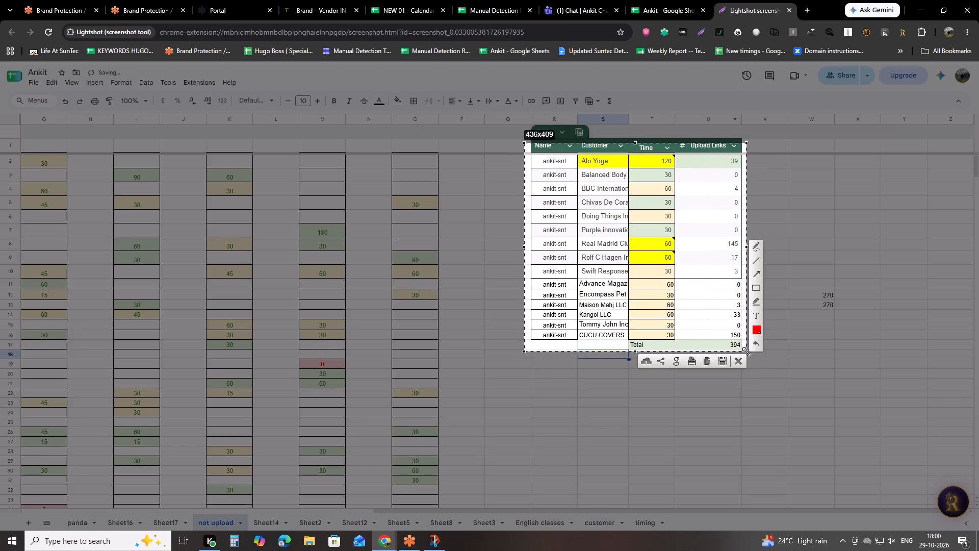
{"action": "key", "text": "ctrl+c"}
Switch to the Manual Detection Records spreadsheet.
{"action": "left_click", "coordinate": [559, 0]}
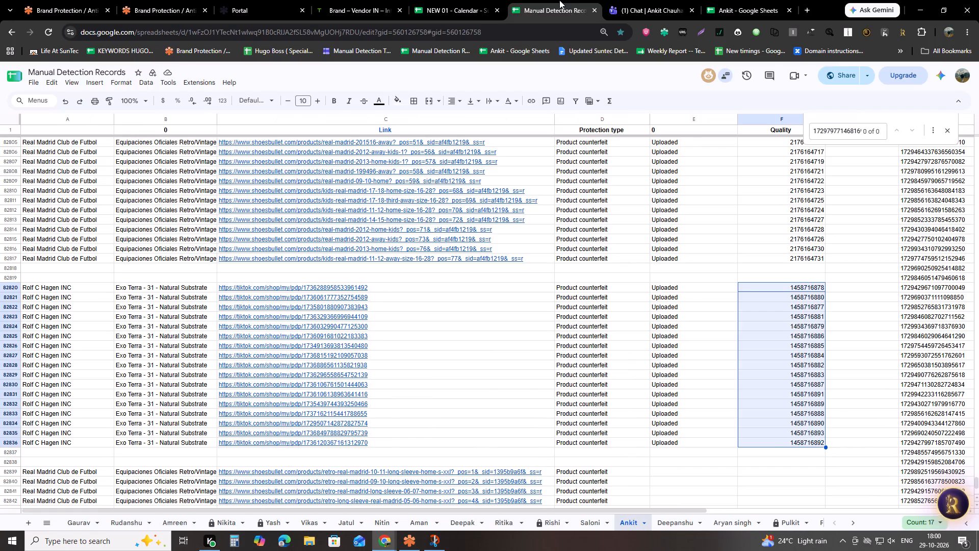
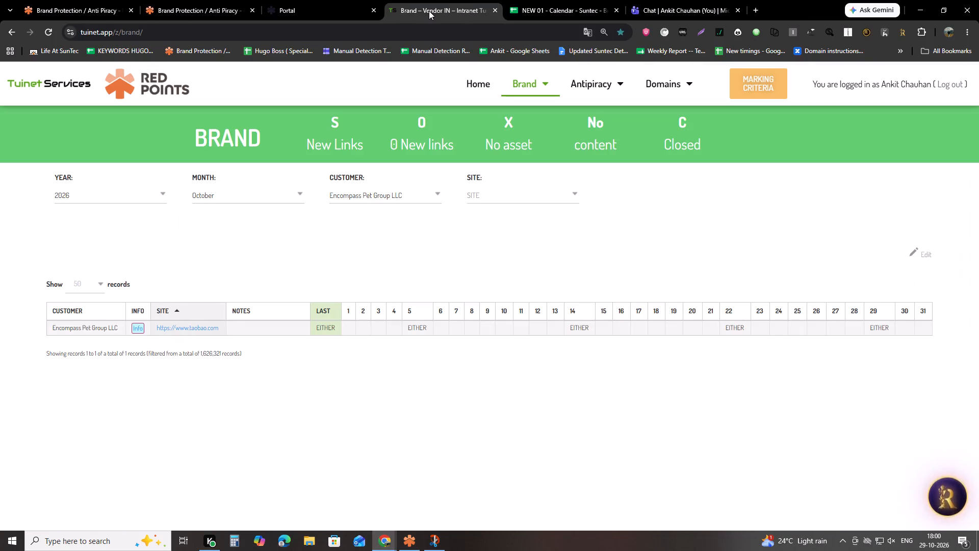
Close the Portal and Brand – Vendor IN tabs and switch to the Red Points Official images page.
{"action": "left_click_drag", "start_coordinate": [302, 0], "coordinate": [302, 9]}
{"action": "middle_click", "coordinate": [303, 11]}
{"action": "left_click", "coordinate": [237, 0]}
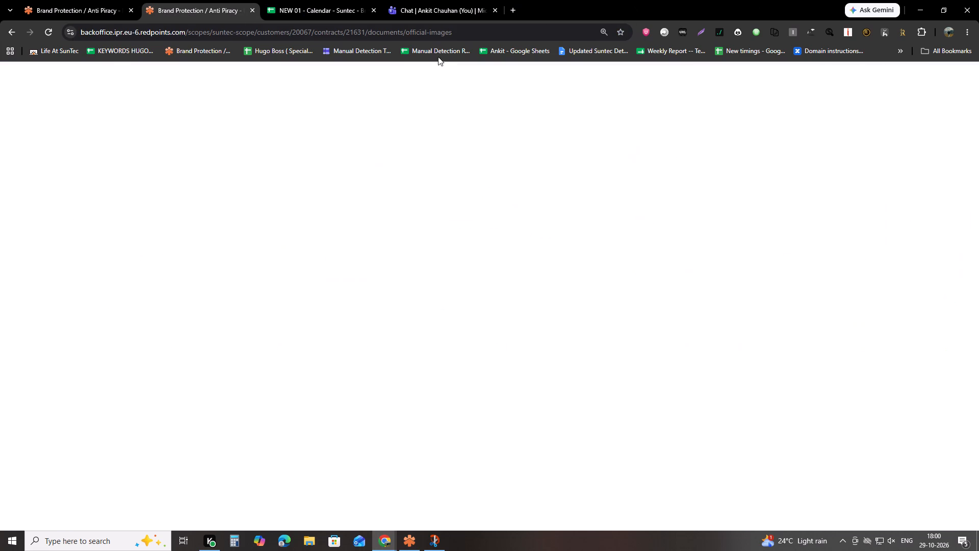
Open the RedPoints IPR Plugin's task configuration and open the Task choice.
{"action": "left_click", "coordinate": [661, 30]}
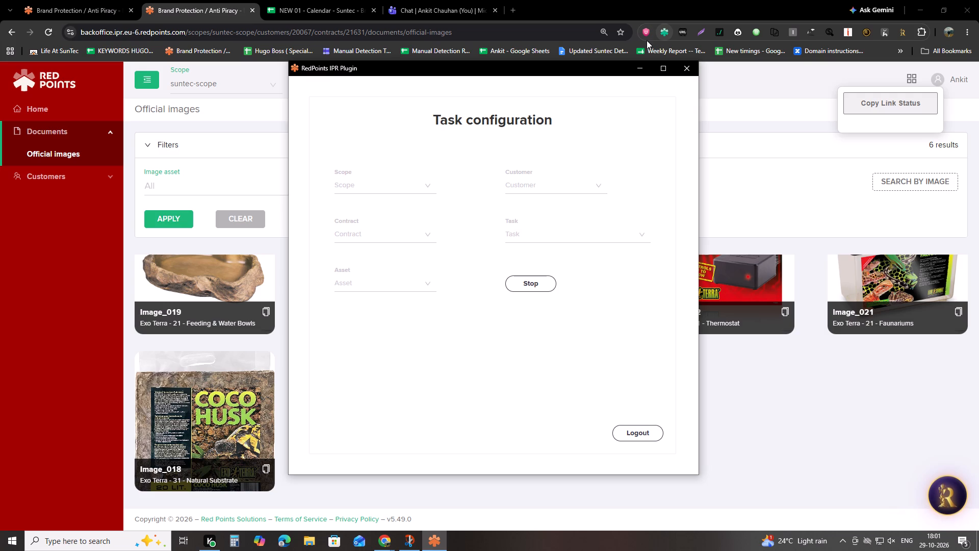
{"action": "triple_click", "coordinate": [601, 230]}
{"action": "left_click", "coordinate": [601, 230]}
{"action": "left_click", "coordinate": [601, 230]}
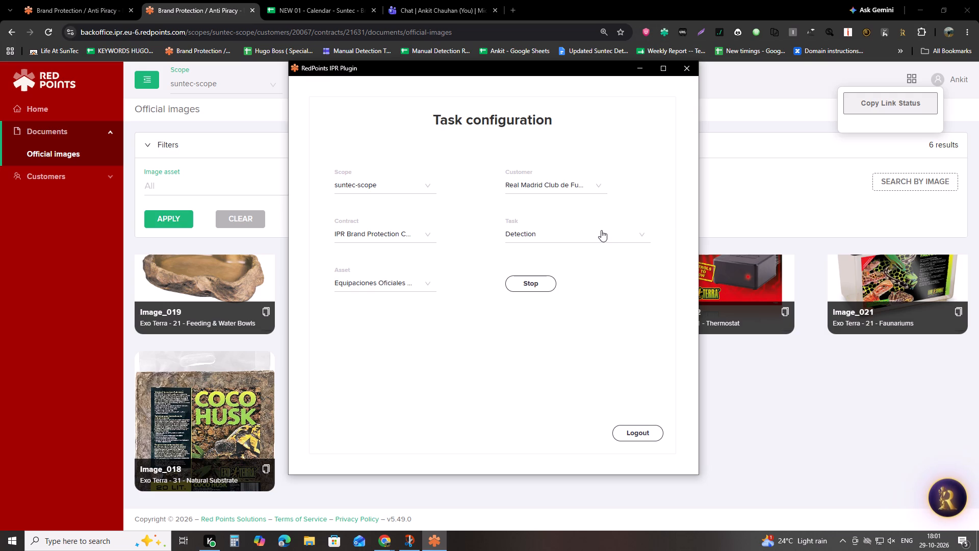
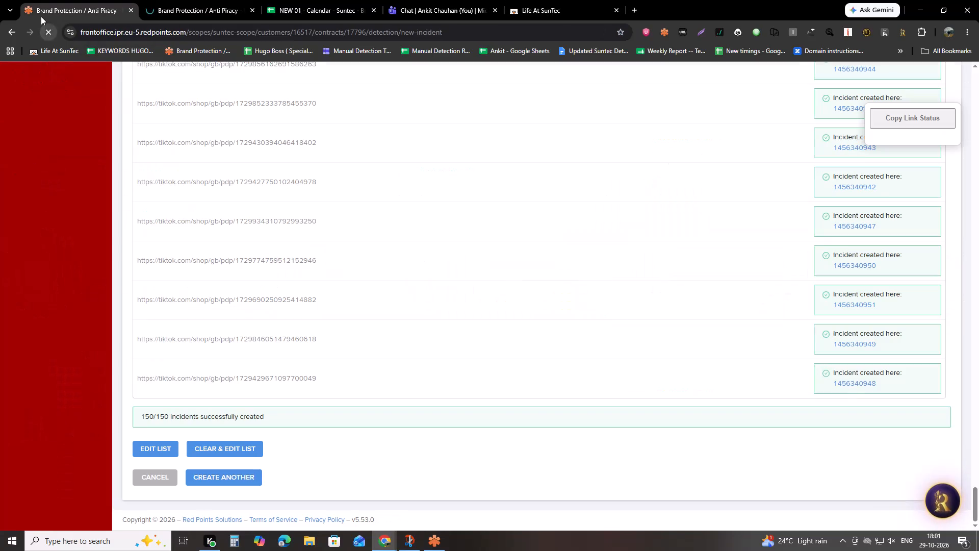
Sign in to the Life At SunTec associate portal with the saved credentials and open the Fill Timesheet form.
{"action": "left_click", "coordinate": [40, 36]}
{"action": "left_click", "coordinate": [512, 0]}
{"action": "left_click", "coordinate": [818, 264]}
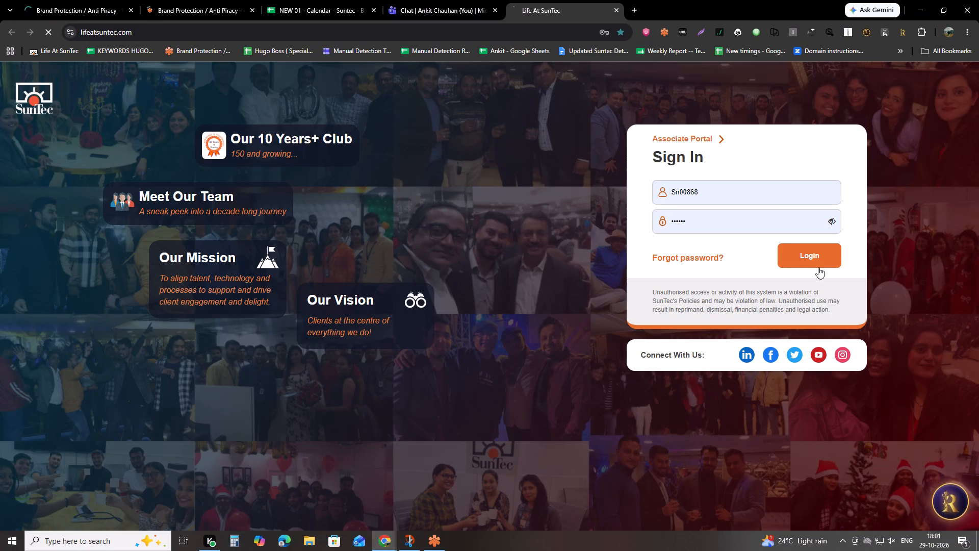
{"action": "left_click", "coordinate": [13, 201]}
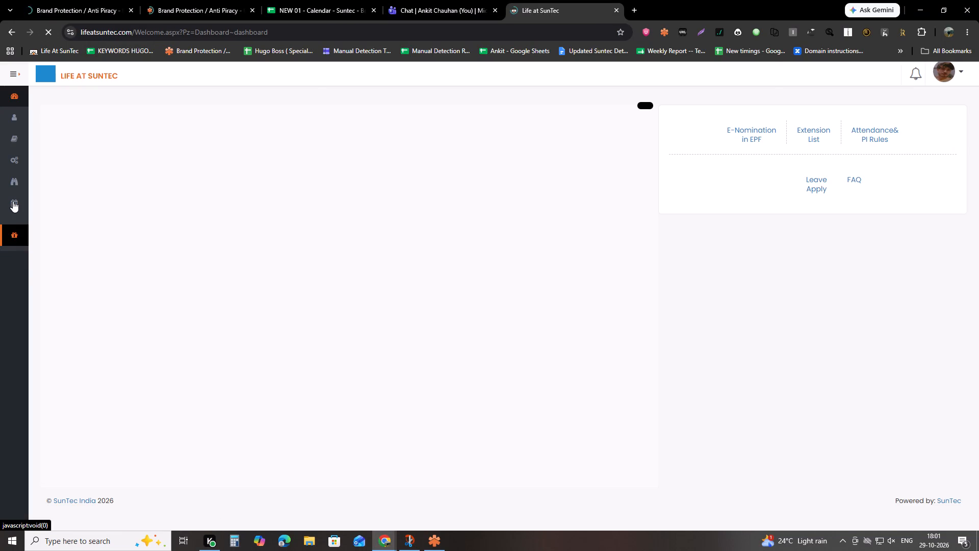
{"action": "left_click", "coordinate": [13, 201]}
{"action": "left_click", "coordinate": [17, 203]}
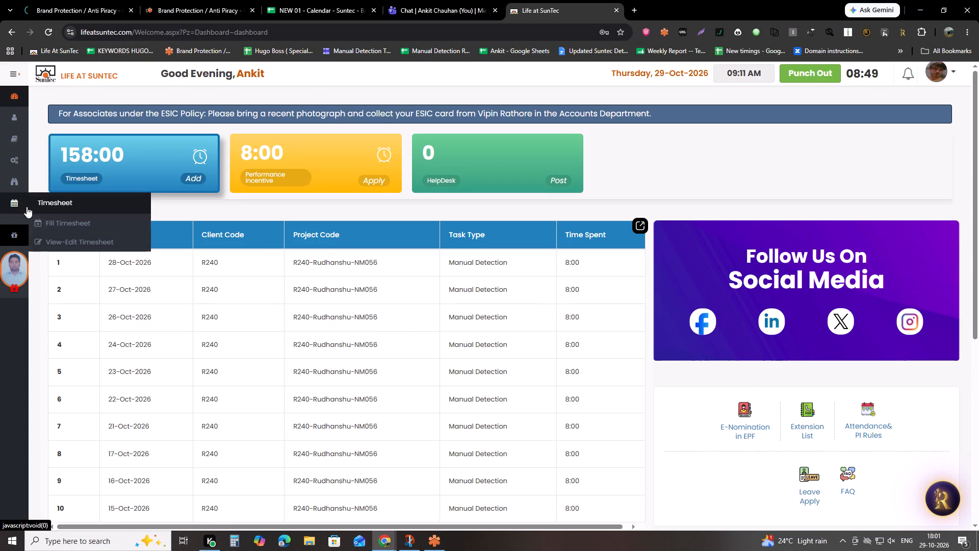
{"action": "left_click", "coordinate": [55, 219]}
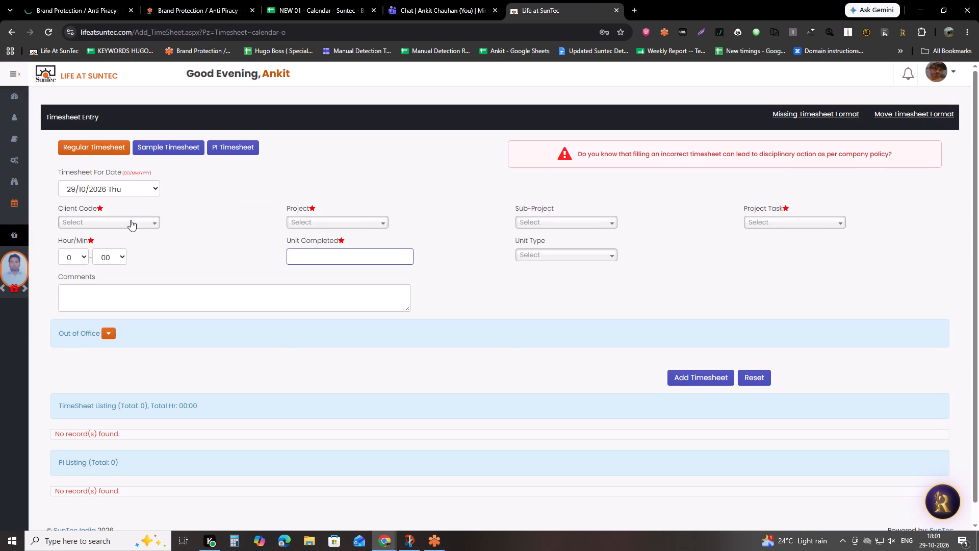
For the 29/10/2026 timesheet, choose client code R240, project R240-Rudhanshu-NM056 and project task Manual Detection.
{"action": "left_click", "coordinate": [133, 227]}
{"action": "type", "text": "r240"}
{"action": "key", "text": "Return"}
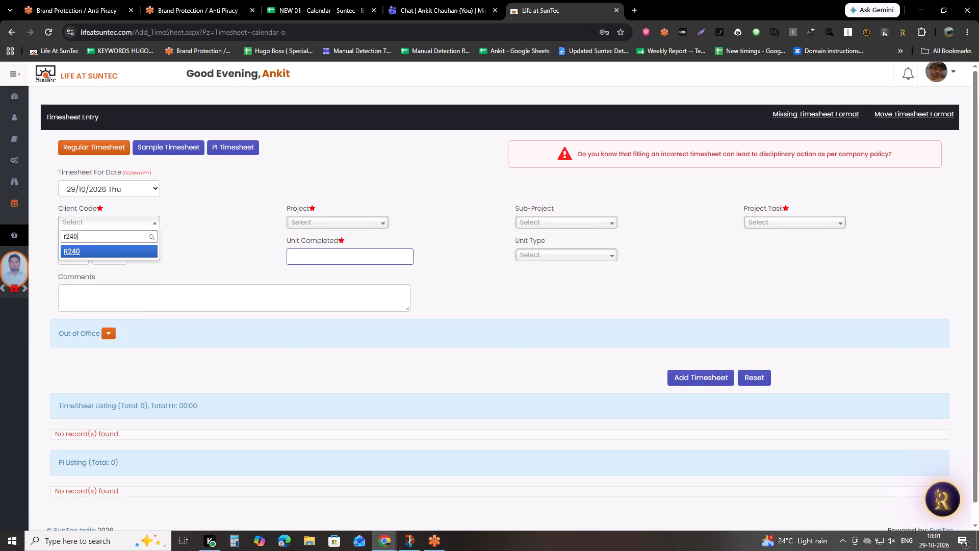
{"action": "left_click", "coordinate": [327, 219]}
{"action": "left_click", "coordinate": [328, 265]}
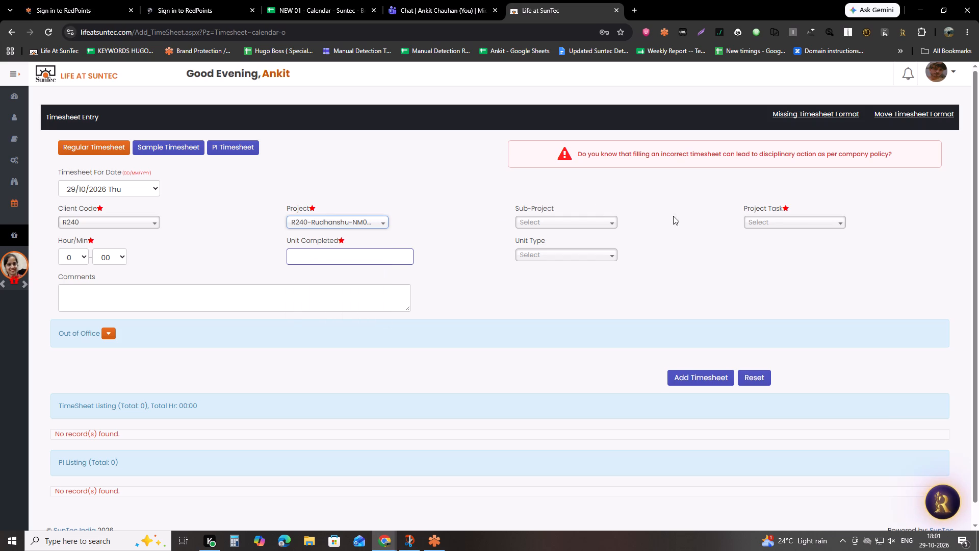
{"action": "left_click", "coordinate": [807, 226]}
{"action": "left_click", "coordinate": [779, 291]}
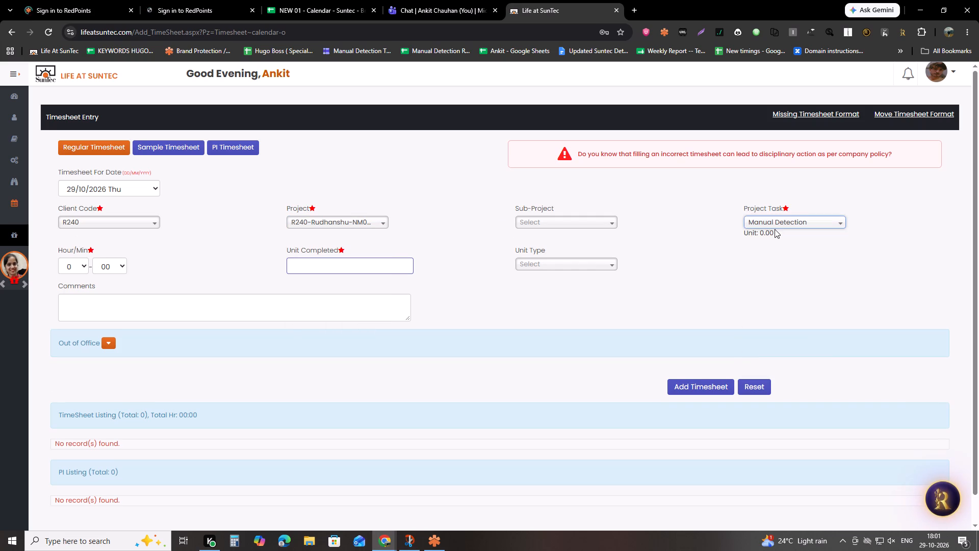
Fill in the timesheet entry with the comment Manual Detection, 8 hours and 395 units completed.
{"action": "left_click", "coordinate": [775, 229], "text": "alt"}
{"action": "left_click", "coordinate": [756, 218], "text": "alt"}
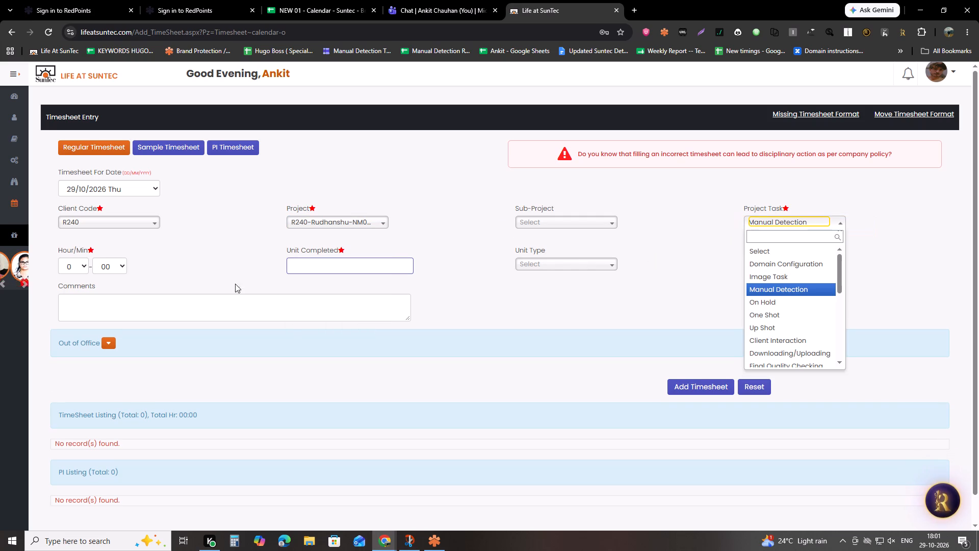
{"action": "left_click", "coordinate": [191, 310]}
{"action": "key", "text": "ctrl+v"}
{"action": "left_click", "coordinate": [54, 271]}
{"action": "left_click", "coordinate": [84, 267]}
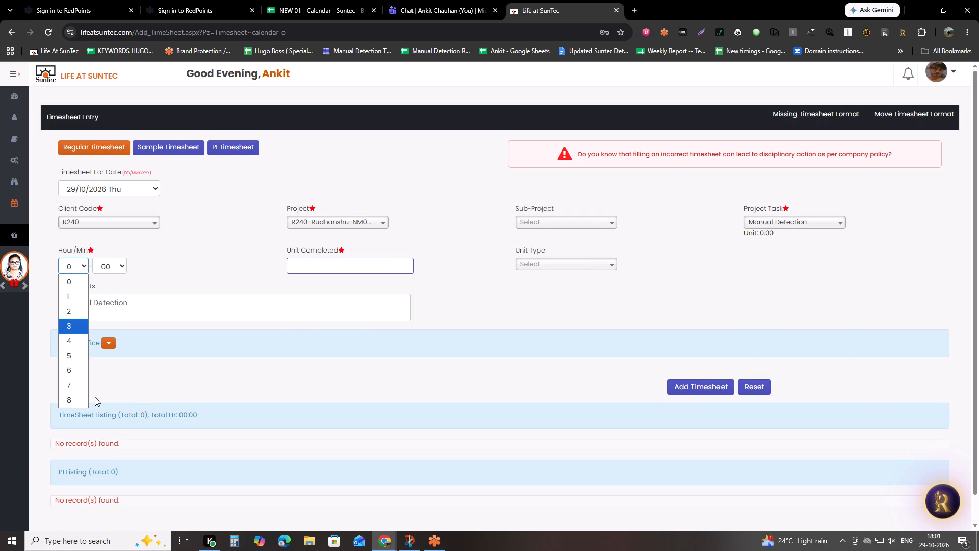
{"action": "left_click", "coordinate": [84, 394]}
{"action": "left_click", "coordinate": [340, 264]}
{"action": "type", "text": "395"}
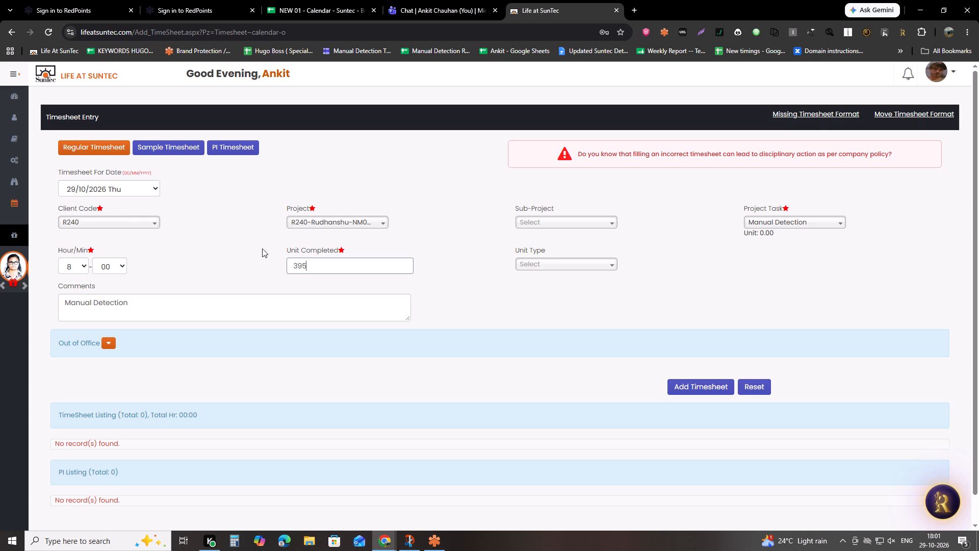
Add the completed entry to the timesheet listing and final-save the timesheet.
{"action": "left_click", "coordinate": [714, 388]}
{"action": "scroll", "coordinate": [67, 336], "scroll_direction": "down", "scroll_amount": 6}
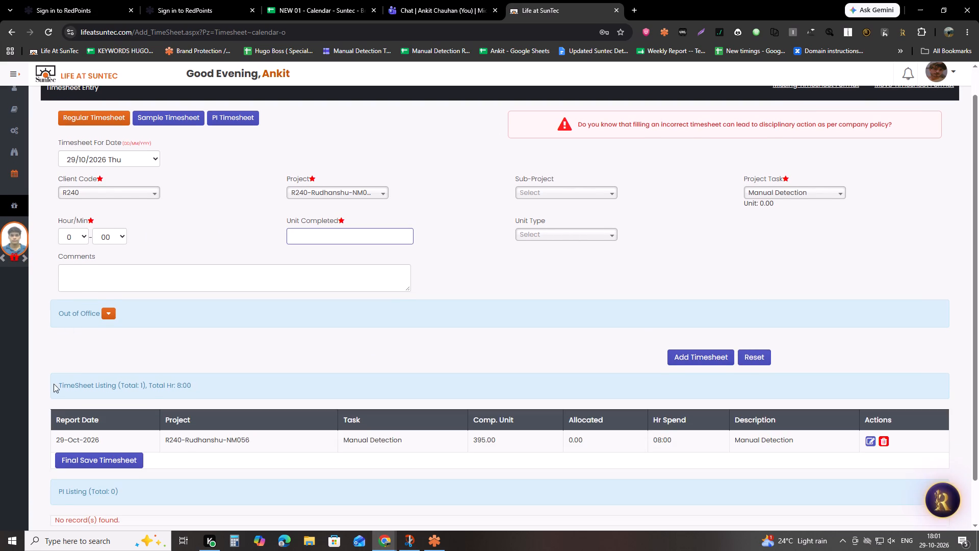
{"action": "left_click", "coordinate": [91, 466]}
{"action": "scroll", "coordinate": [123, 442], "scroll_direction": "up", "scroll_amount": 6}
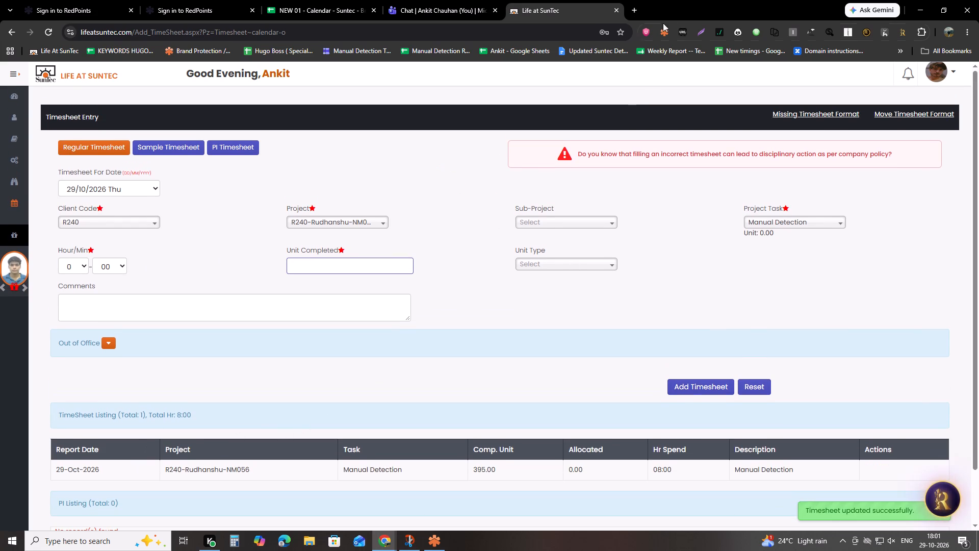